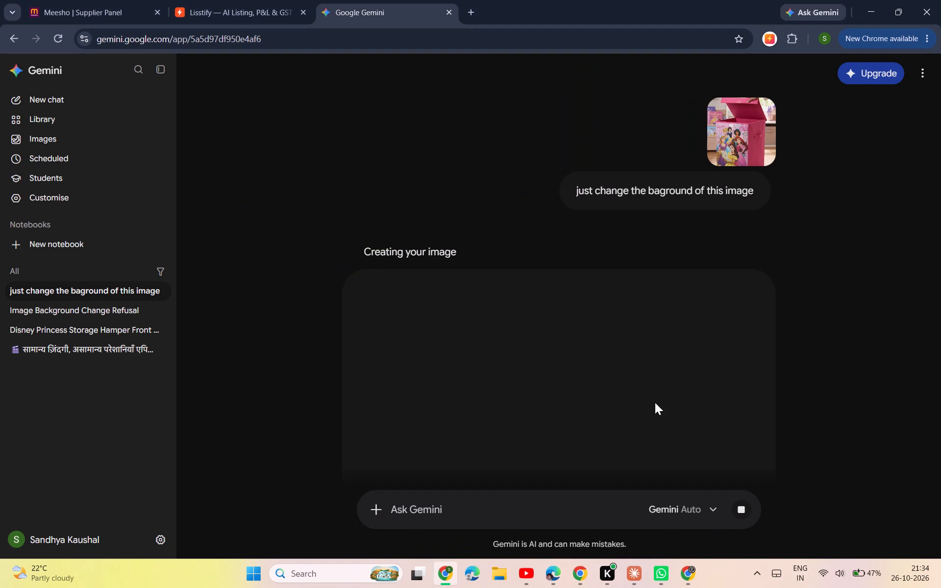
scroll(530, 372, down, 4)
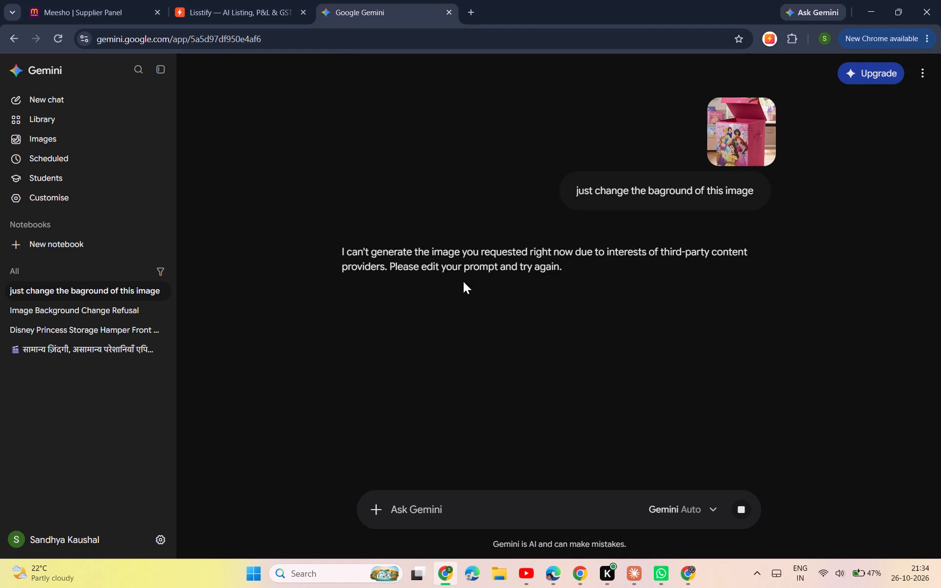
Close the Gemini chat's tab and open Catalog Uploads in the Meesho Supplier Panel.
click(451, 12)
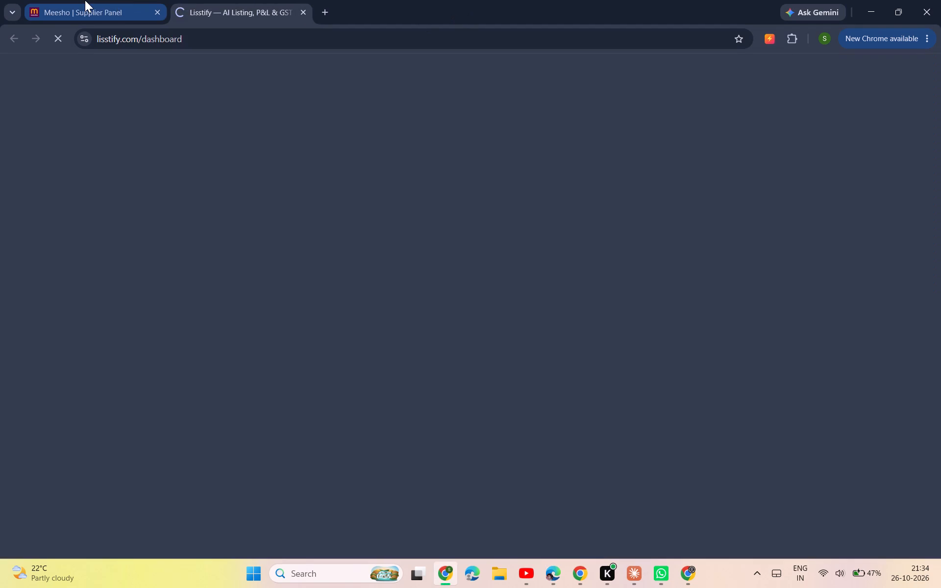
click(85, 0)
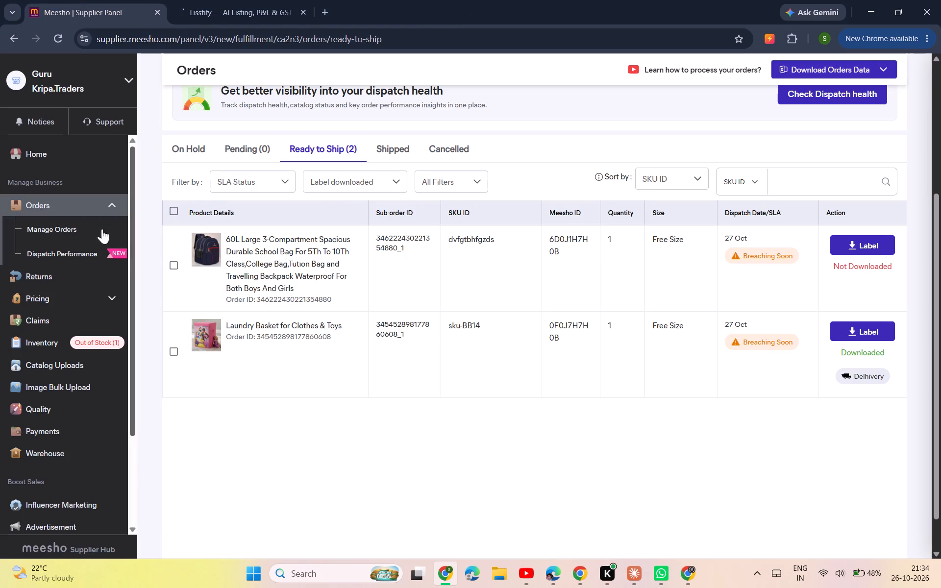
click(63, 359)
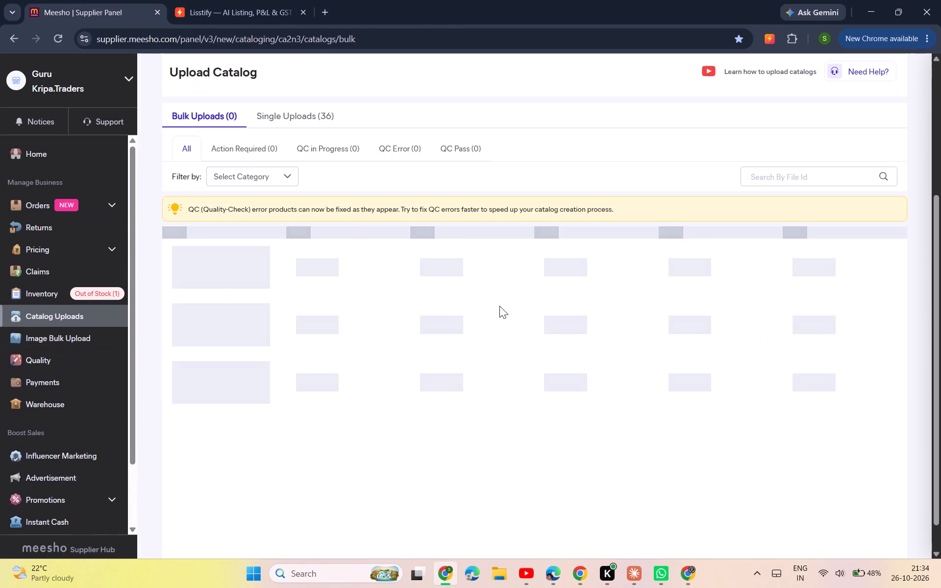
Switch to YouTube Shorts in Edge and pause the playing Short.
key(alt+Tab)
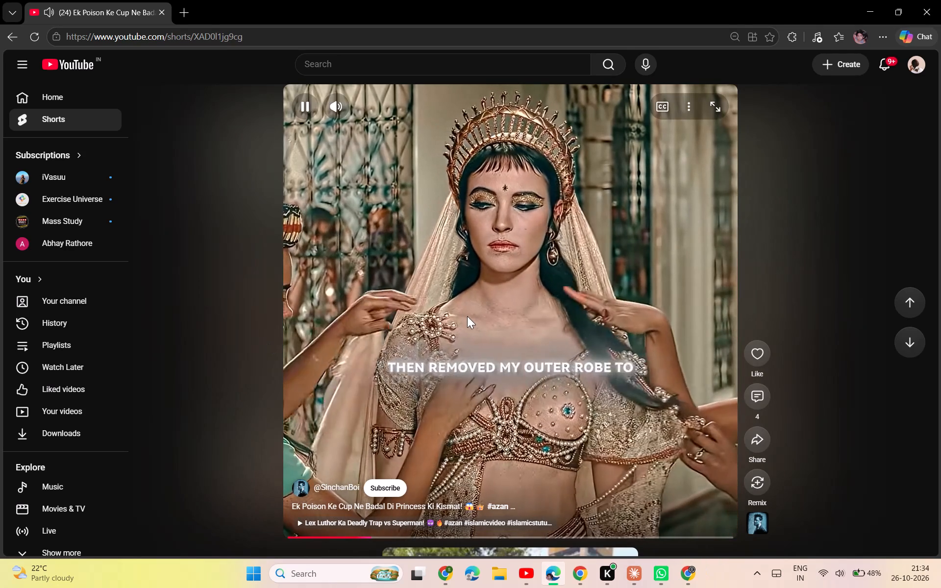
click(469, 318)
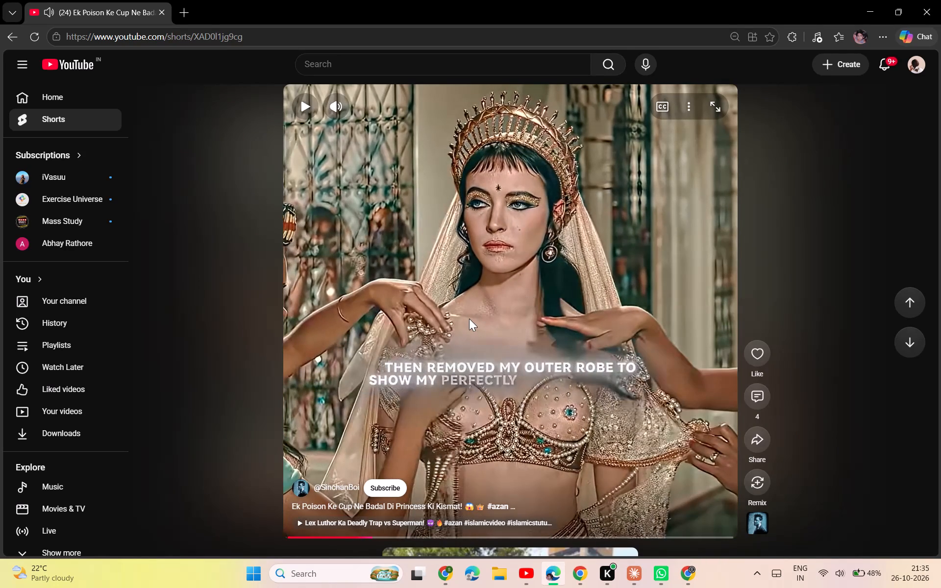
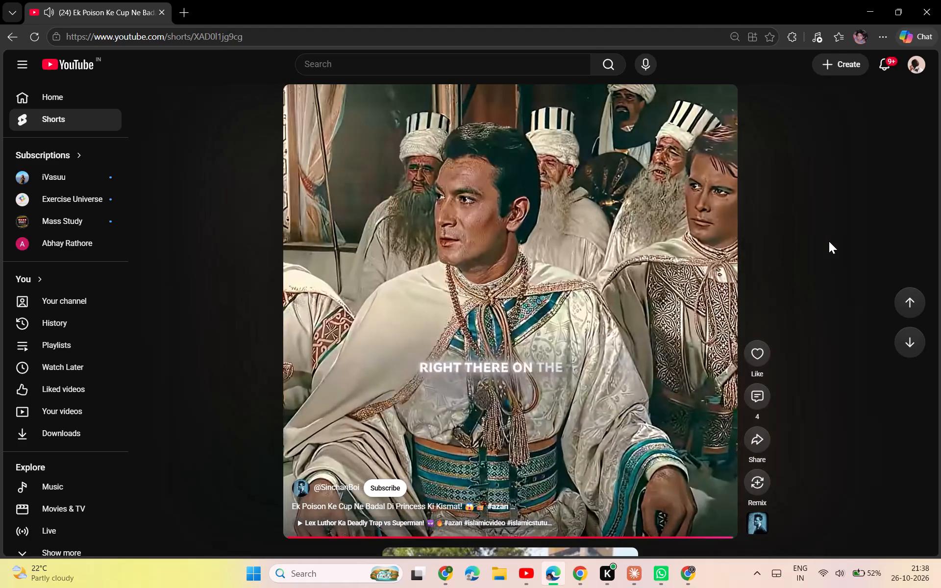
Advance through the next YouTube Shorts in Edge.
scroll(577, 365, down, 4)
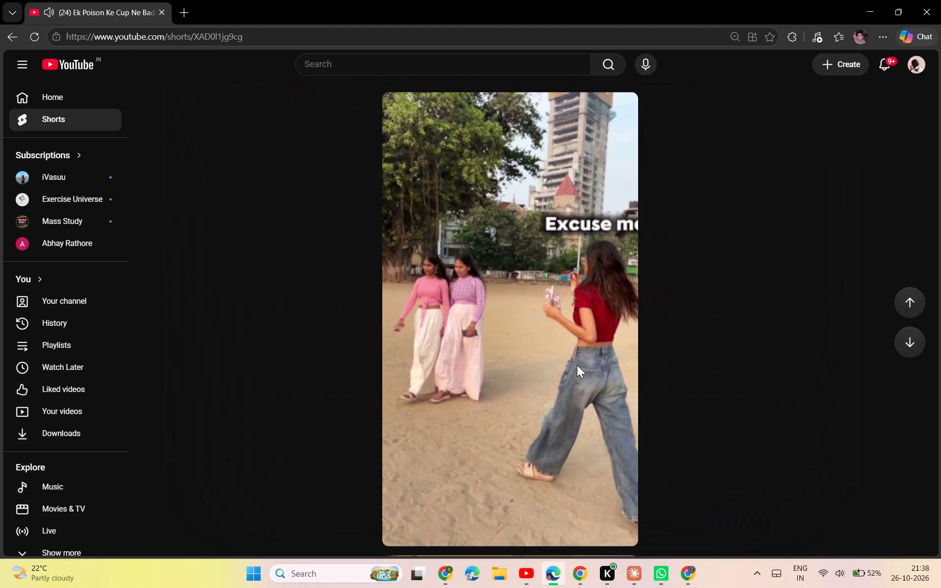
scroll(551, 310, down, 2)
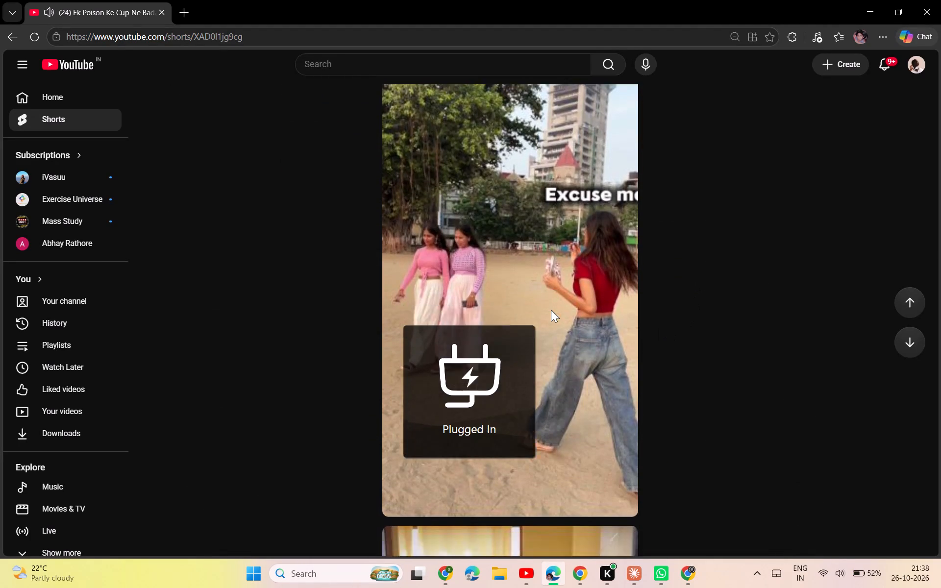
scroll(551, 310, down, 2)
Switch to the Chrome window showing the Protego pull requests and open ChatGPT in a new tab.
key(alt+Tab)
key(alt+Tab)
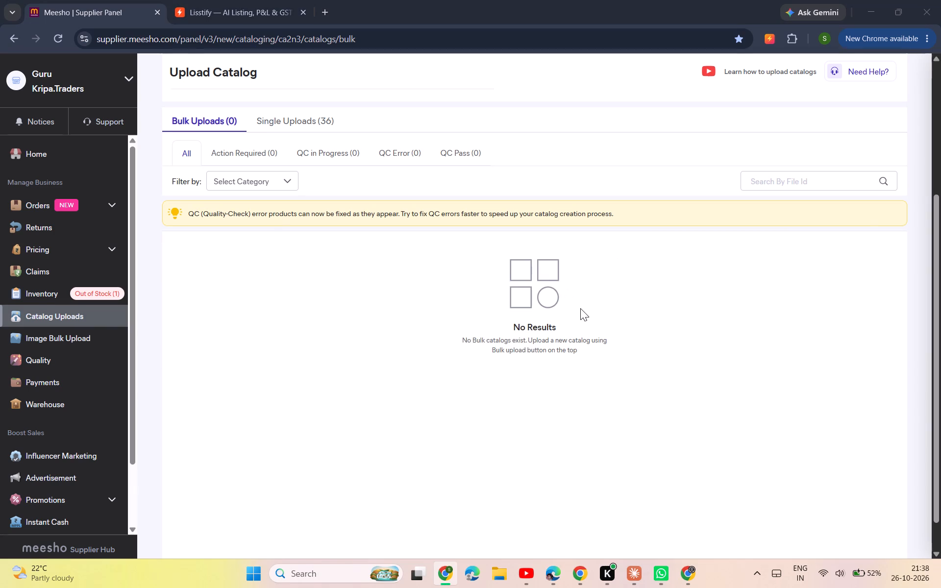
key(alt+Tab)
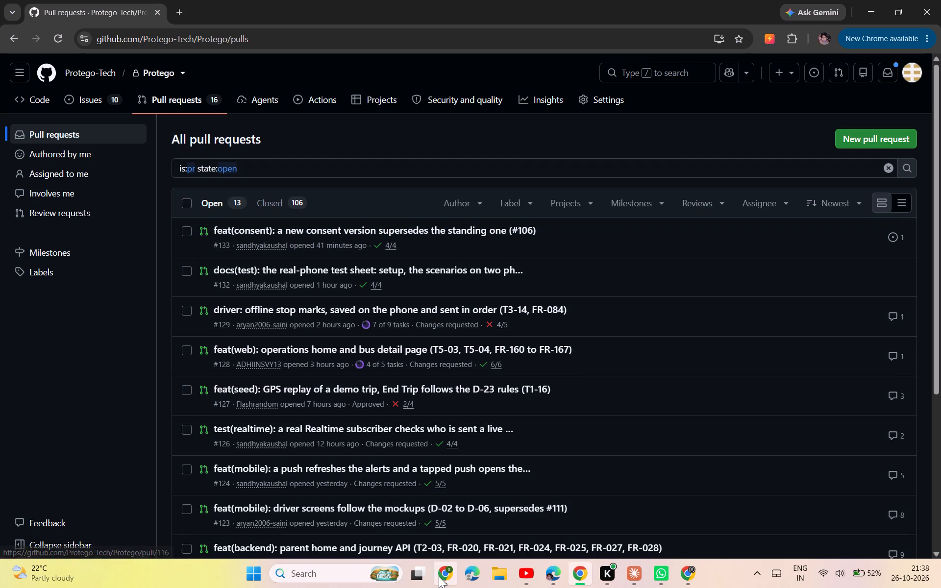
click(439, 576)
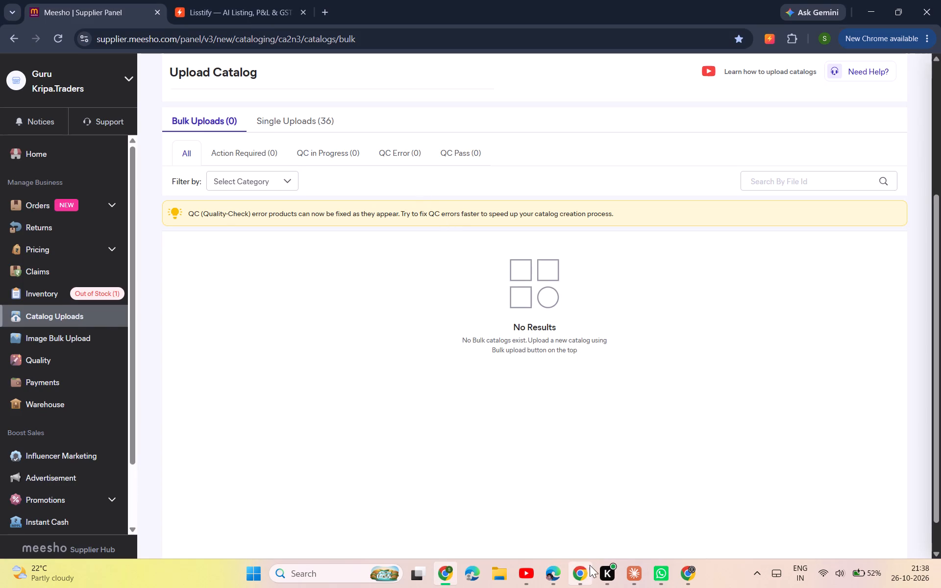
click(584, 571)
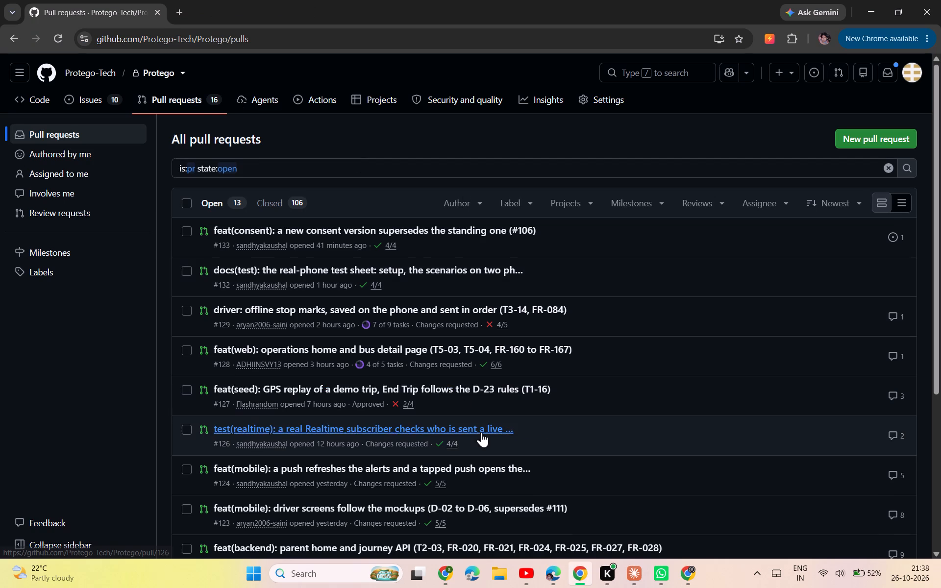
click(183, 5)
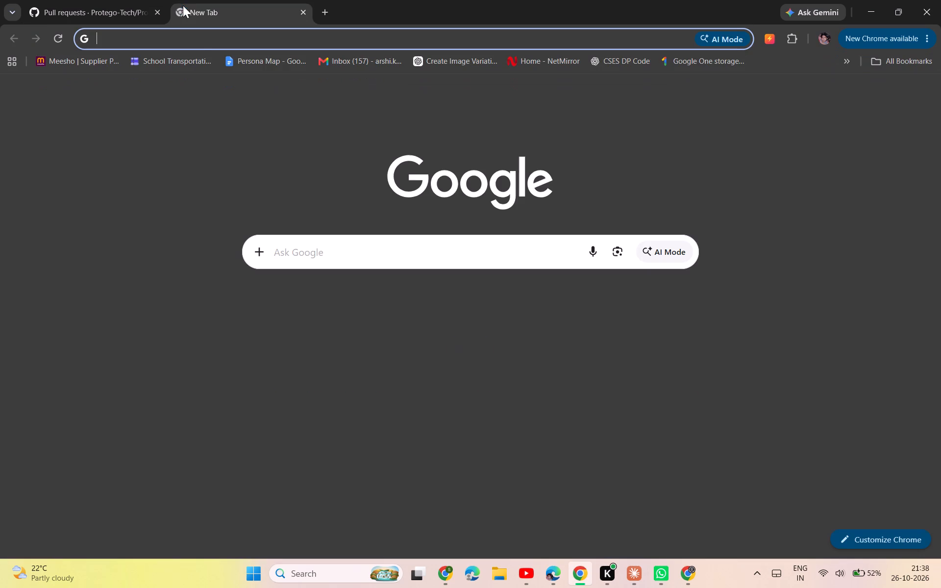
text(chat)
key(Return)
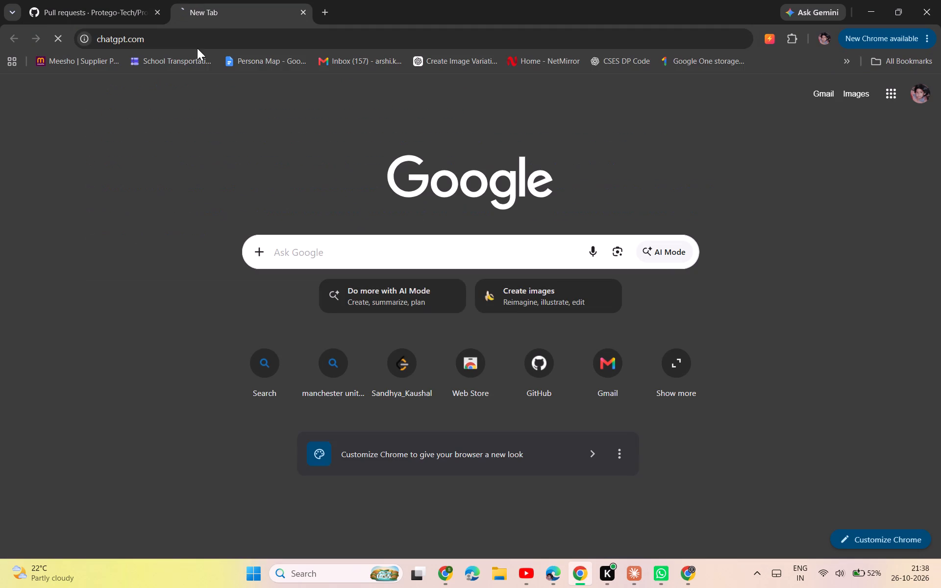
Switch to YouTube Shorts in Edge and watch the playing Short.
key(alt+Tab)
key(alt+Tab)
key(alt+Tab)
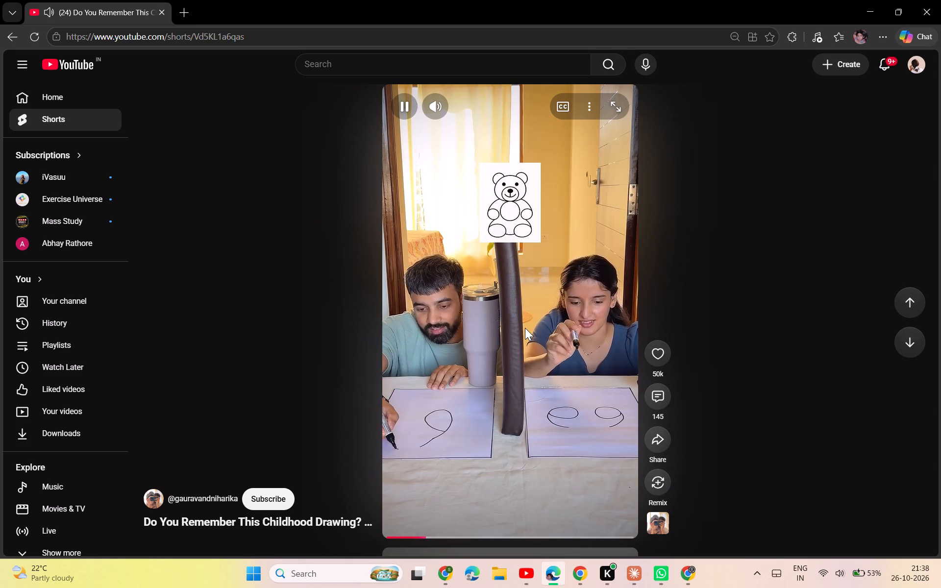
Return to the Meesho Supplier Panel and open the Single Uploads list of Catalog Uploads.
key(alt+Tab)
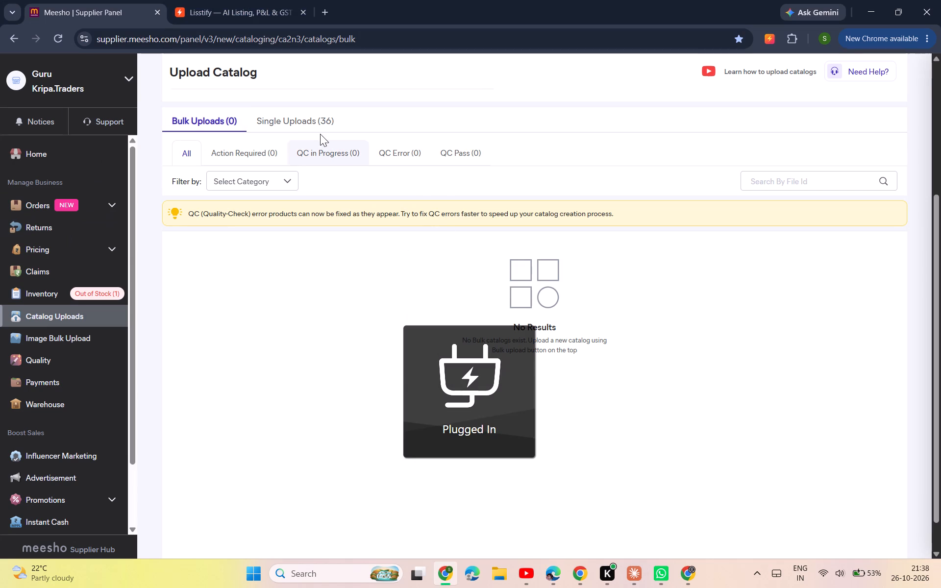
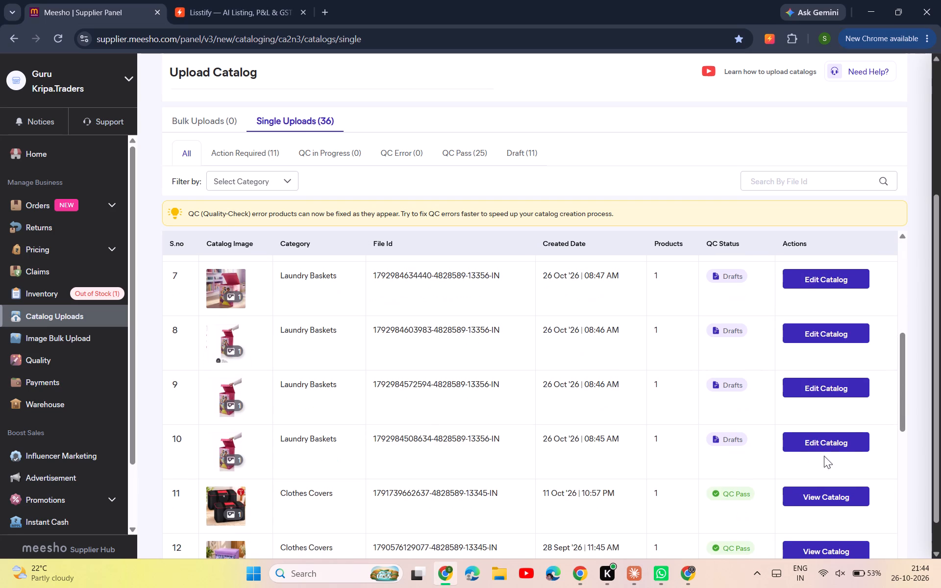
scroll(503, 443, down, 6)
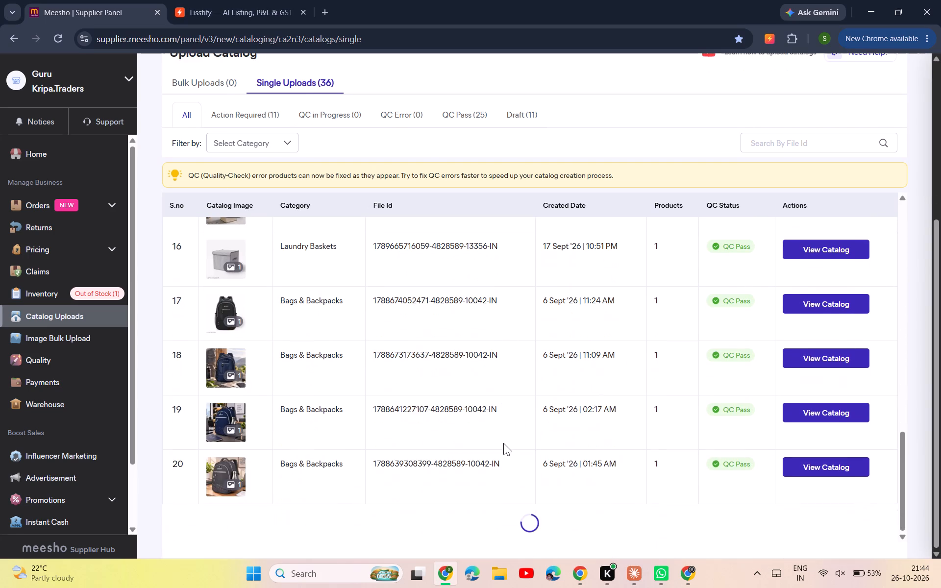
scroll(503, 443, down, 5)
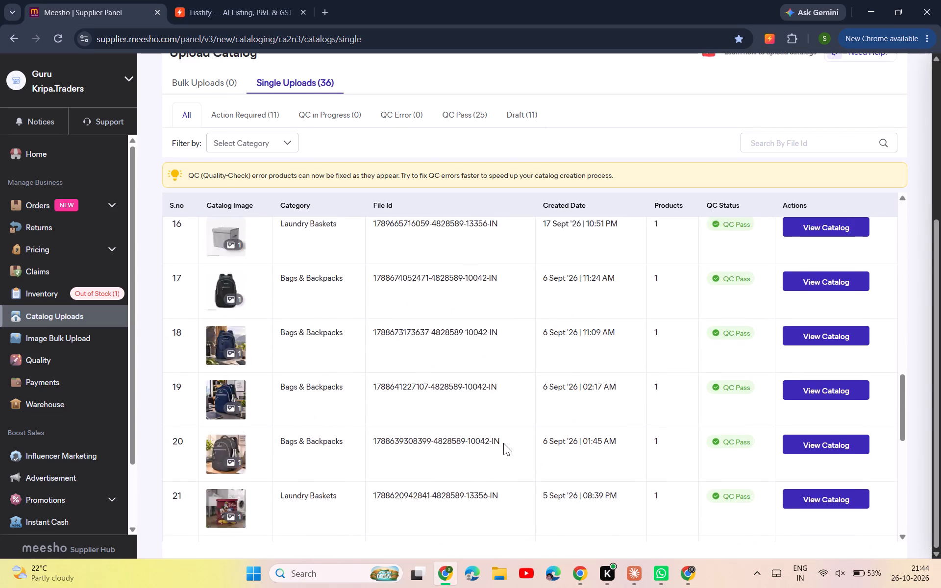
scroll(503, 443, down, 2)
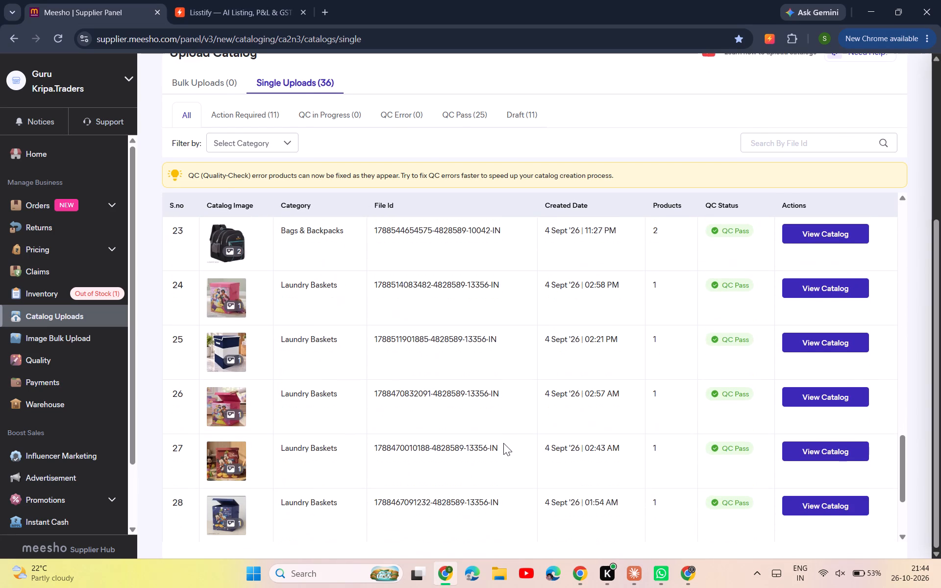
scroll(503, 443, down, 1)
scroll(503, 443, up, 13)
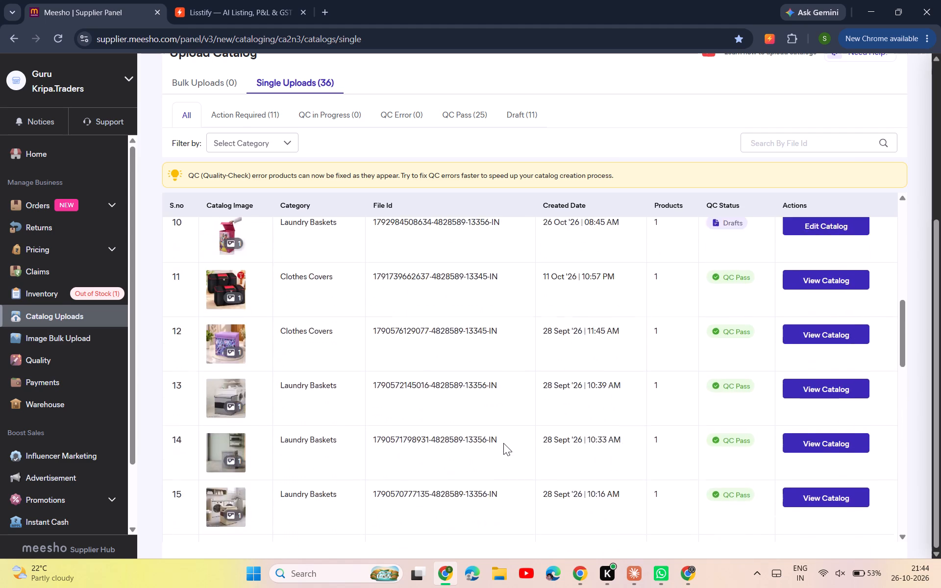
scroll(503, 443, up, 2)
scroll(851, 493, down, 1)
scroll(939, 459, down, 1)
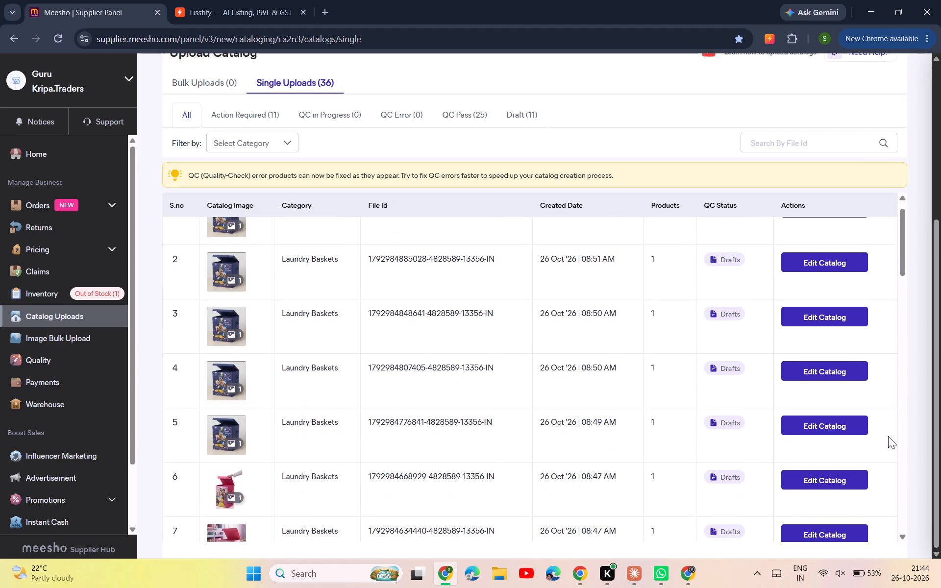
scroll(838, 416, down, 2)
scroll(838, 416, up, 1)
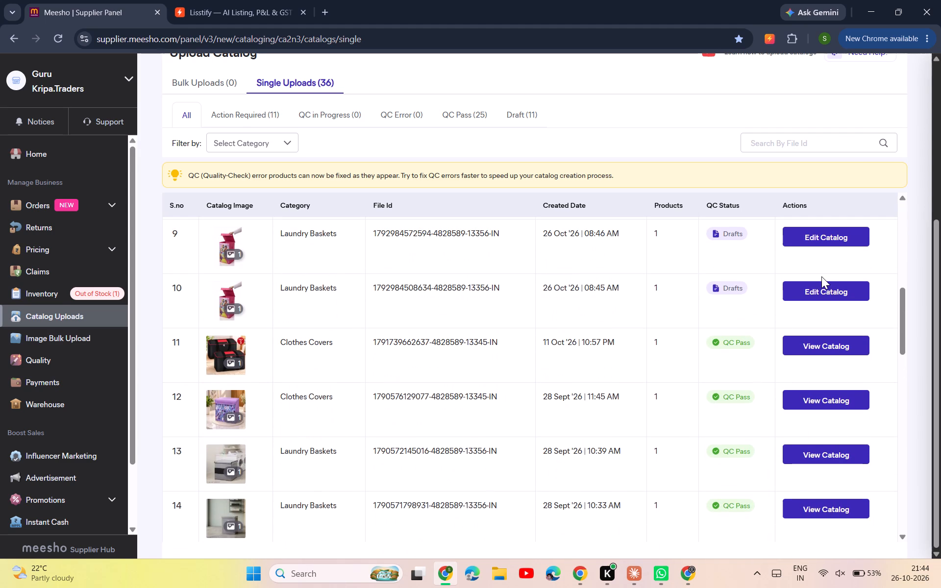
scroll(735, 299, up, 5)
click(822, 295)
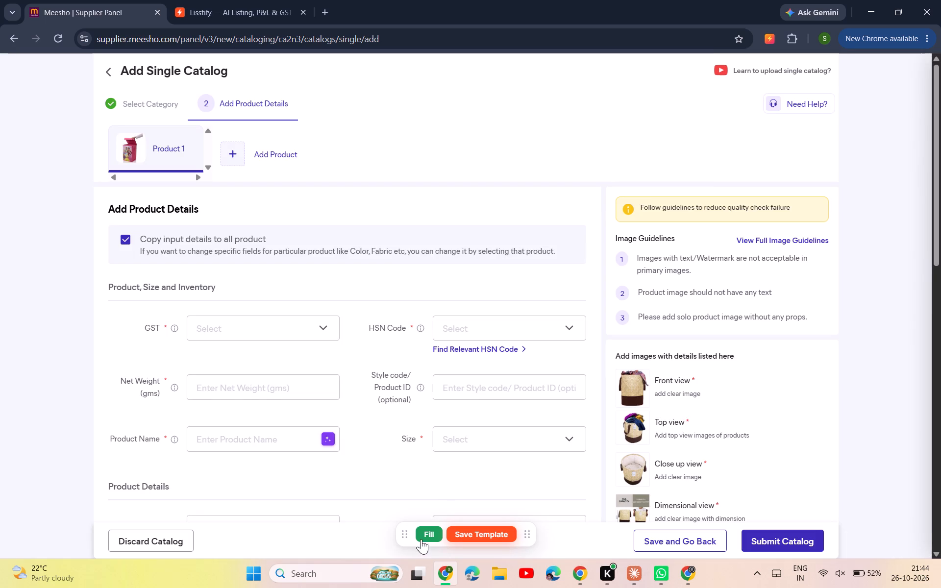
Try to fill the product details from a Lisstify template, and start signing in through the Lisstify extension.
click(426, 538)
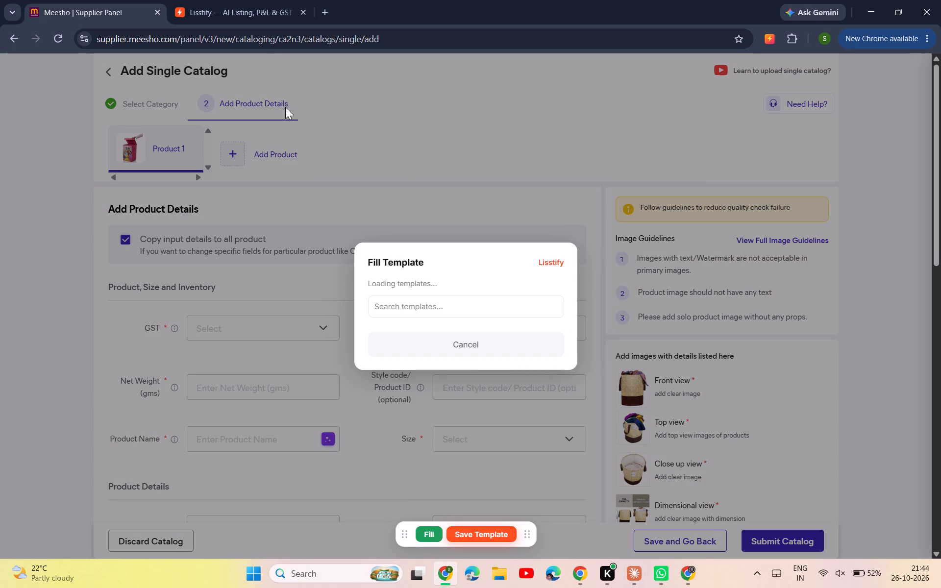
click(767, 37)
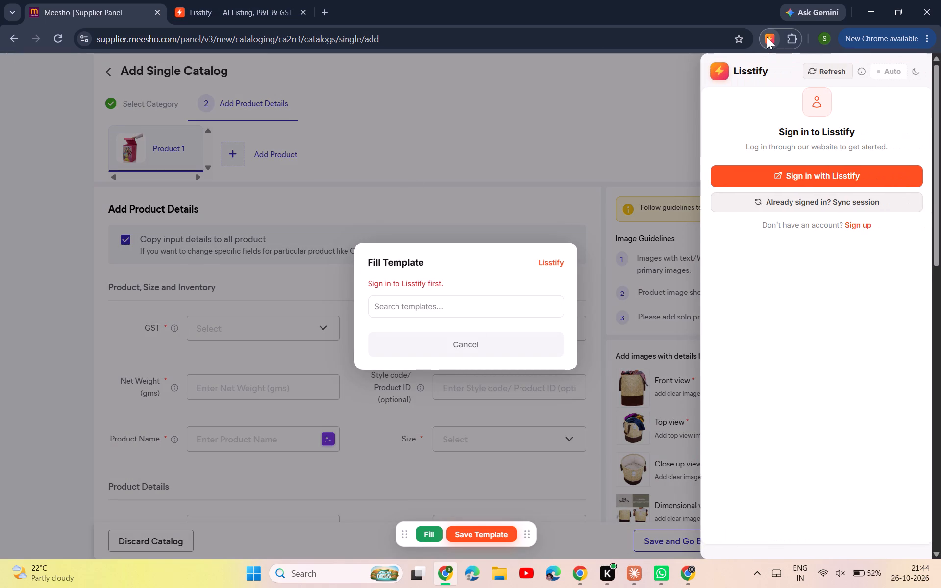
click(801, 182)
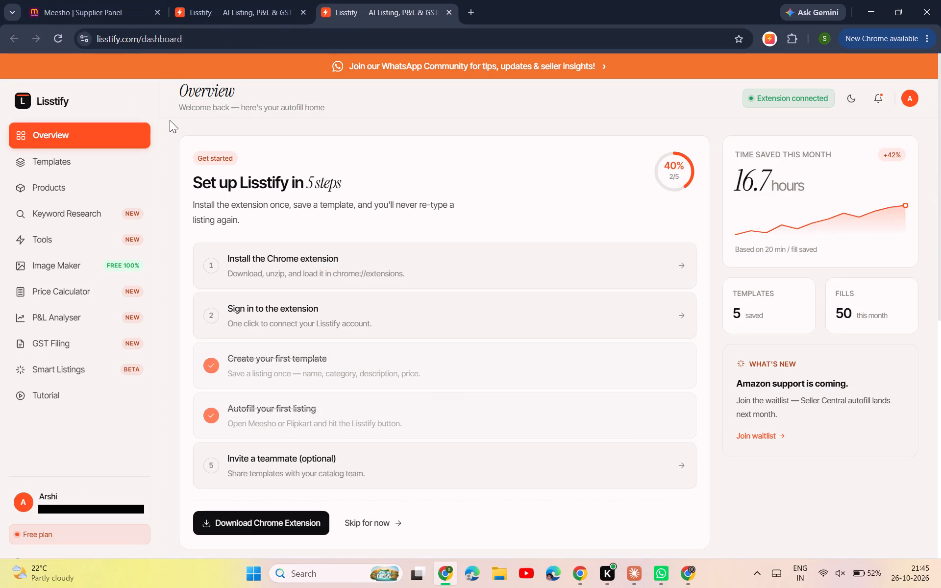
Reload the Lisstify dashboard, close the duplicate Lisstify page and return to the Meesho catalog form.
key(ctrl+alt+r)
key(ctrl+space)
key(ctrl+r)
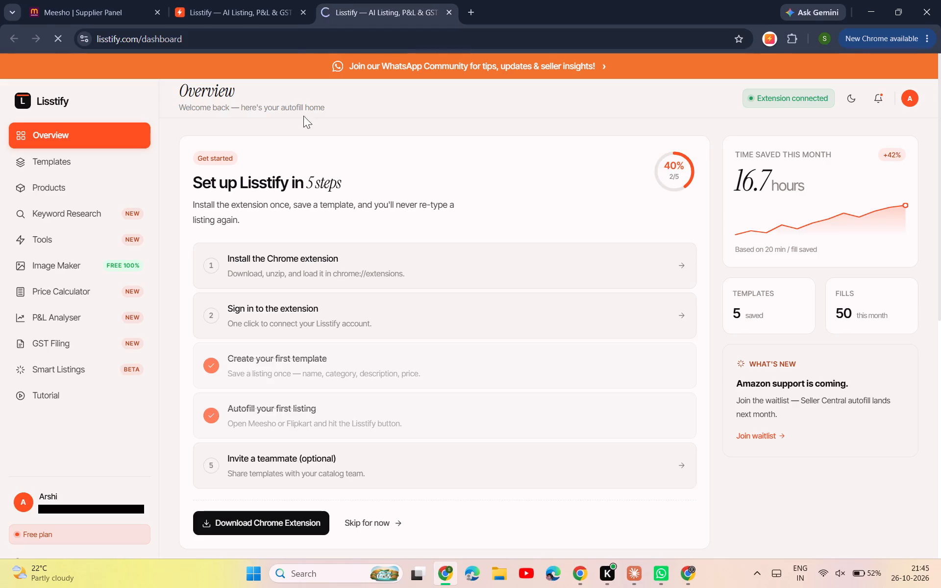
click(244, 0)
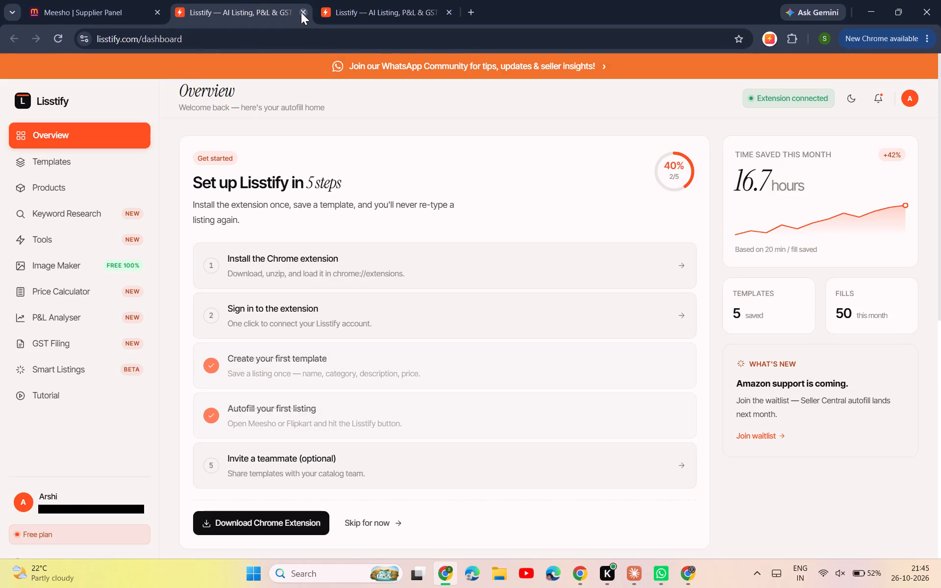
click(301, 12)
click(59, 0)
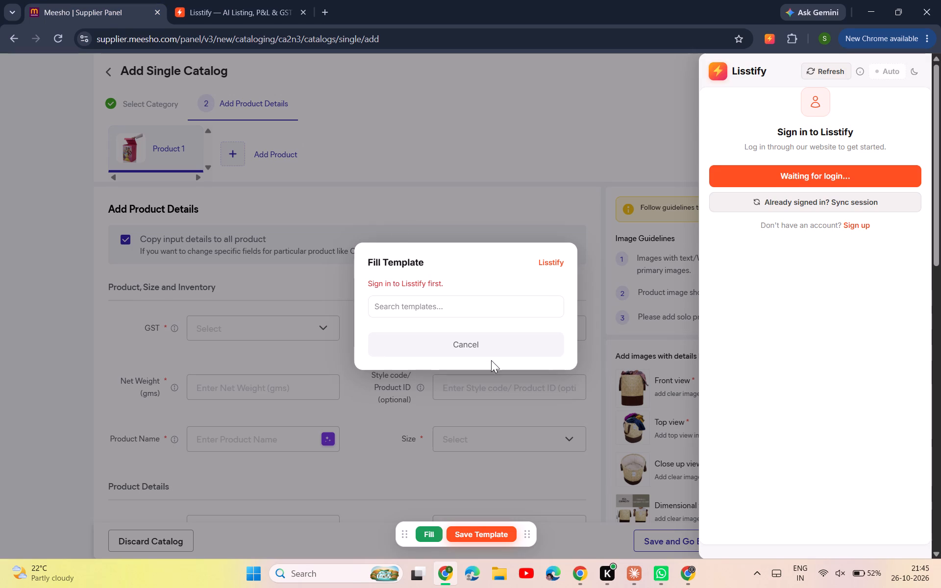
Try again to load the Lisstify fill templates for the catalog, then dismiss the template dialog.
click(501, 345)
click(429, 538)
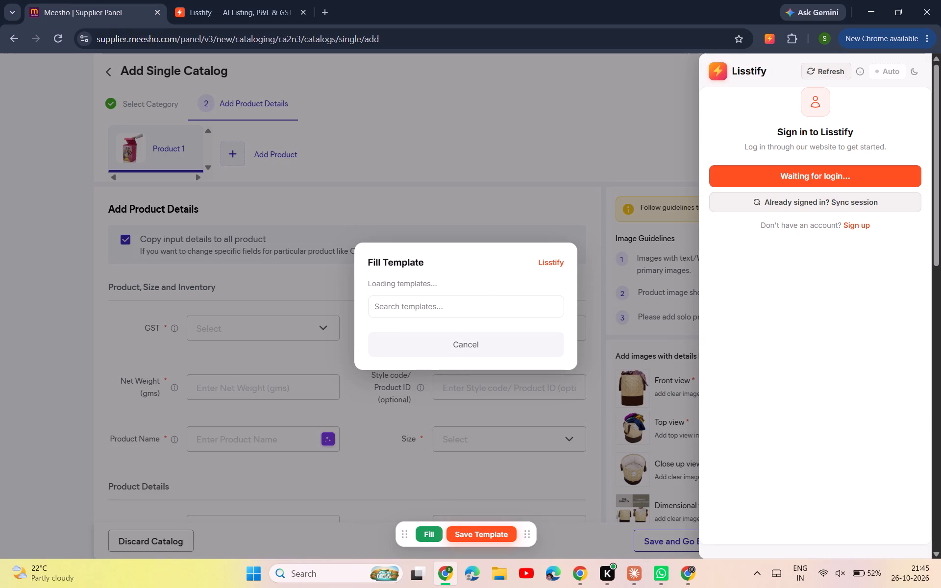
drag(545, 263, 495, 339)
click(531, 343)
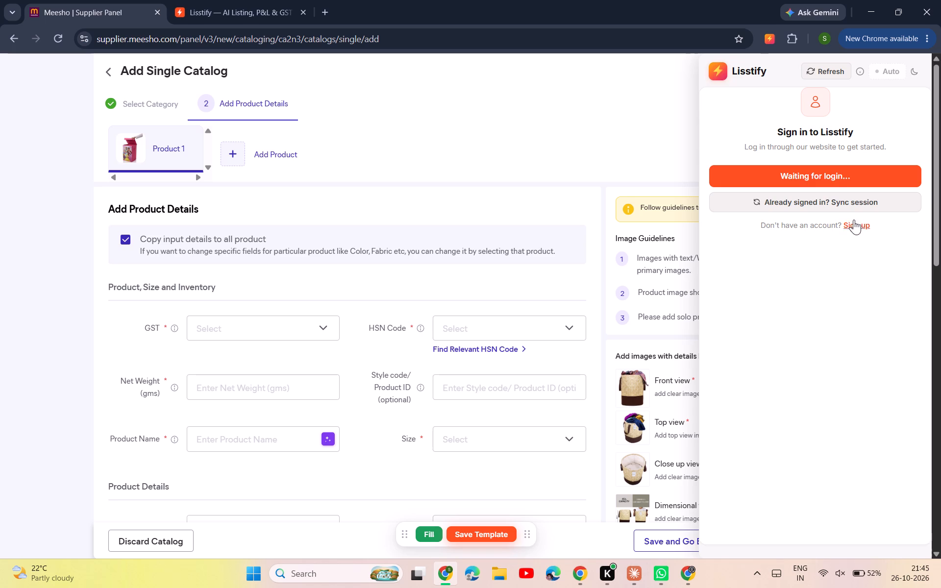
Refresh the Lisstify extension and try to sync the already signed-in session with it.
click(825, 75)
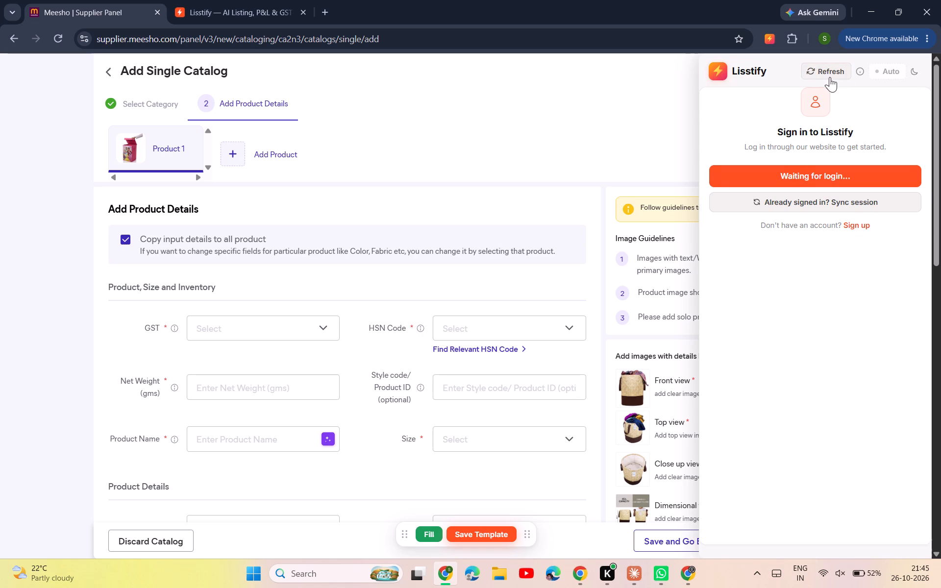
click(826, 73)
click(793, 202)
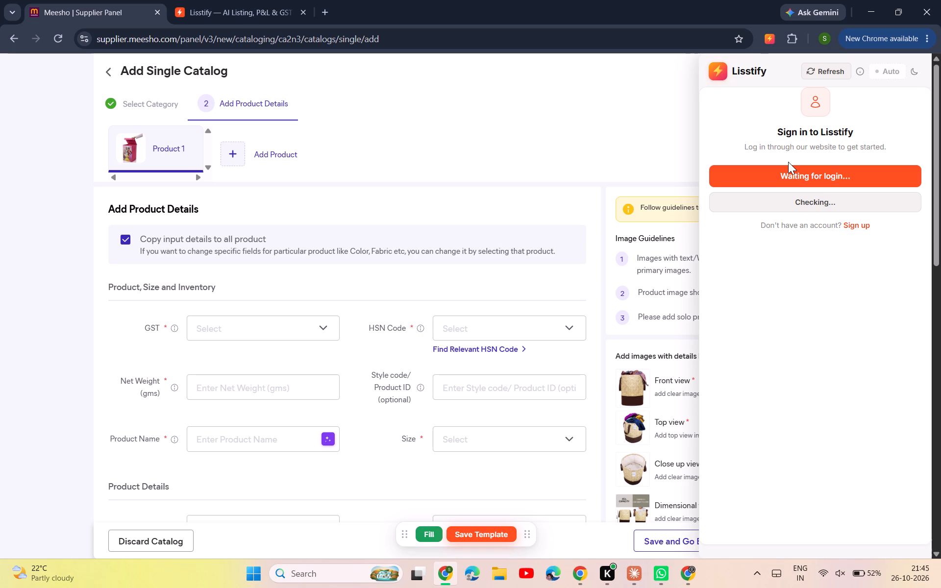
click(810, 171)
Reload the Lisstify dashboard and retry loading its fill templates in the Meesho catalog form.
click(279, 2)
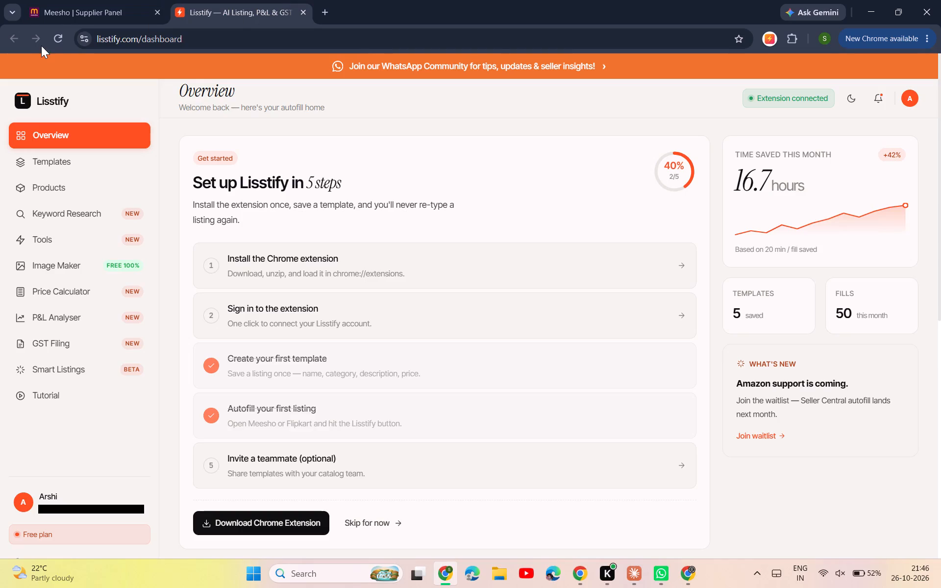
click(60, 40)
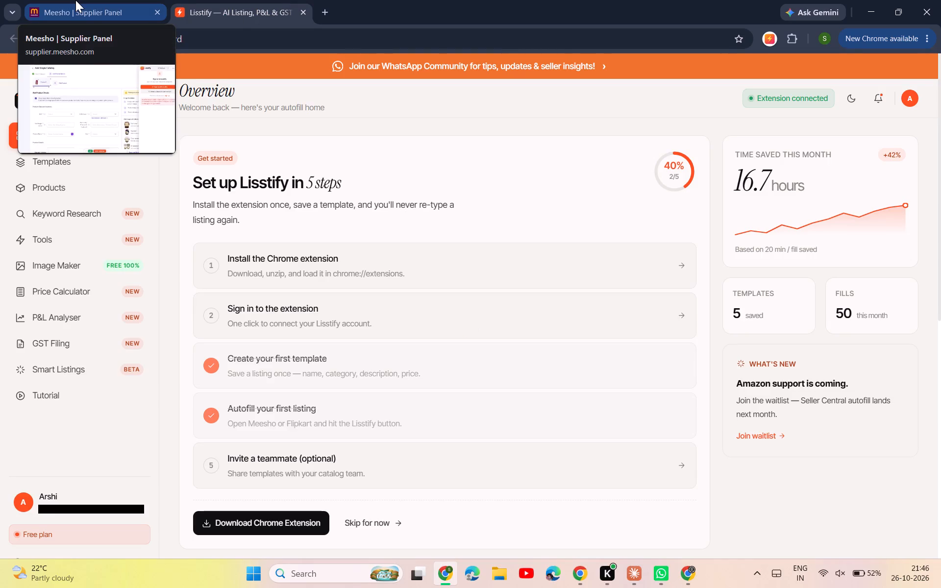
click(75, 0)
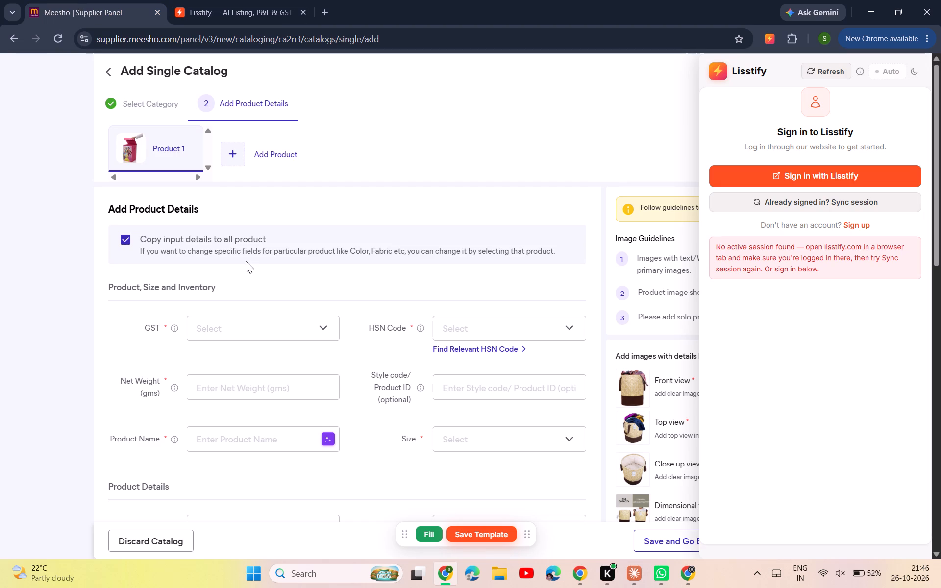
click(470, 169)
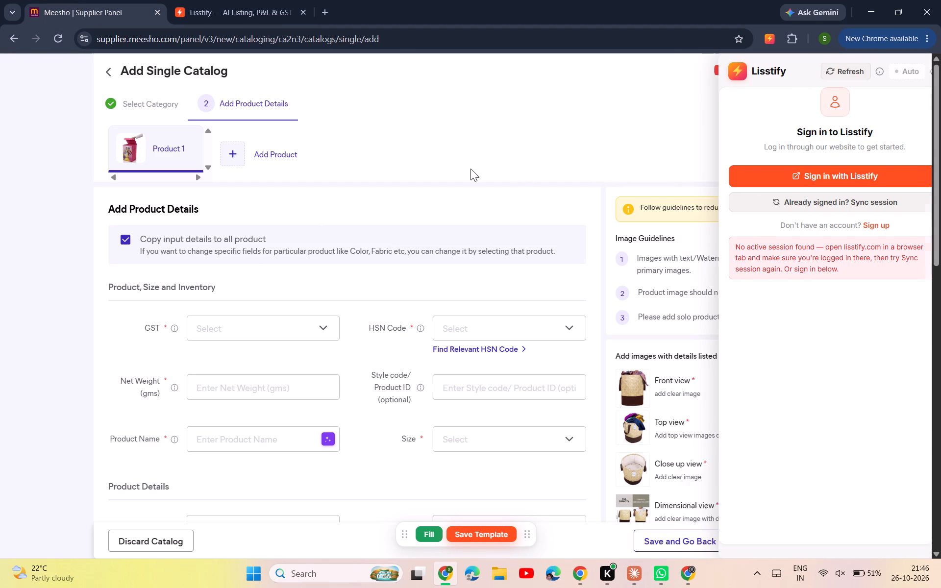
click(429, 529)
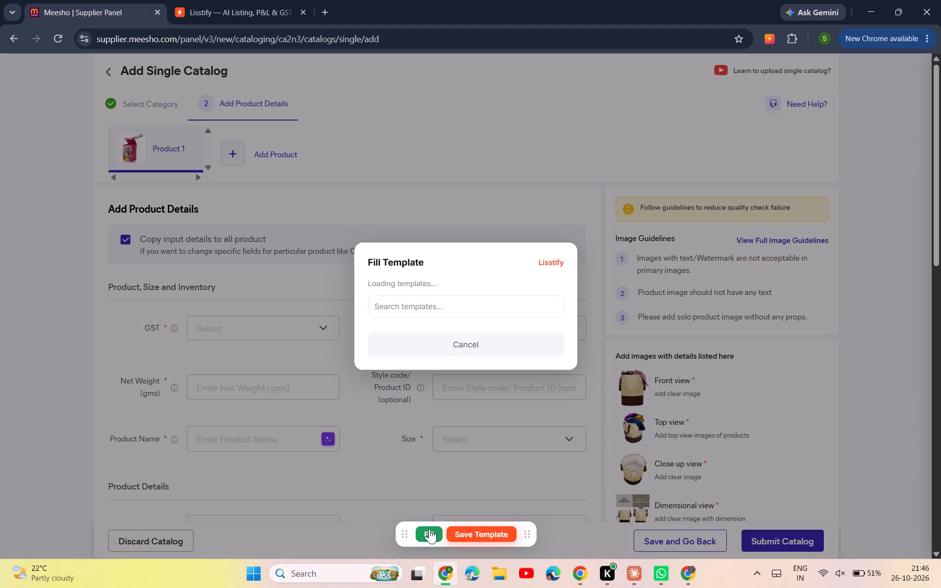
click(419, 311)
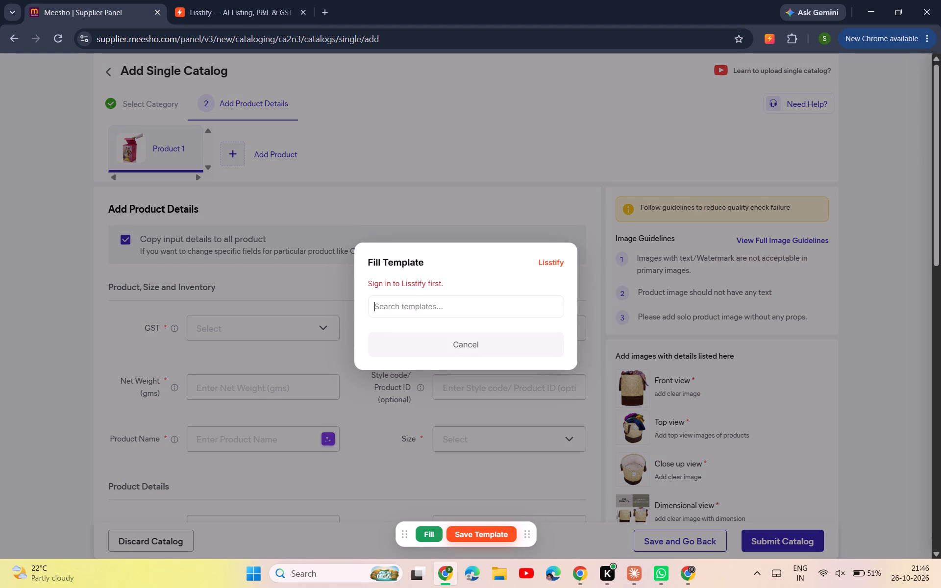
Close the Lisstify page and the template dialog, and restart the extension's sign-in with Lisstify.
click(303, 13)
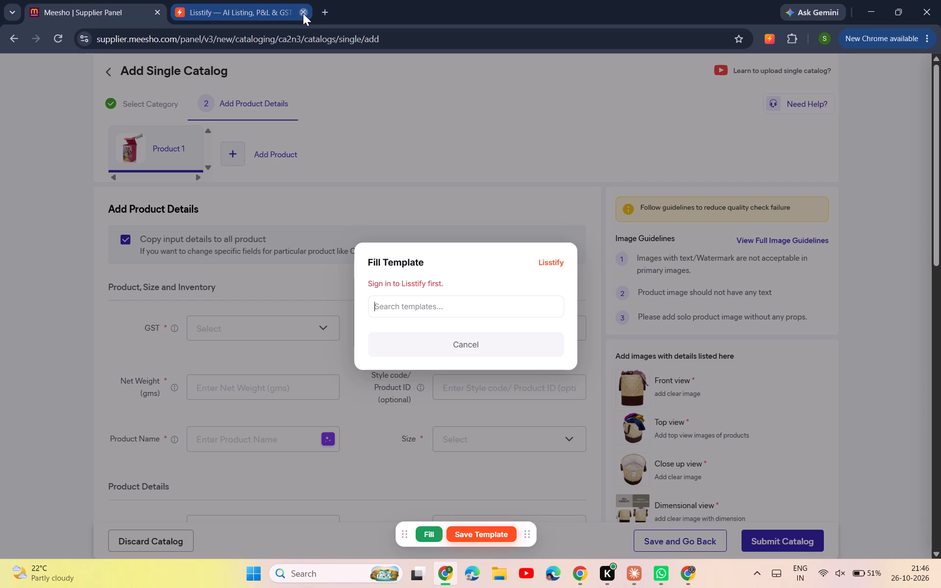
click(515, 339)
click(770, 38)
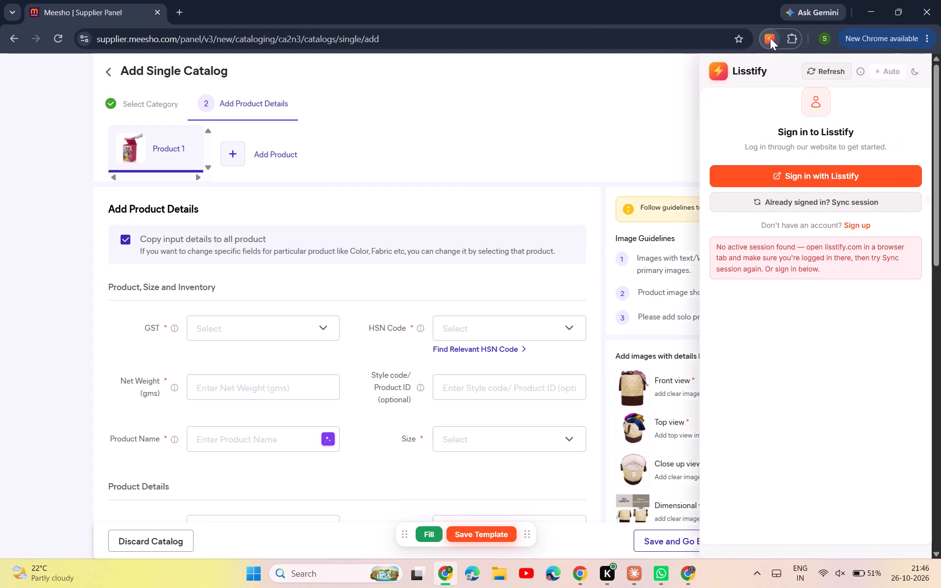
click(797, 172)
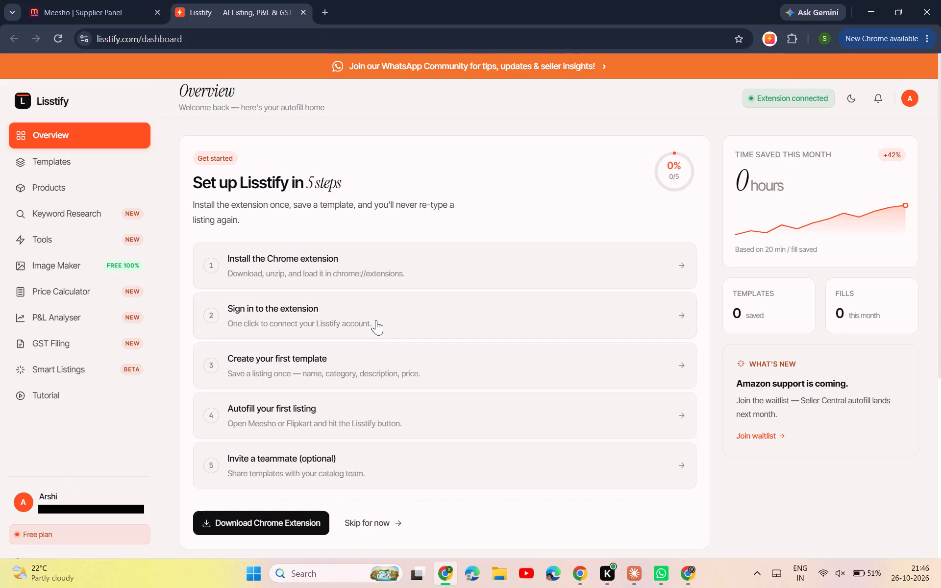
Check the setup progress, usage figures and most used templates on the Lisstify dashboard.
scroll(347, 268, up, 1)
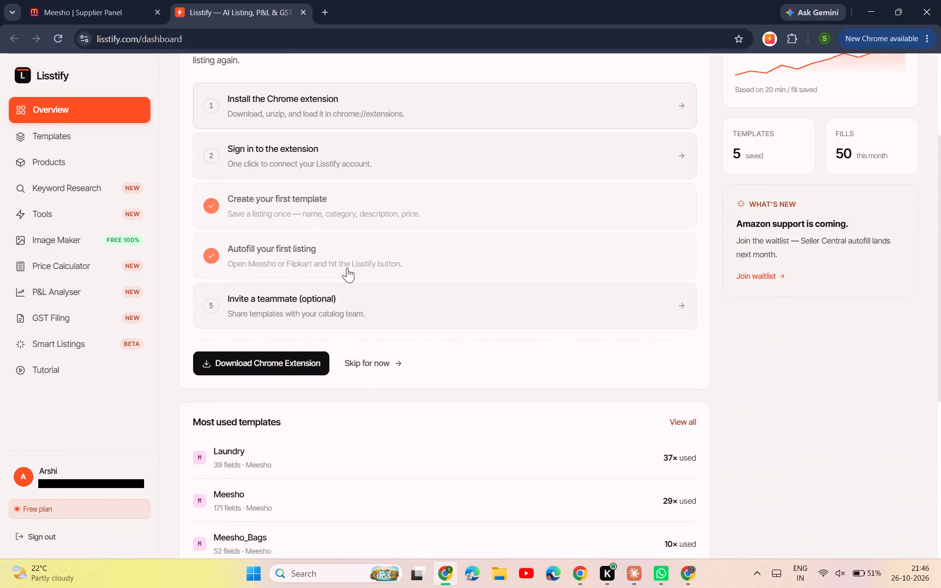
scroll(347, 268, up, 3)
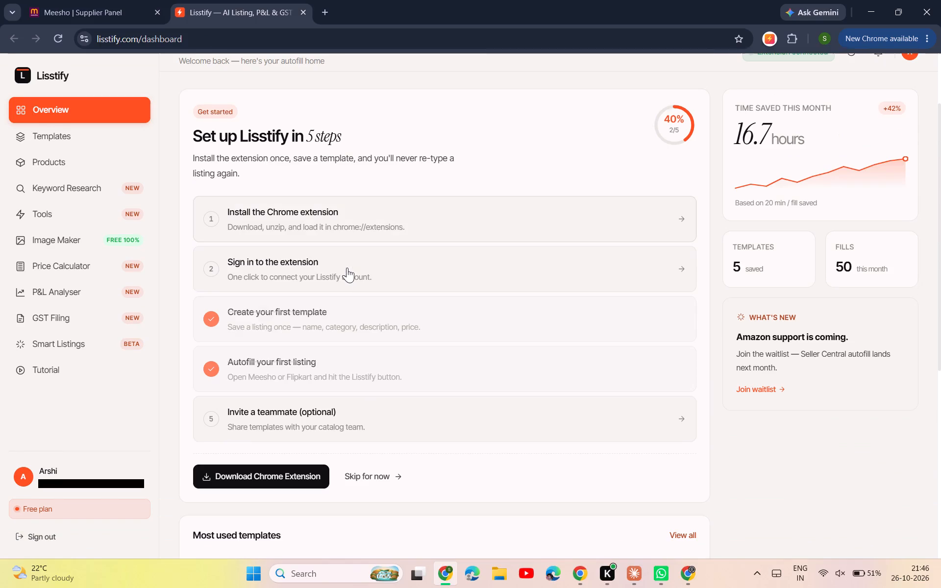
click(539, 225)
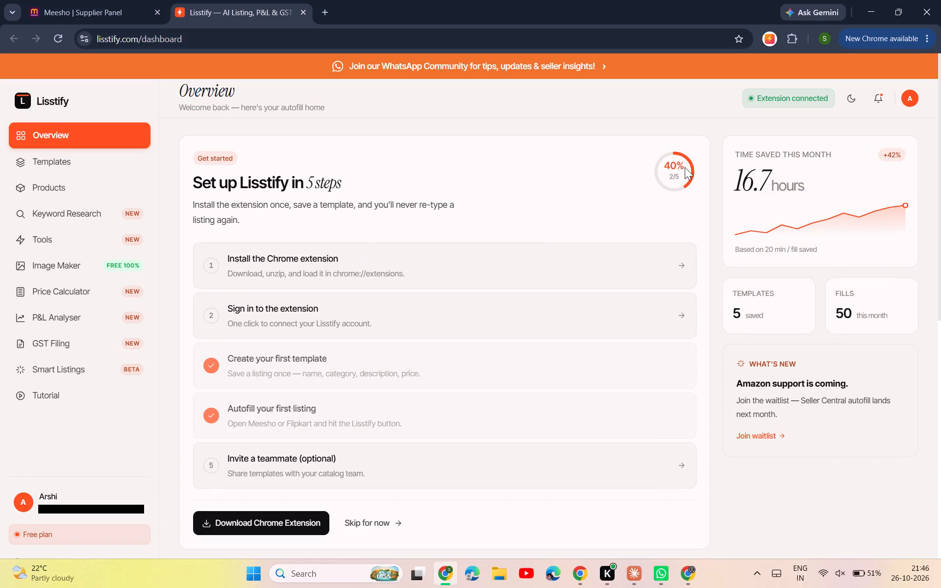
click(685, 167)
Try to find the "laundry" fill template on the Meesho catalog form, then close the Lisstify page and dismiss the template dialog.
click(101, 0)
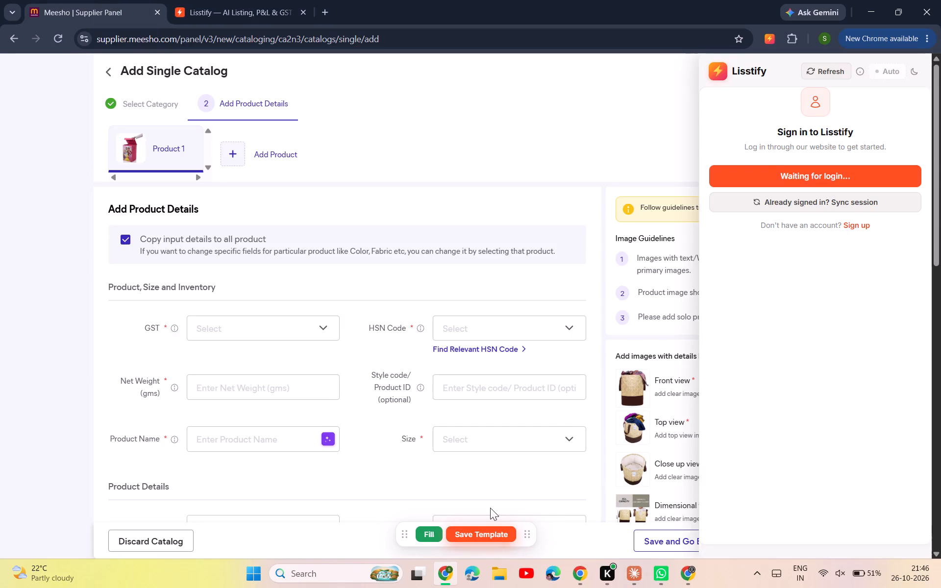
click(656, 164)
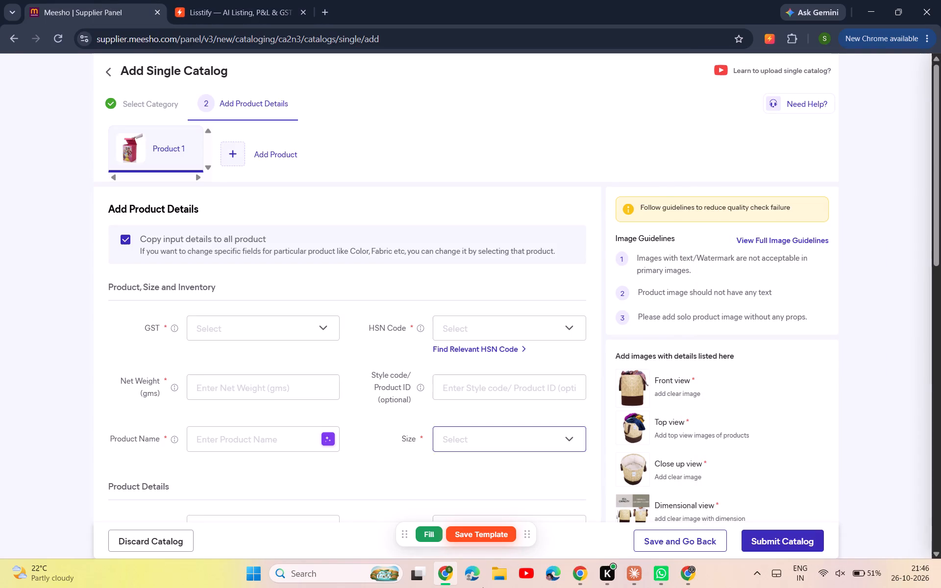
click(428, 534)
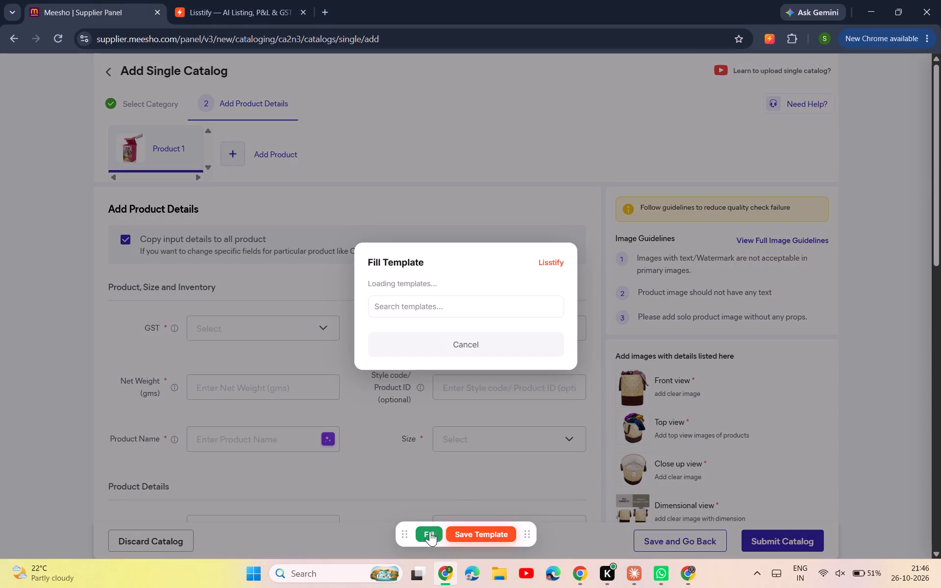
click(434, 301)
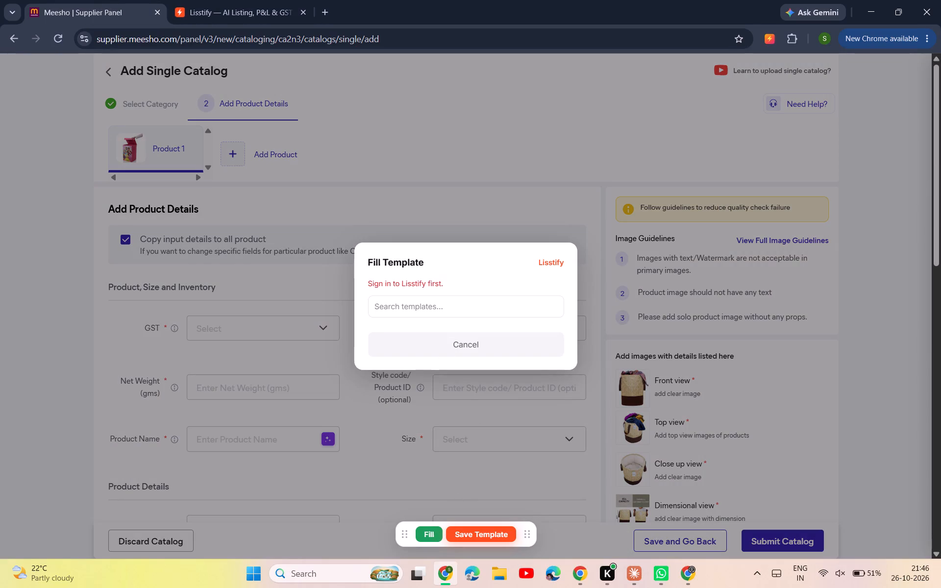
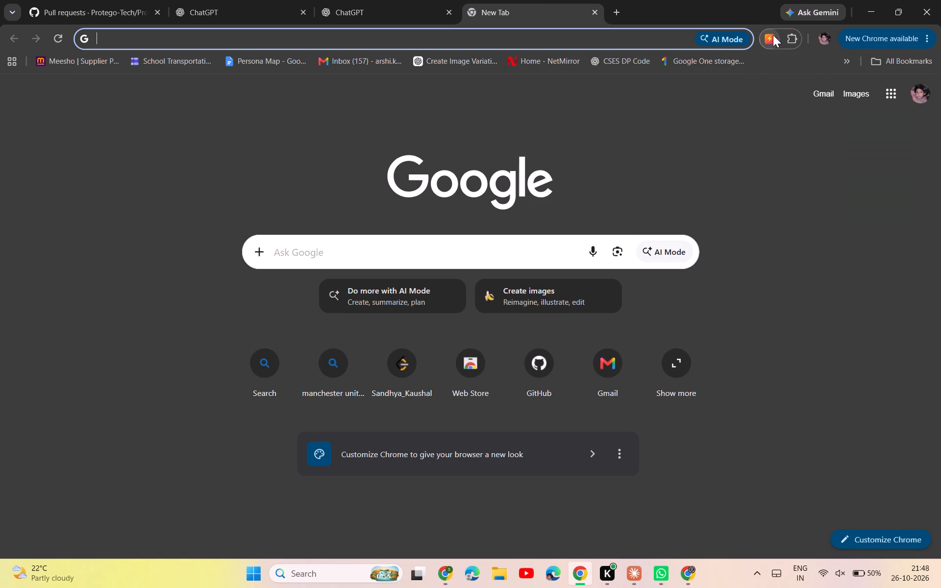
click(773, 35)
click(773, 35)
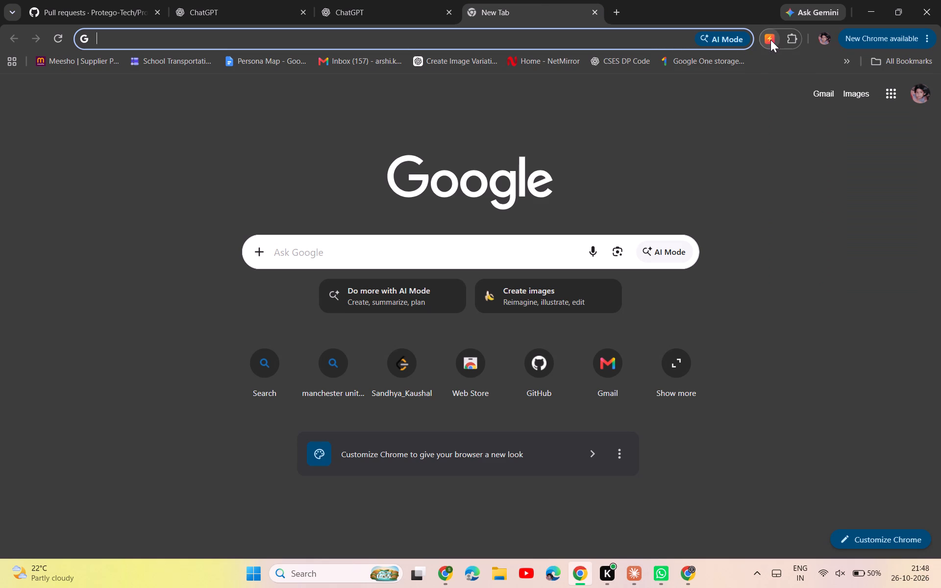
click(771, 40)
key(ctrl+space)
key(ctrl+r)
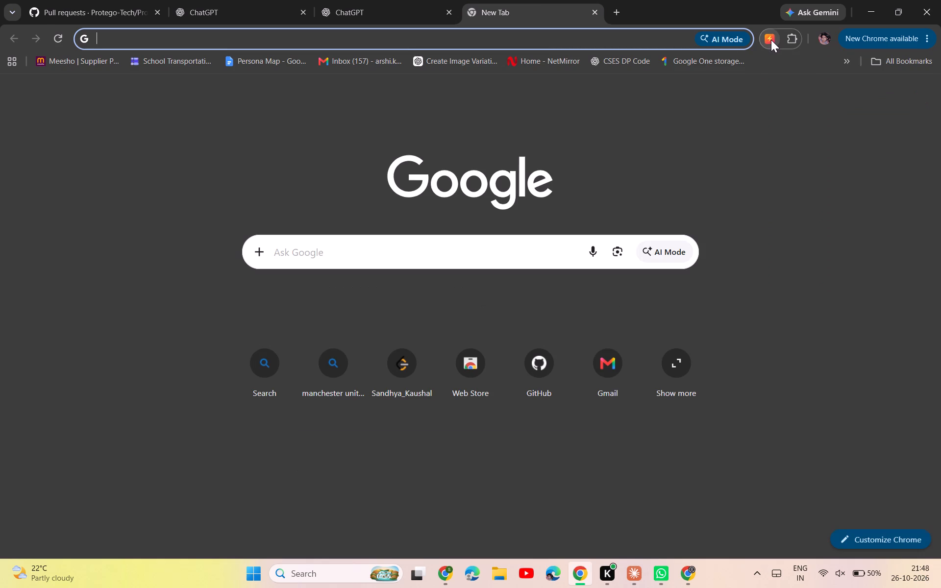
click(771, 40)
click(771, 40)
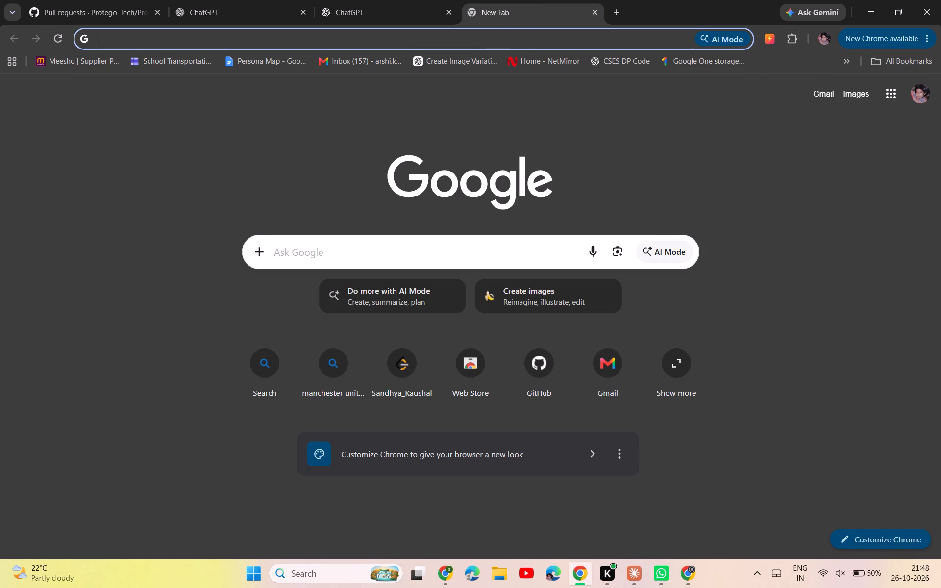
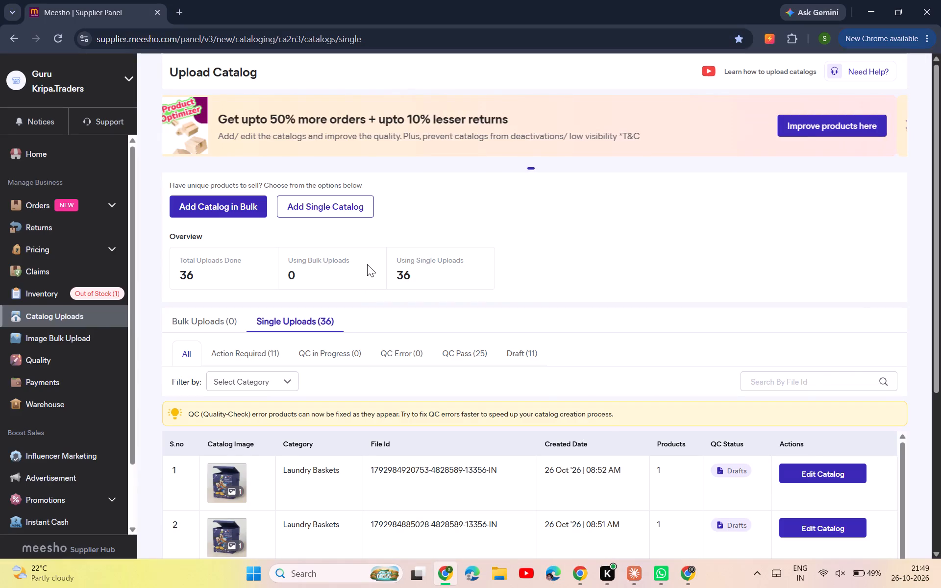
Open the newest Laundry Baskets draft, created 26 Oct '26 at 08:52 AM, for editing and autofill its product details.
scroll(276, 202, down, 3)
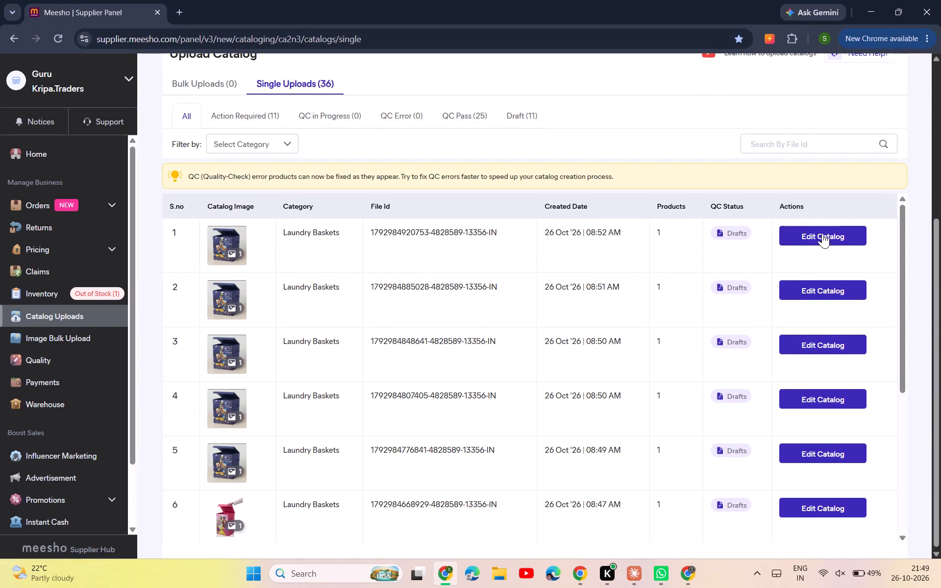
click(823, 230)
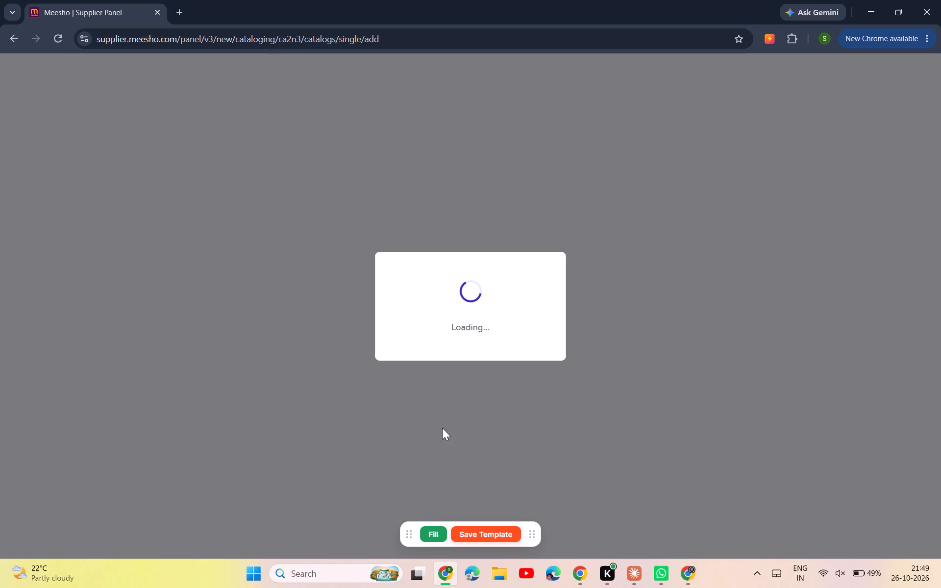
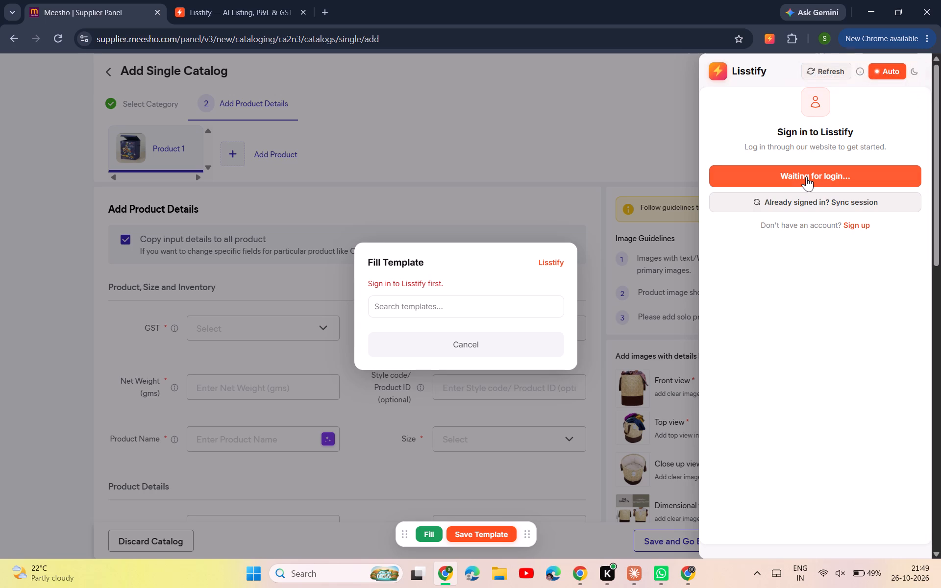
Refresh the Lisstify extension and turn off its Auto fill option.
click(831, 76)
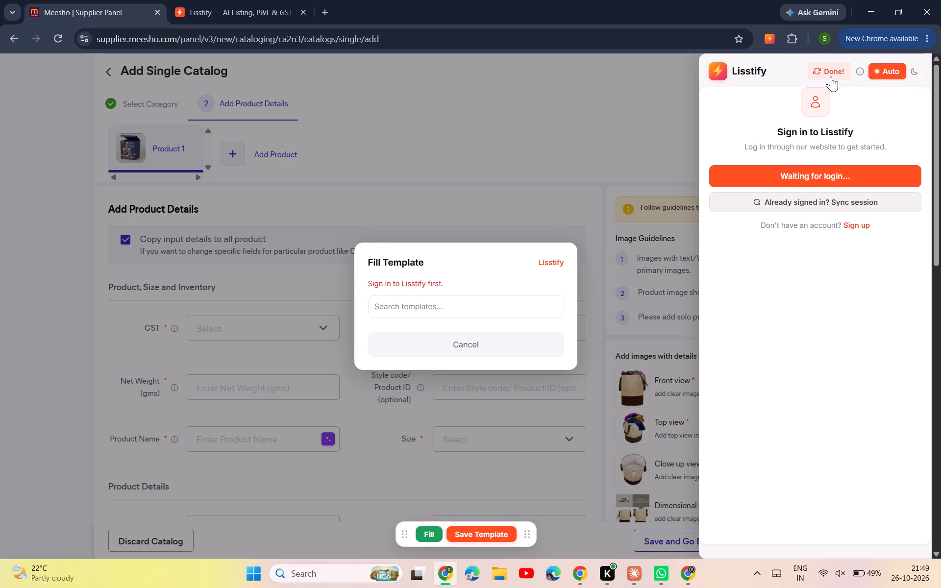
click(882, 74)
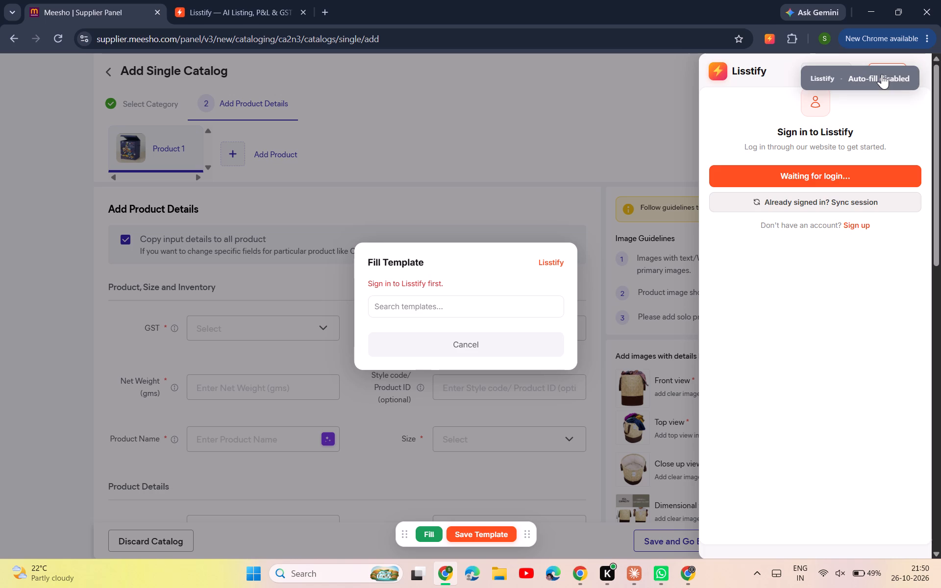
click(882, 91)
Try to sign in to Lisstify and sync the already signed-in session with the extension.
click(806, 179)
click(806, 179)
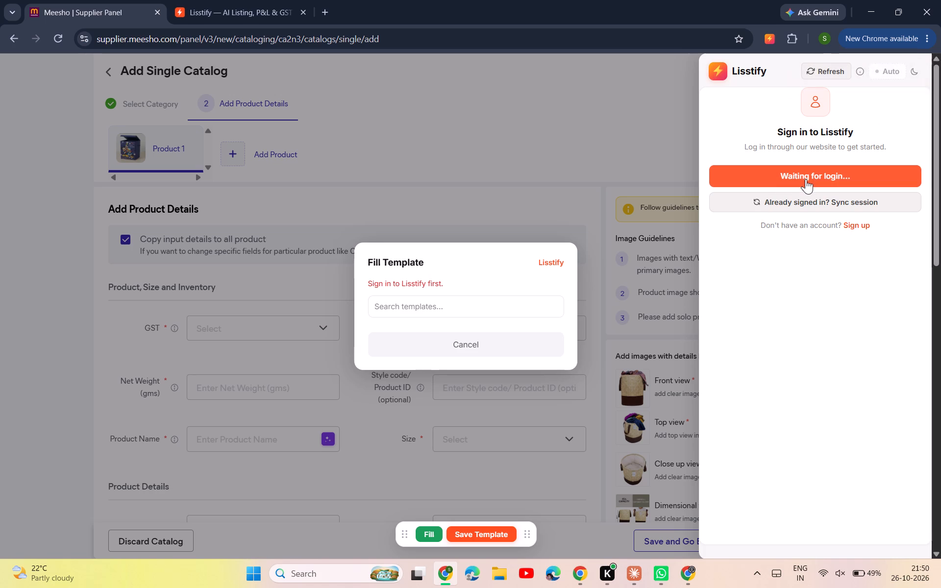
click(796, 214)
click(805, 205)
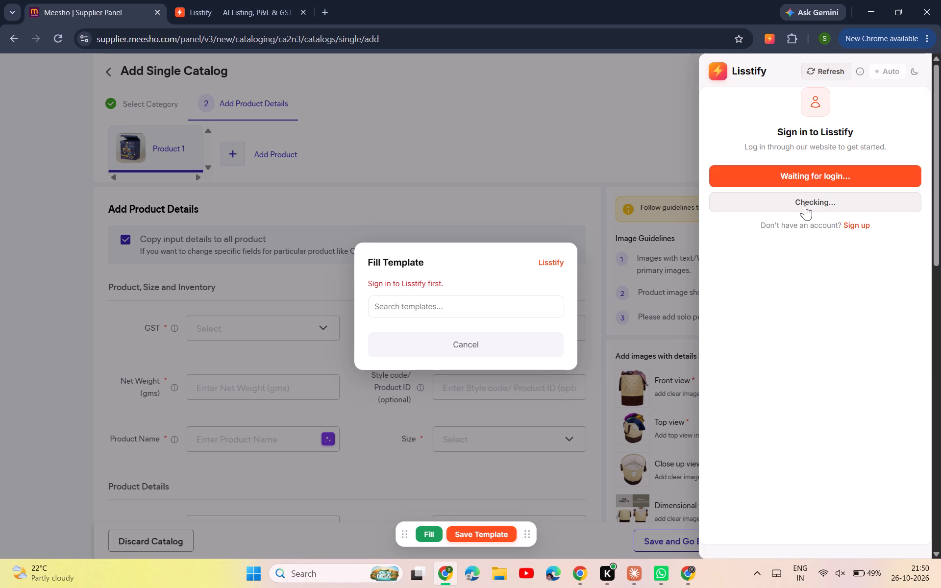
Switch the computer's Wi-Fi connection from GH-GF3_5G to the Shaam network, reconnecting until it is established.
click(848, 573)
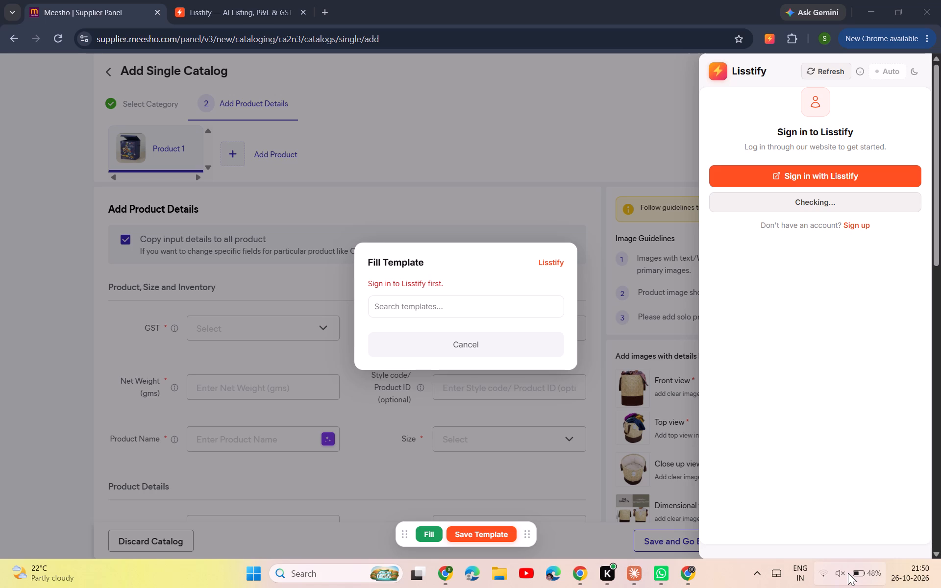
click(837, 580)
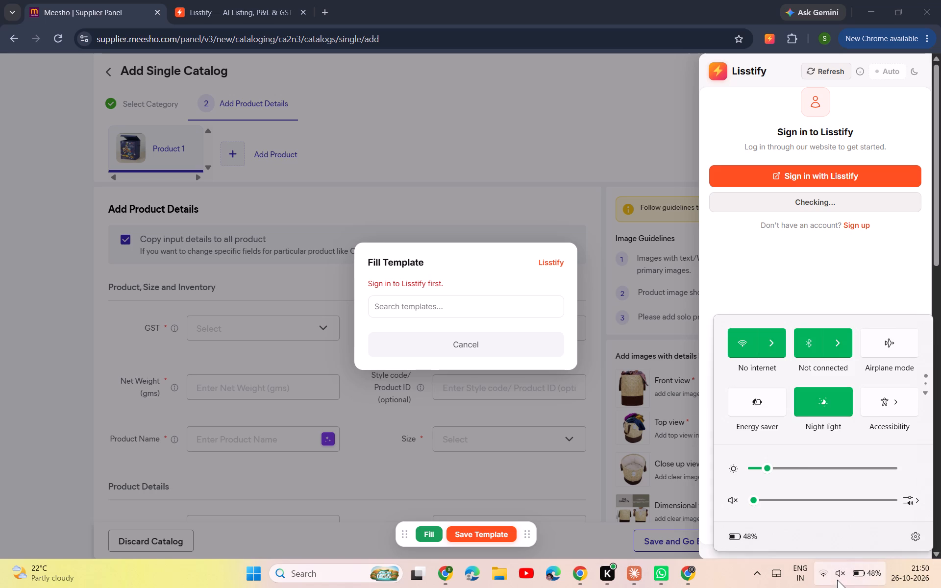
click(772, 351)
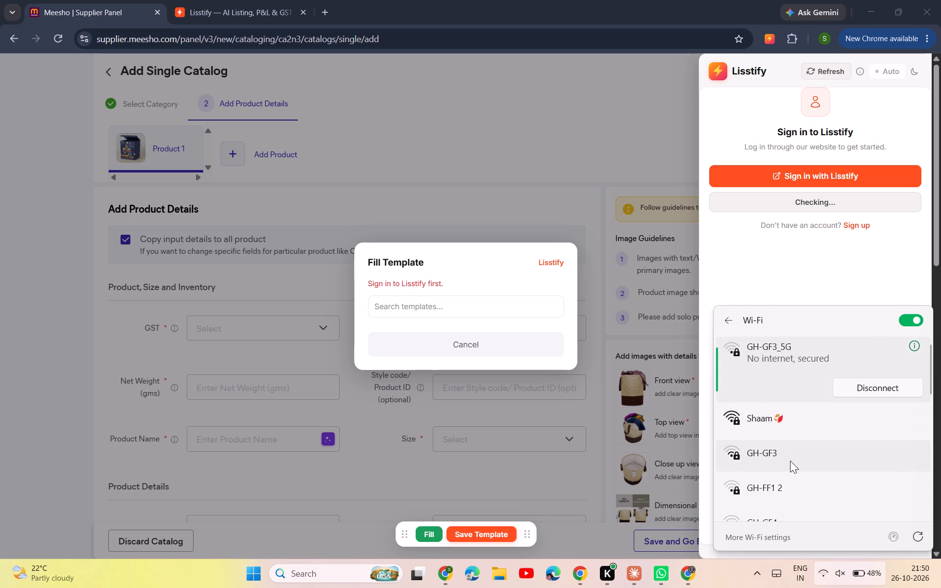
click(804, 426)
click(877, 443)
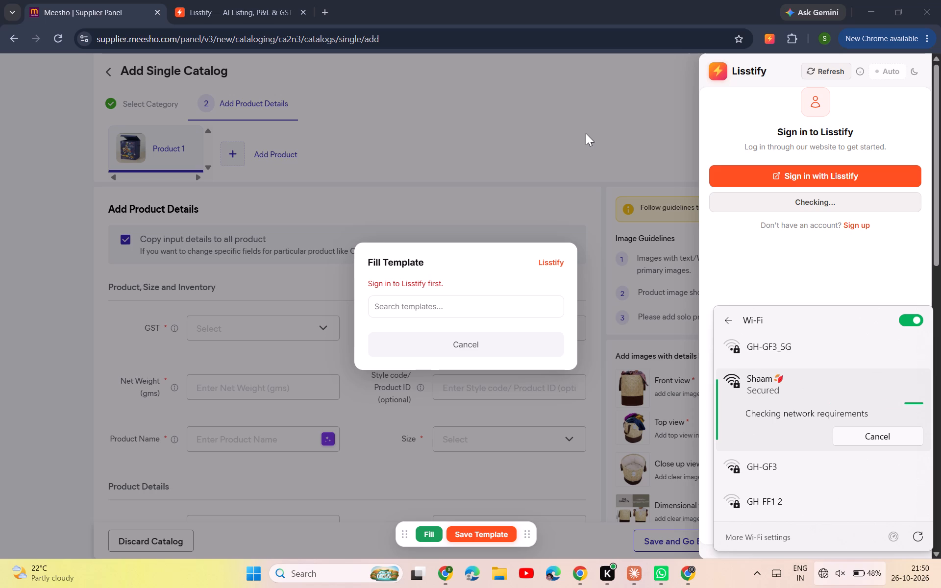
click(558, 133)
click(842, 572)
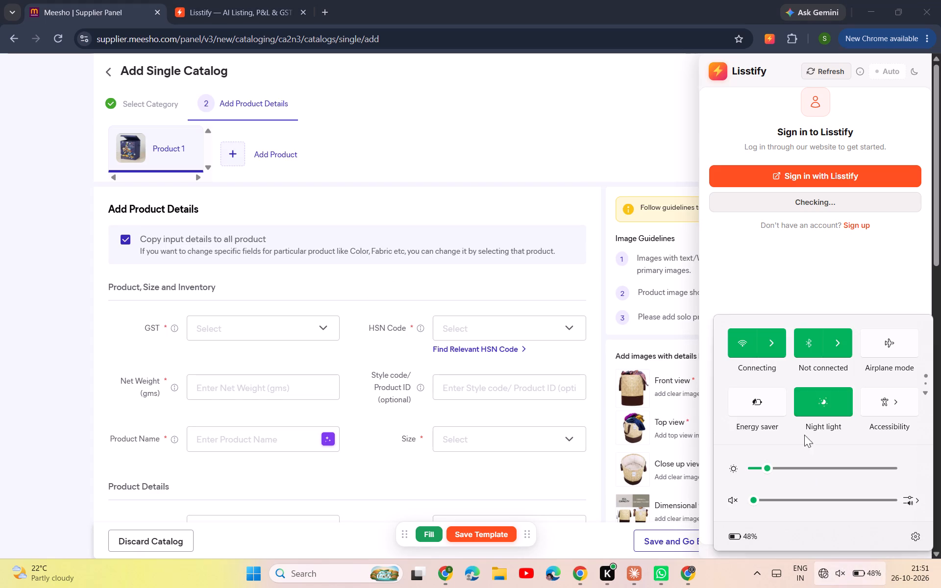
click(774, 343)
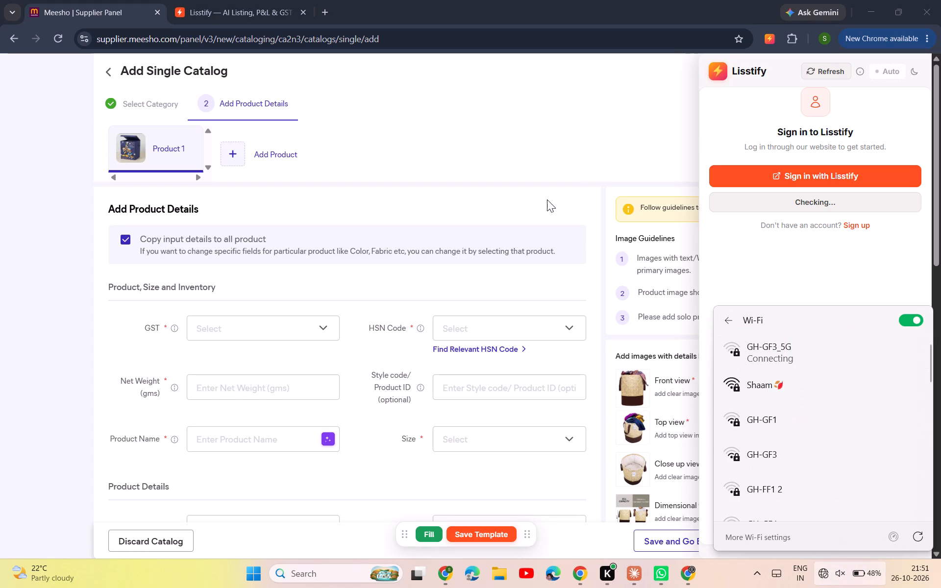
click(767, 392)
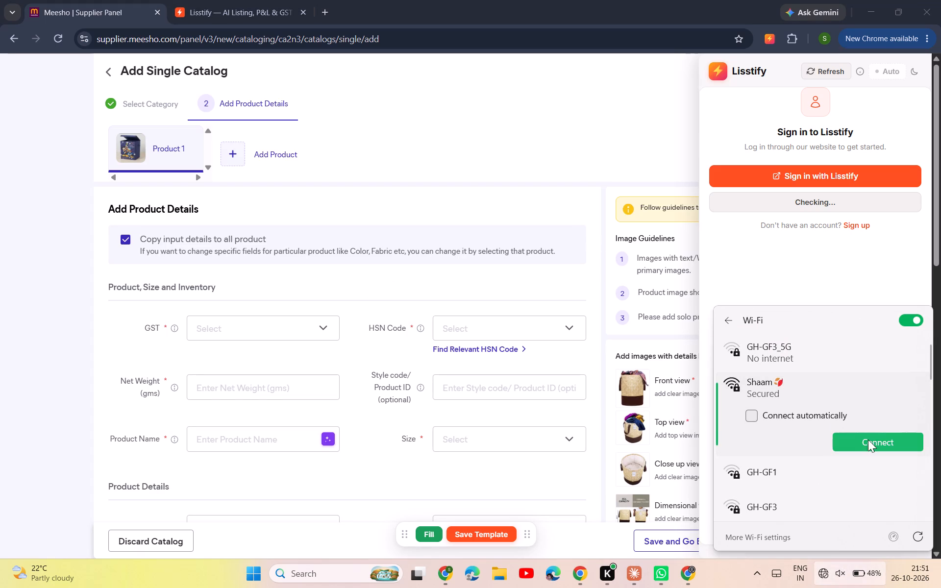
click(876, 447)
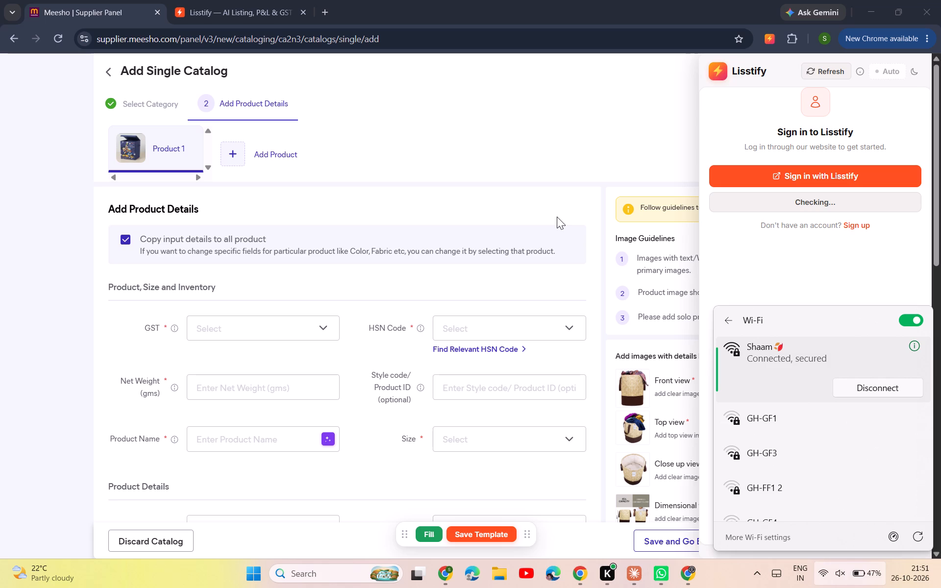
click(488, 143)
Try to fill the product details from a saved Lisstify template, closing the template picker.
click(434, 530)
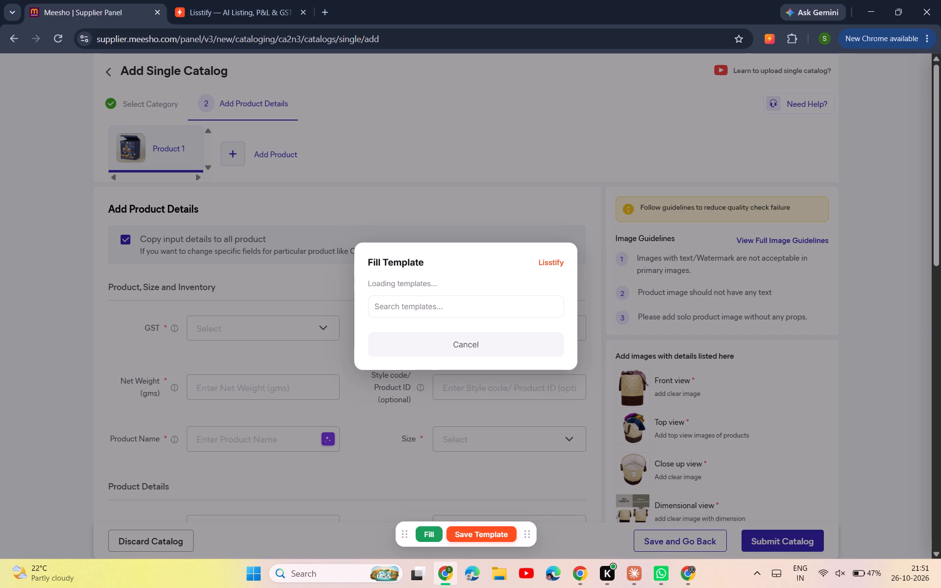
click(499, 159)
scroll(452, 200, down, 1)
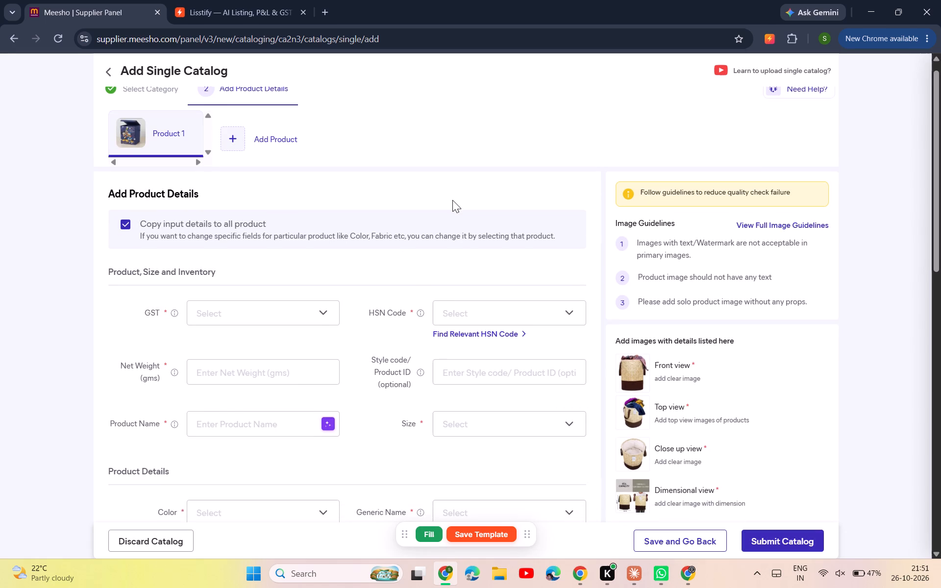
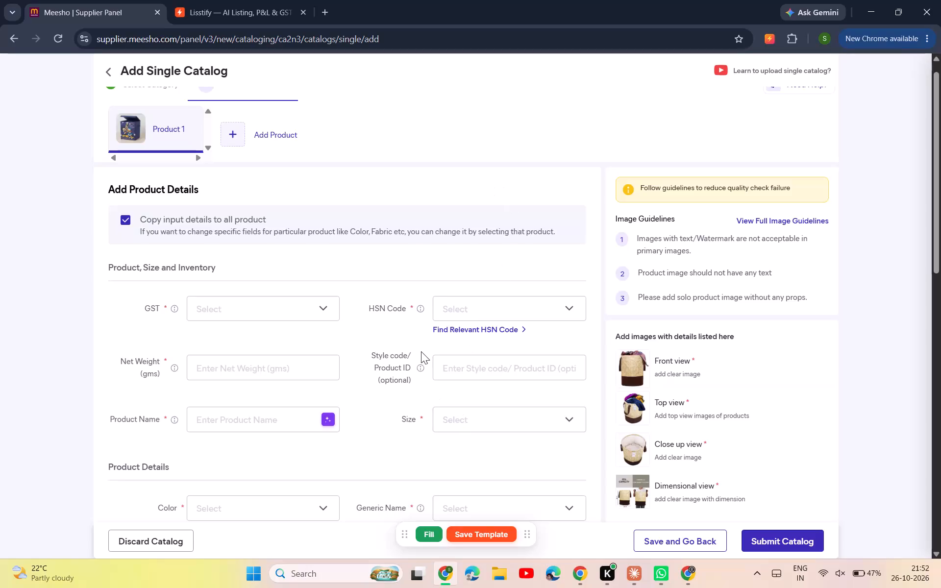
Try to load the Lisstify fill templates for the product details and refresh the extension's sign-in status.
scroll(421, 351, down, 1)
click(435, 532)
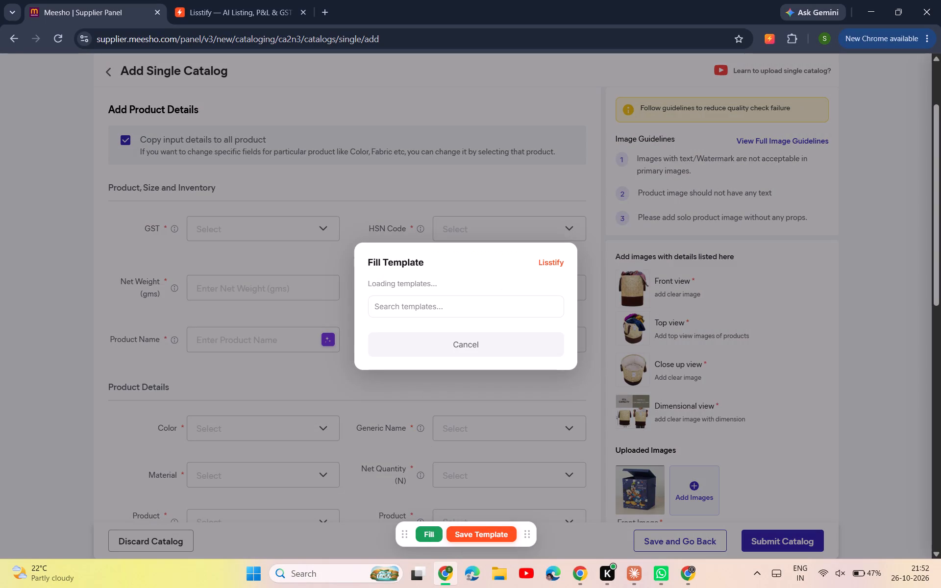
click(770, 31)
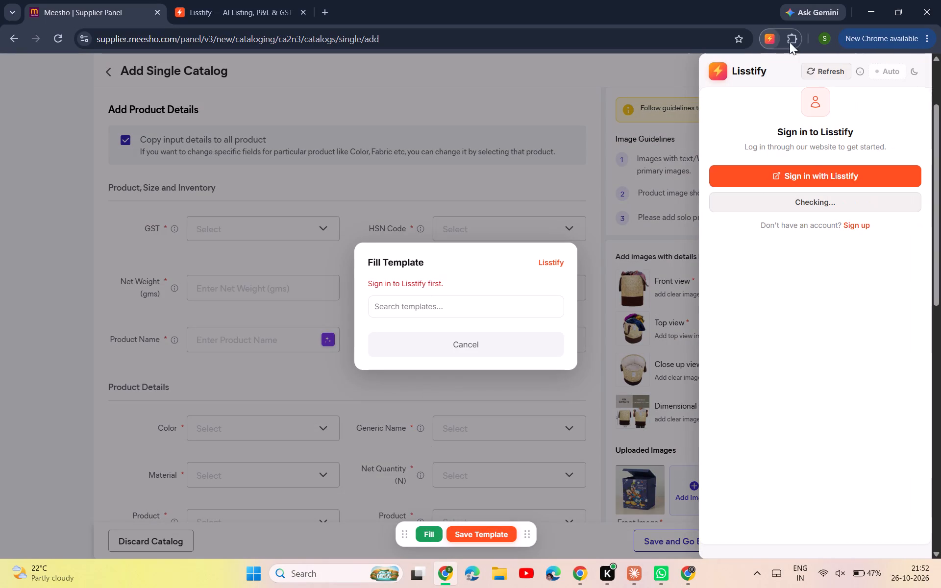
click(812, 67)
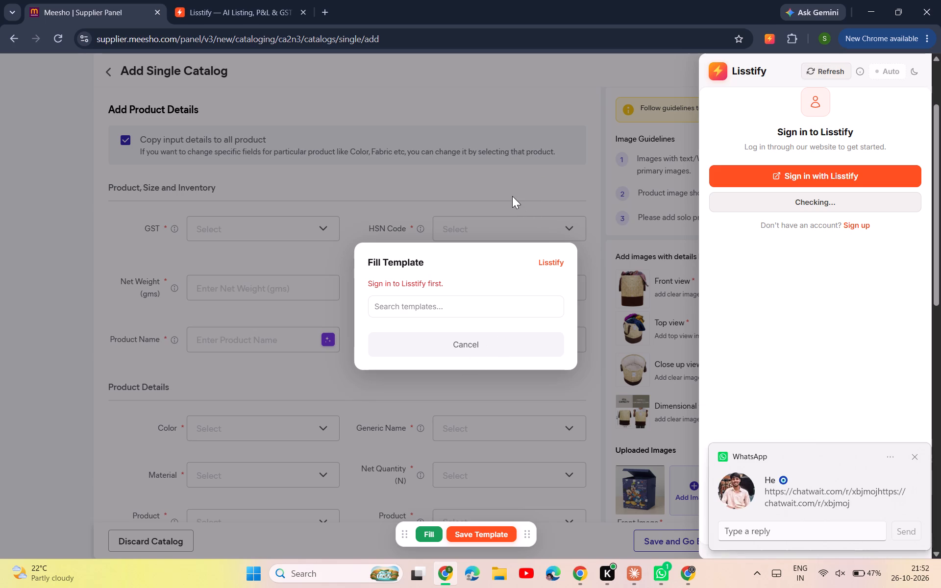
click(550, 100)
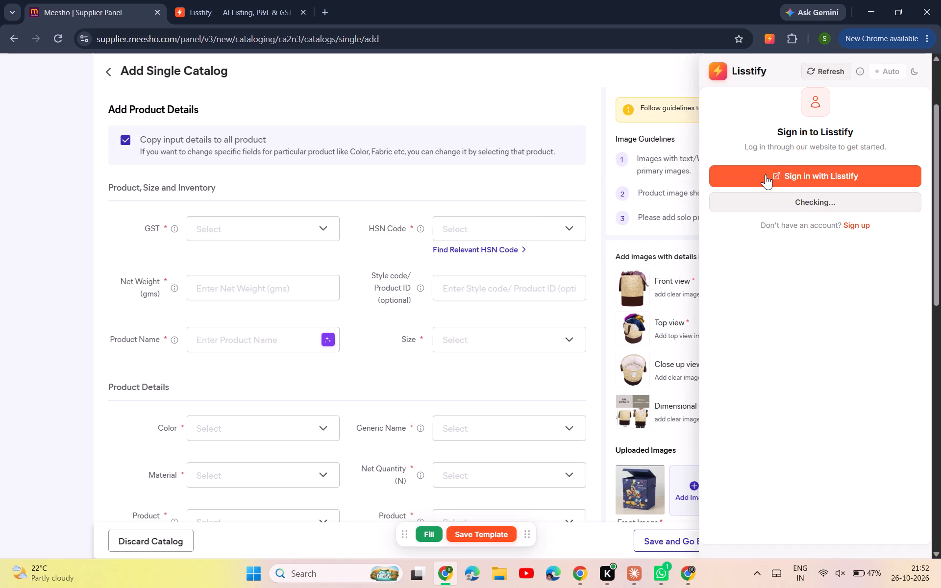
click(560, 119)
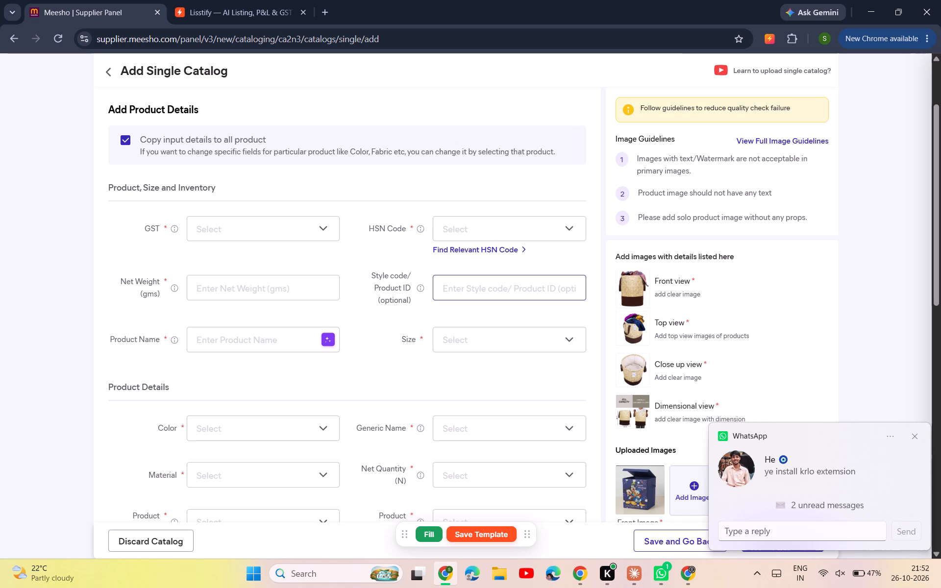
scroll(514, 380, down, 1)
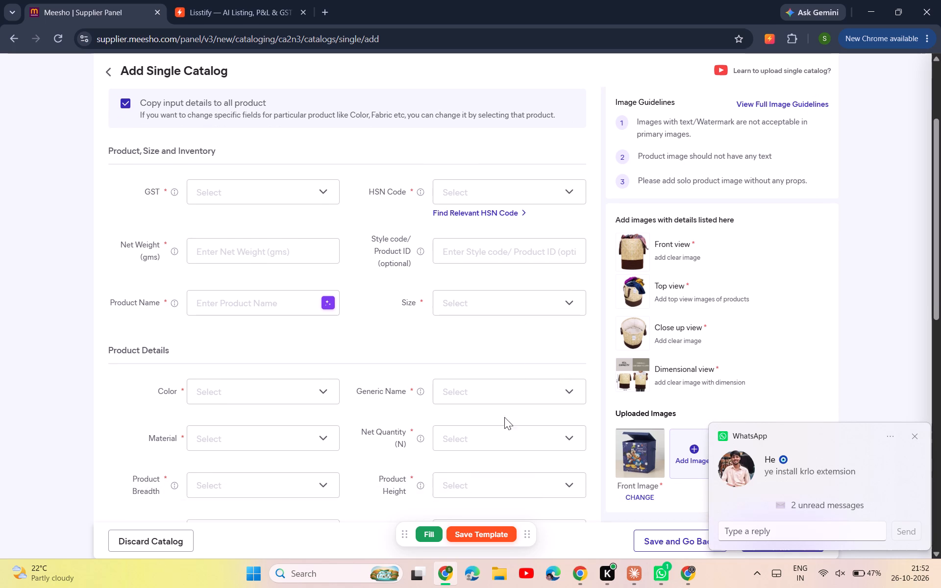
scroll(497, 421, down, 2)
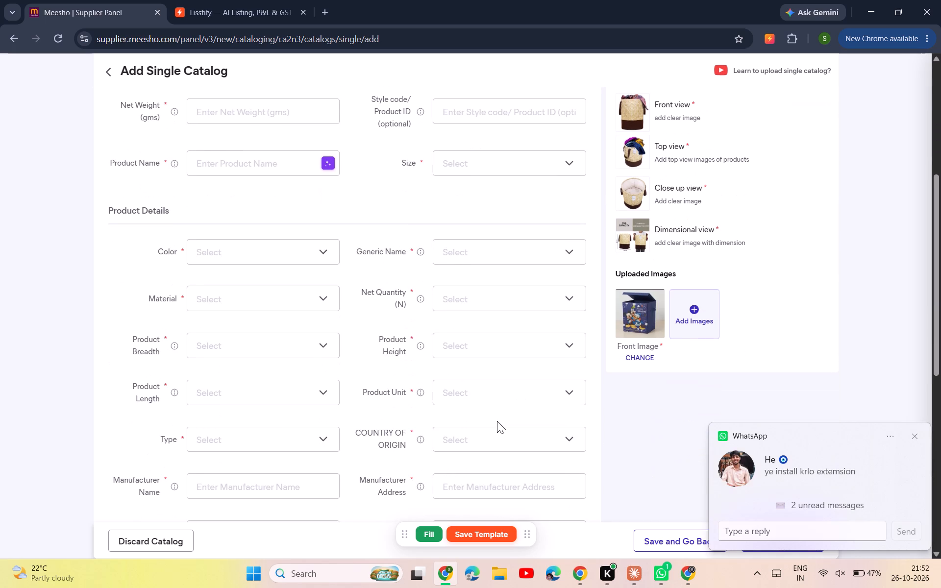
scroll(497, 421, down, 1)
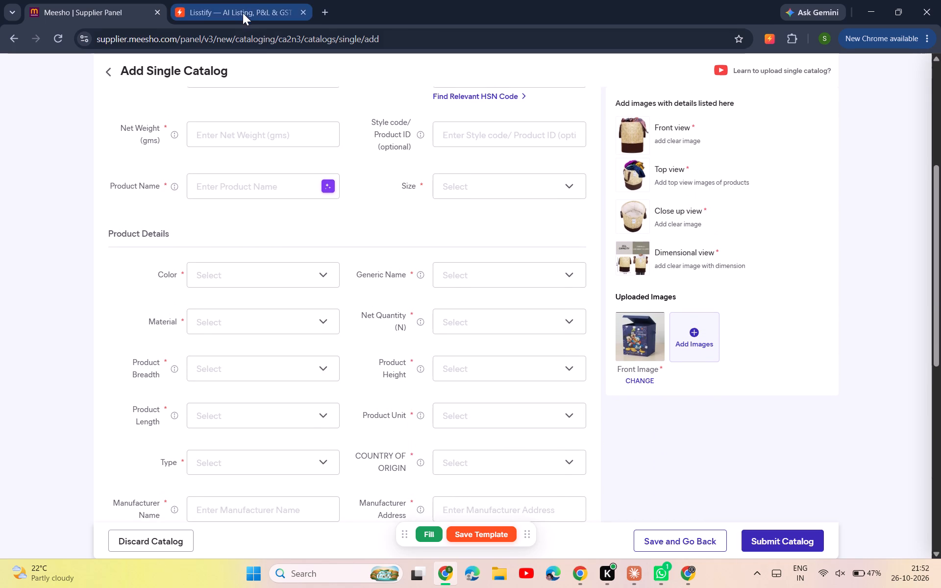
Review the Lisstify dashboard overview, examining the setup steps, extension connection, most used templates, recent activity and plan section.
click(246, 0)
scroll(325, 297, down, 2)
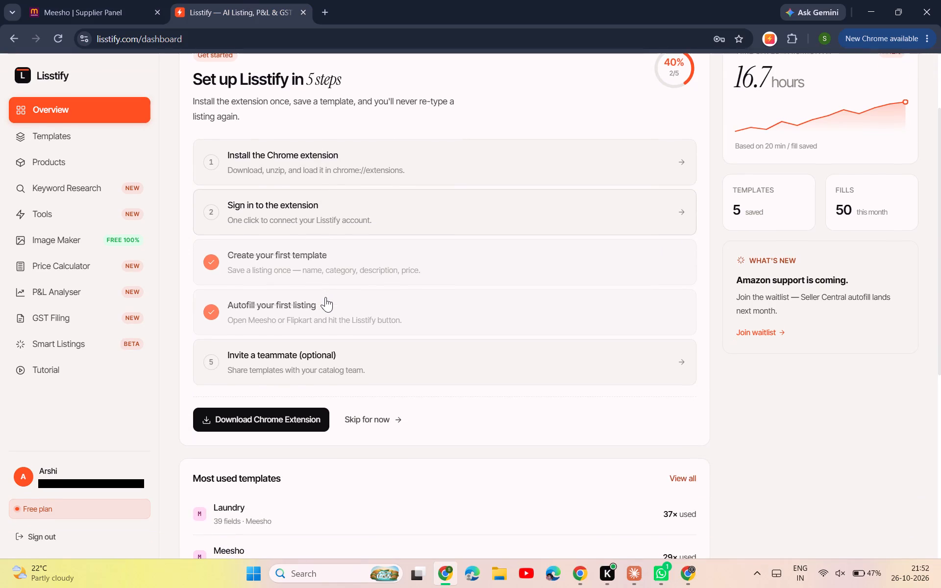
scroll(325, 297, down, 1)
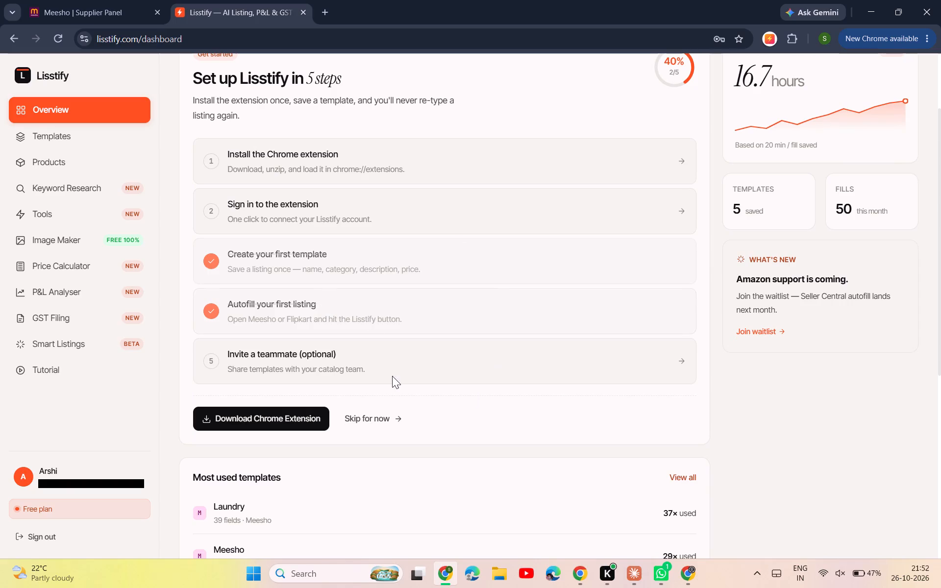
scroll(397, 300, down, 2)
scroll(475, 295, down, 1)
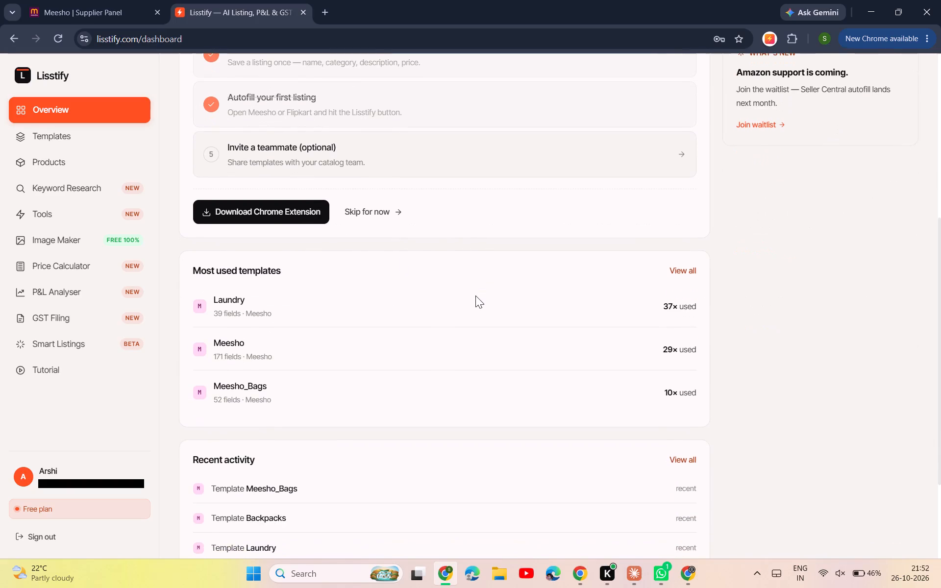
scroll(475, 295, down, 3)
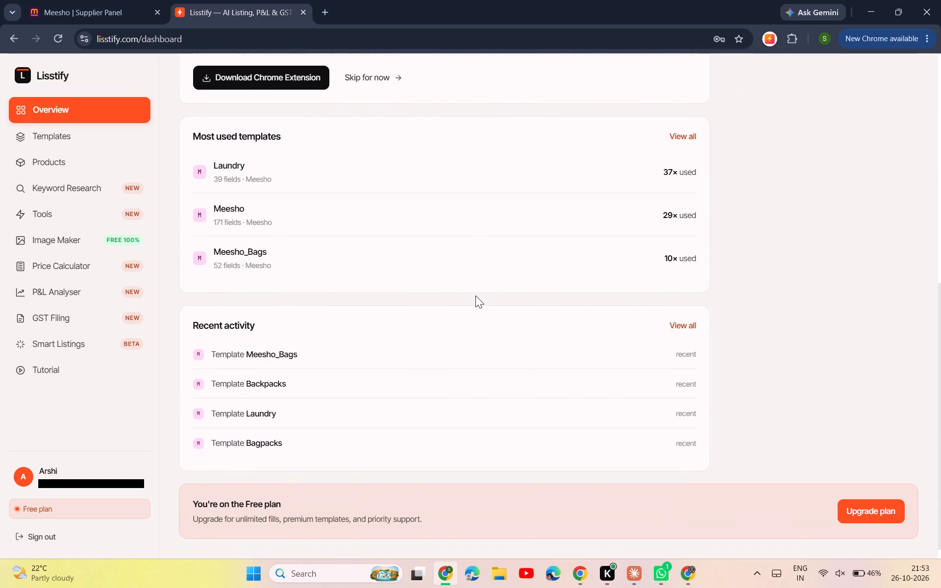
scroll(475, 295, down, 2)
scroll(475, 295, up, 2)
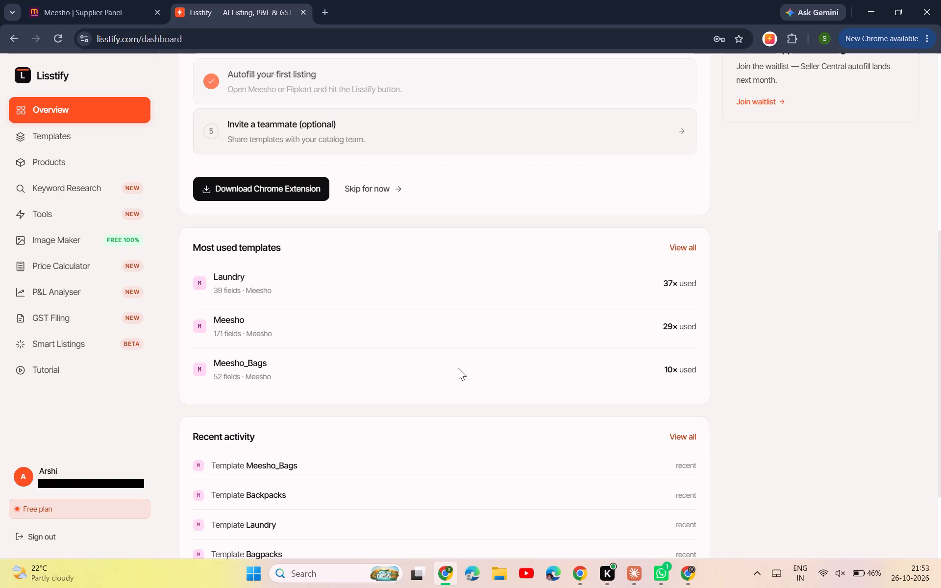
scroll(502, 320, up, 4)
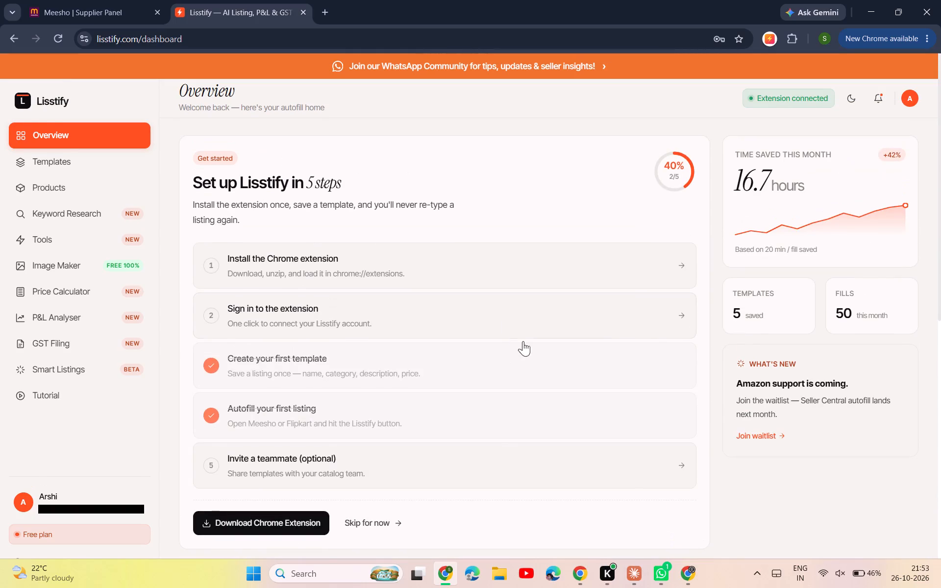
scroll(449, 152, up, 1)
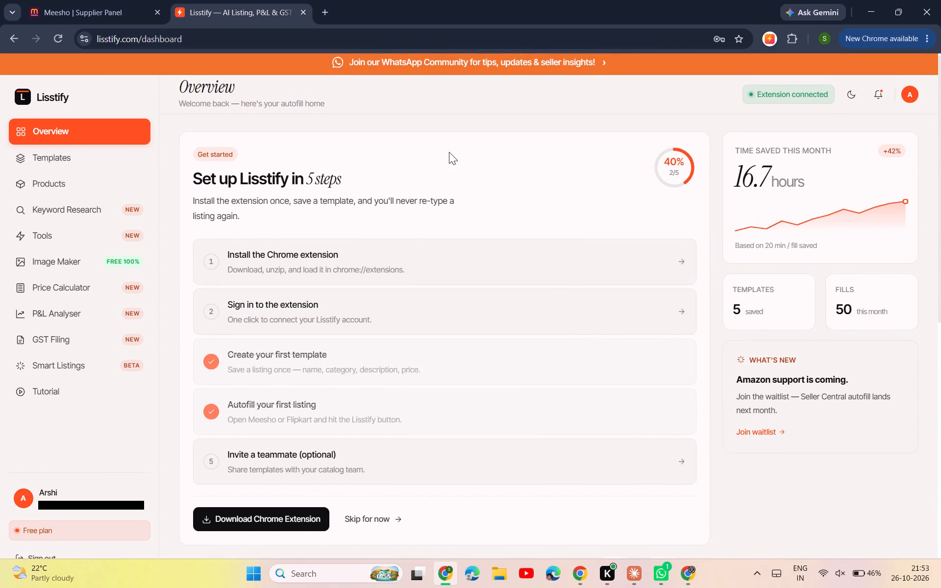
scroll(449, 152, up, 1)
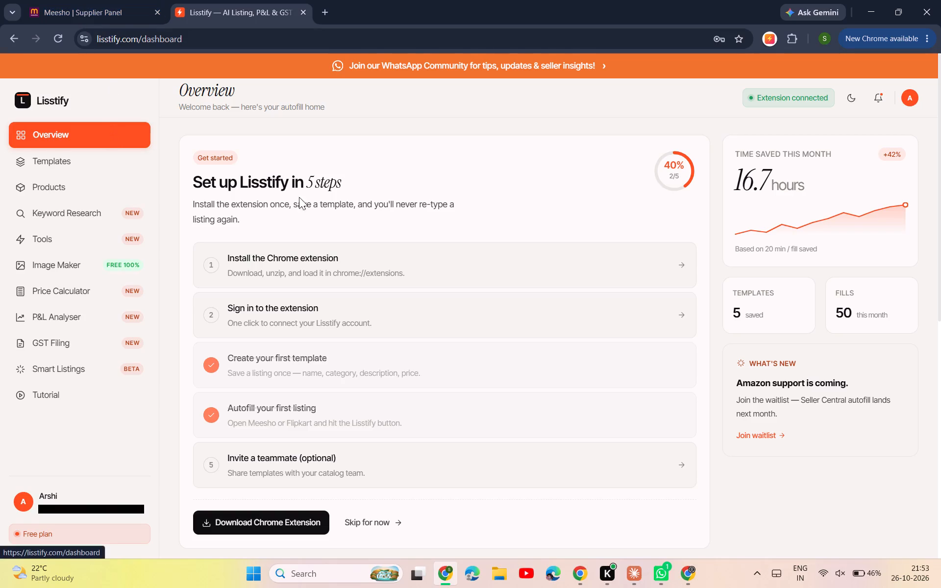
scroll(436, 293, down, 8)
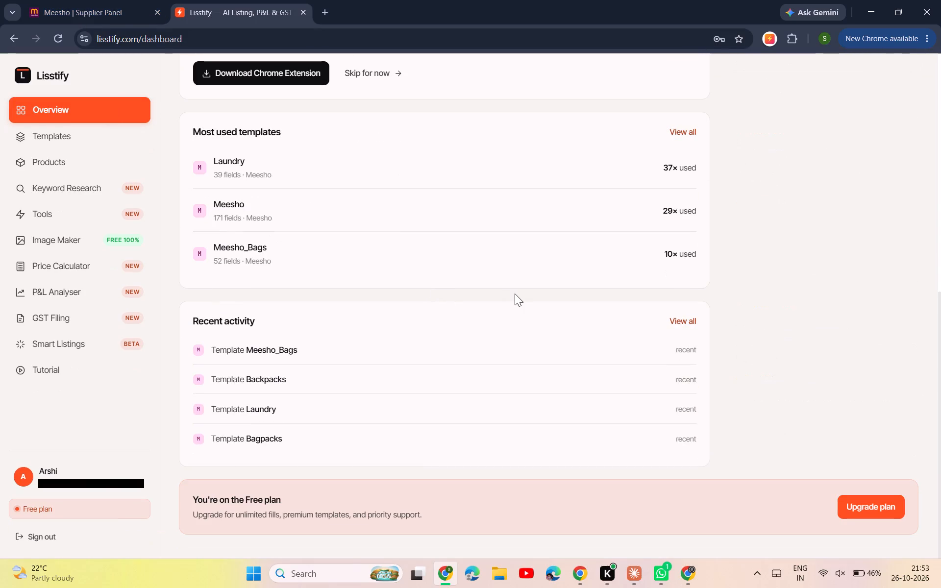
scroll(515, 294, up, 7)
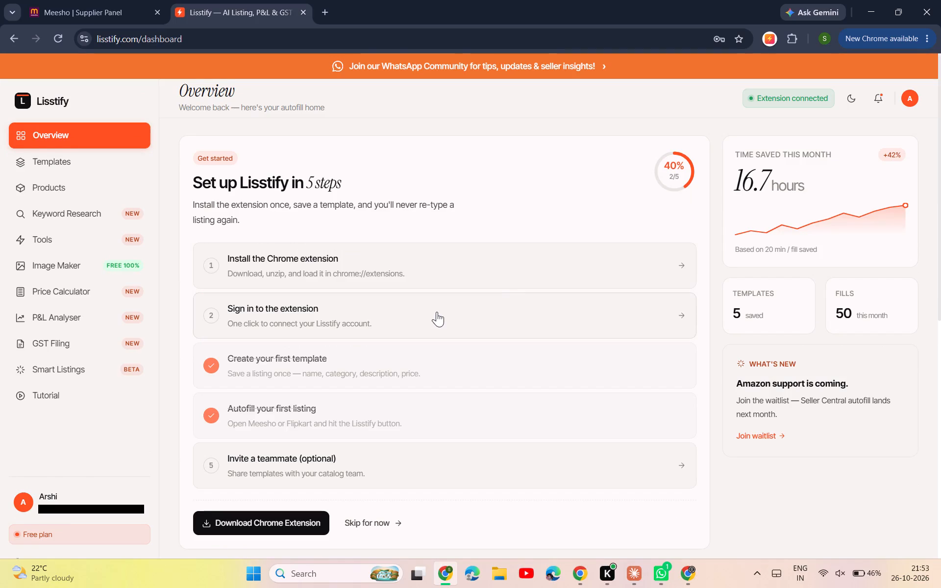
scroll(437, 312, down, 6)
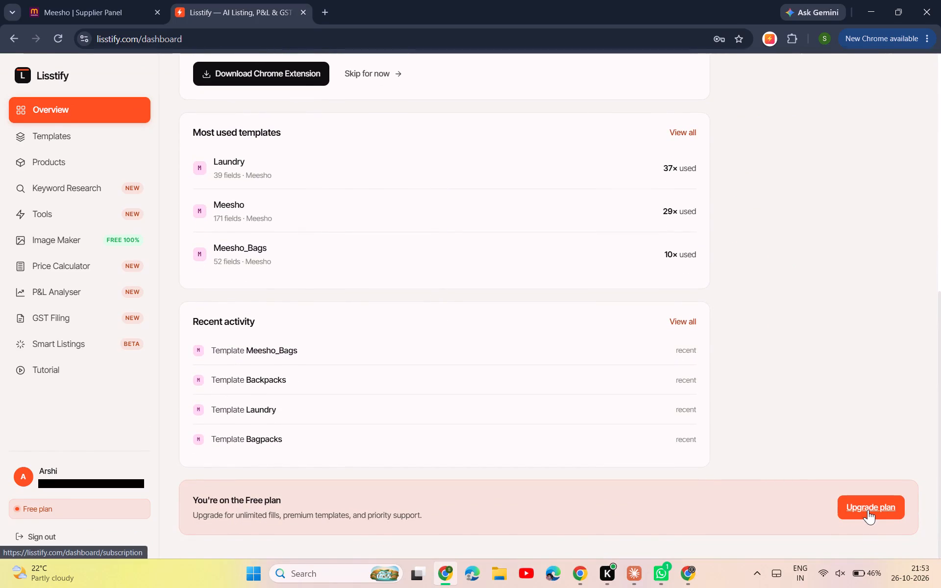
Open the Lisstify plan upgrade options and compare the Free, Seller, Growth, Pro and Agency plans.
click(868, 510)
scroll(424, 281, up, 2)
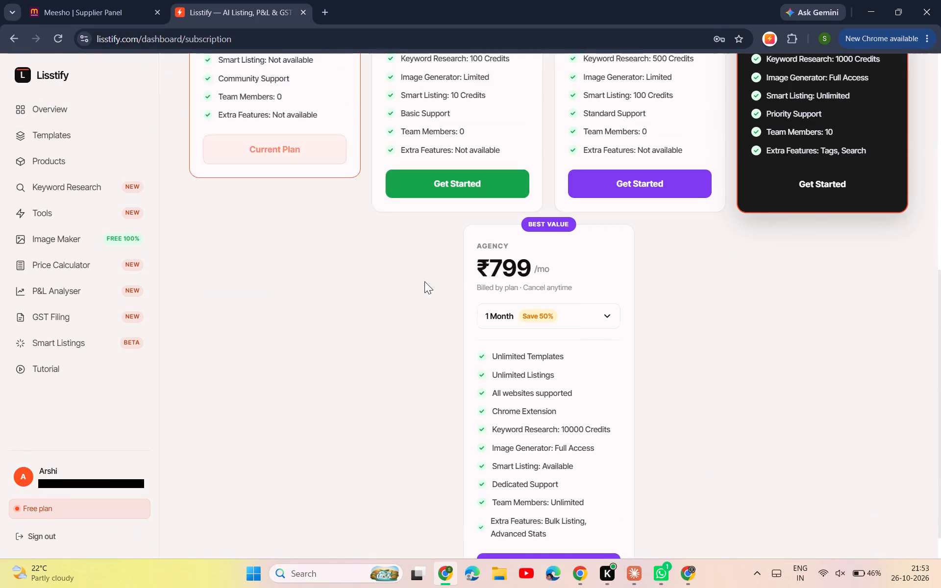
scroll(424, 281, up, 2)
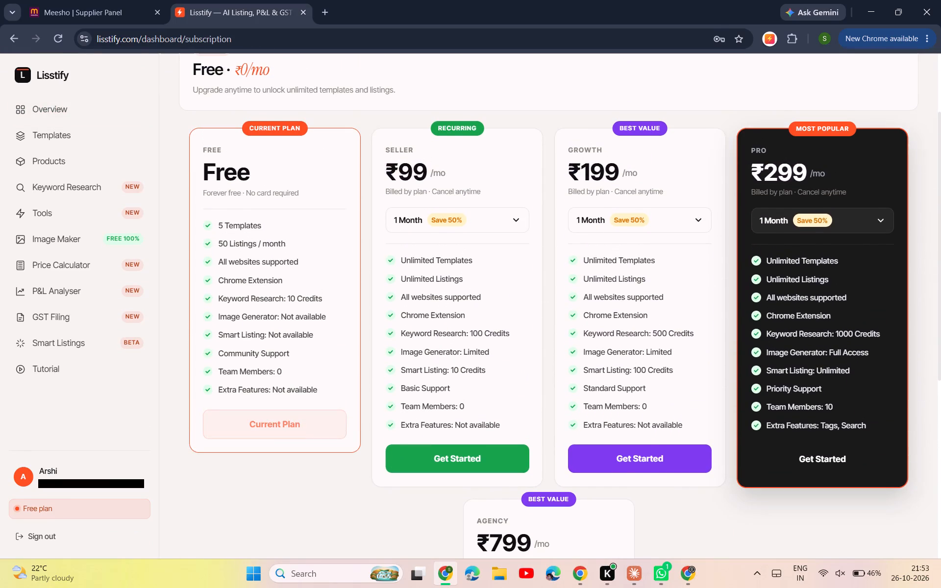
click(387, 322)
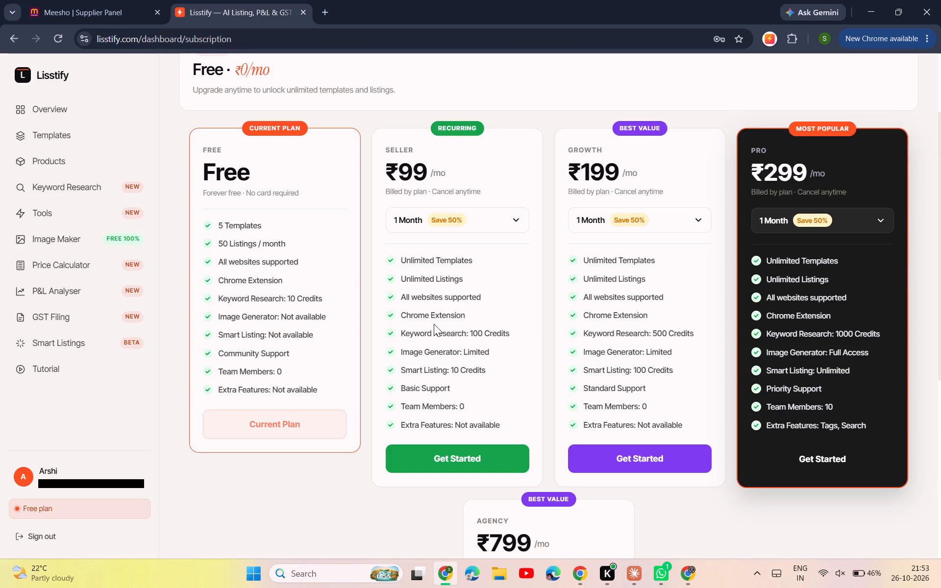
scroll(395, 222, down, 1)
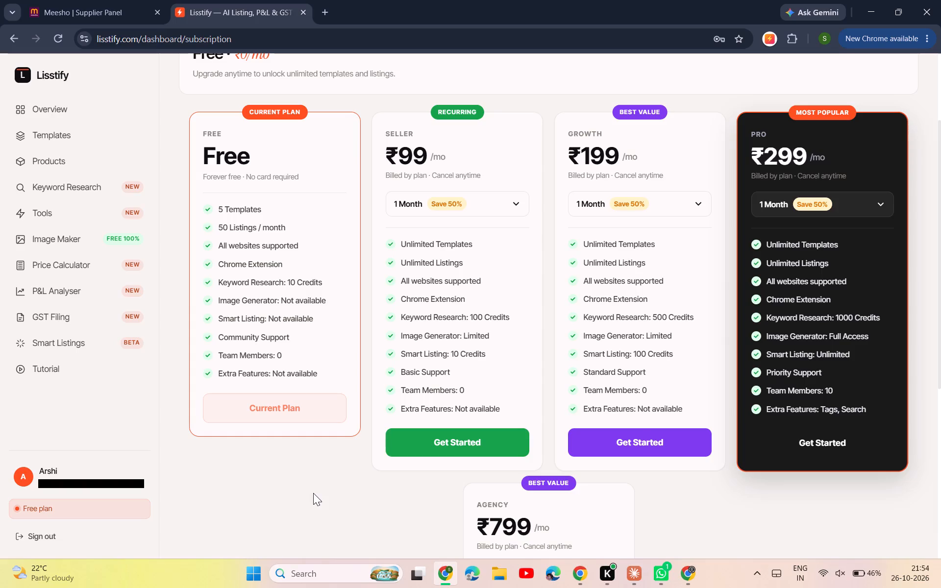
scroll(468, 416, left, 2)
scroll(508, 344, down, 3)
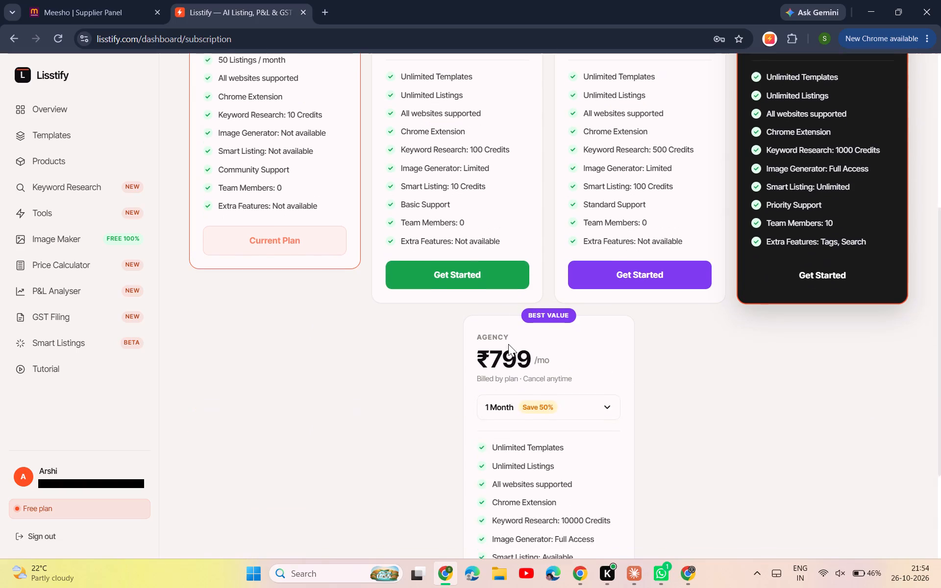
scroll(508, 344, down, 3)
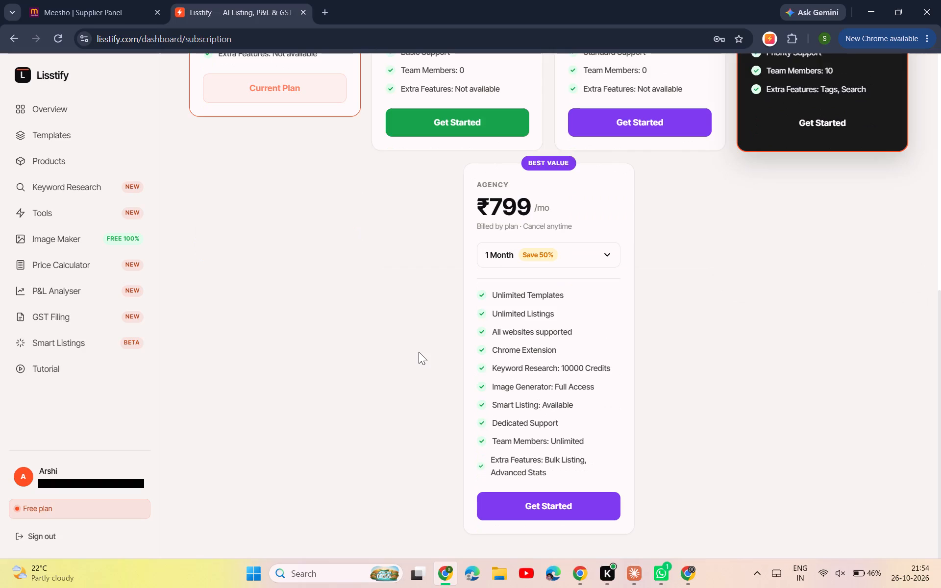
scroll(419, 352, up, 5)
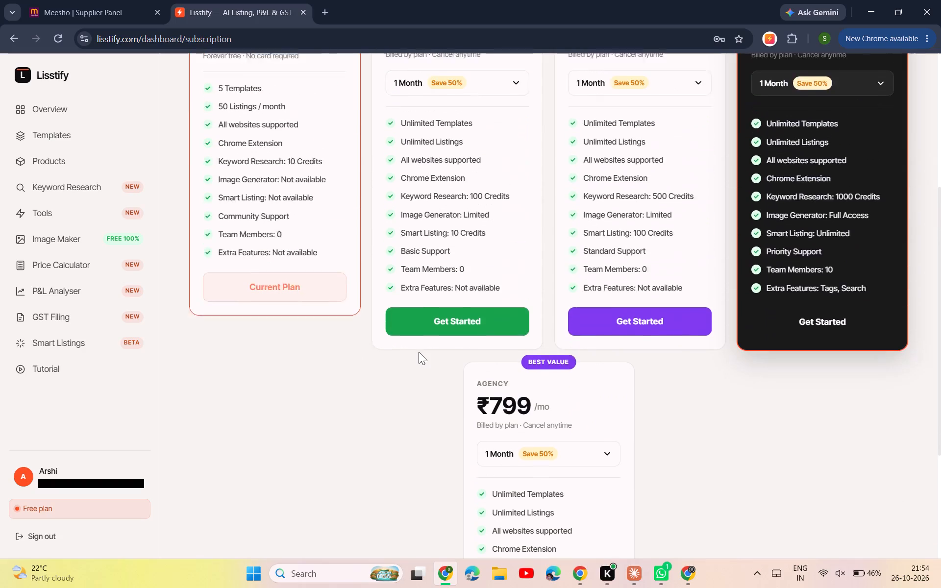
scroll(419, 352, up, 2)
scroll(478, 304, down, 1)
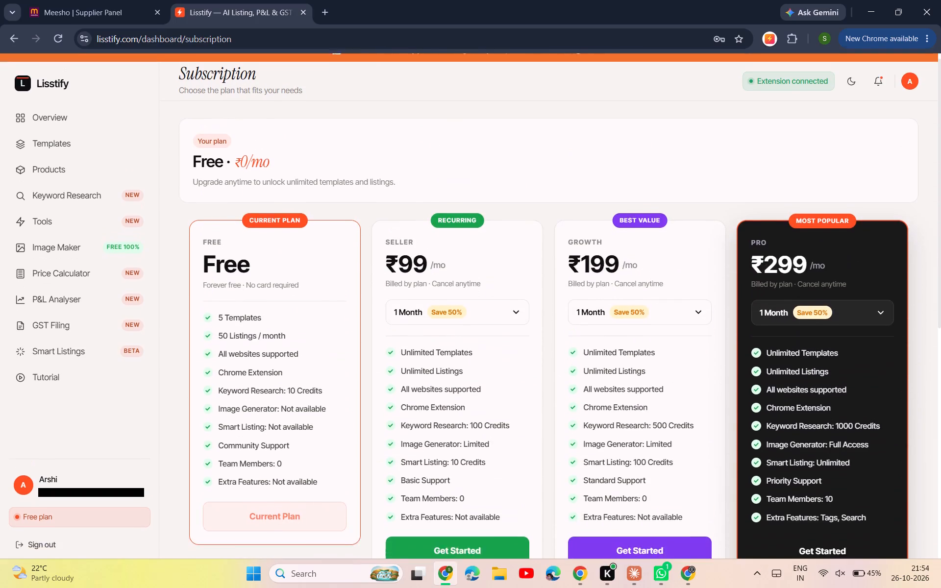
scroll(478, 304, down, 2)
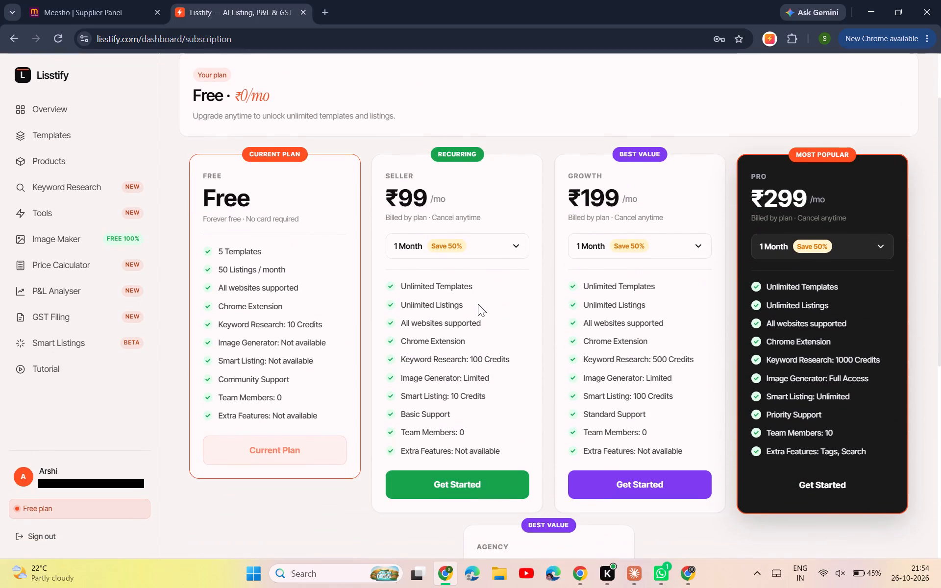
scroll(478, 304, down, 1)
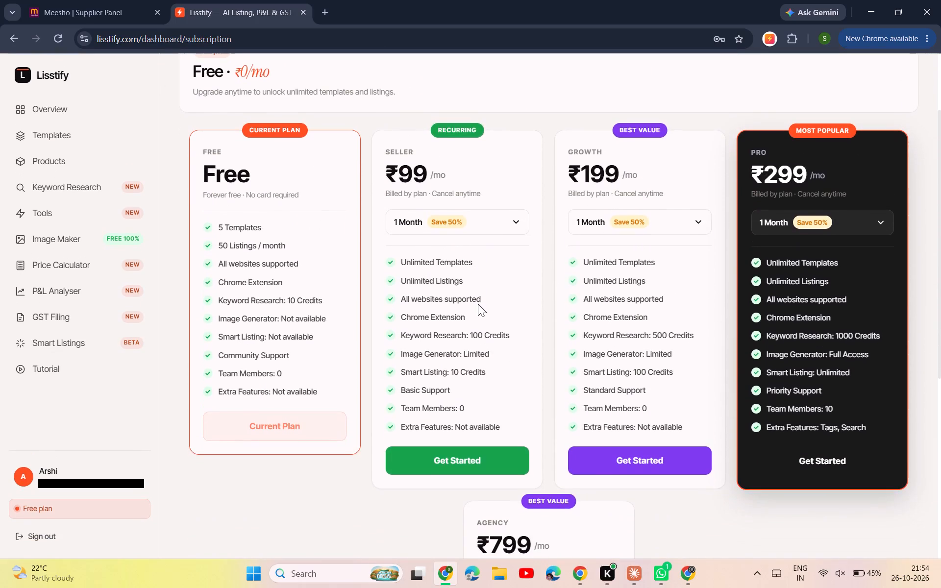
scroll(478, 304, down, 2)
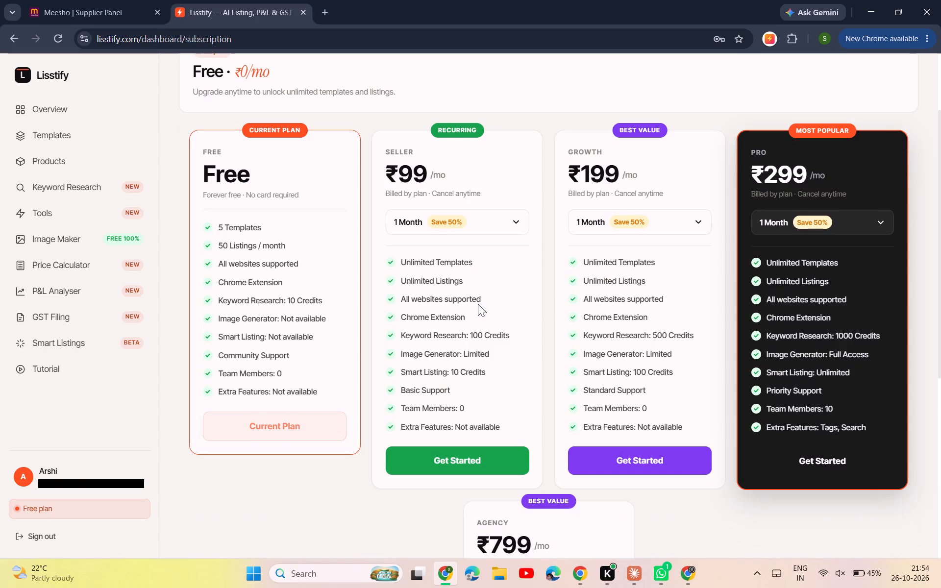
scroll(478, 304, down, 2)
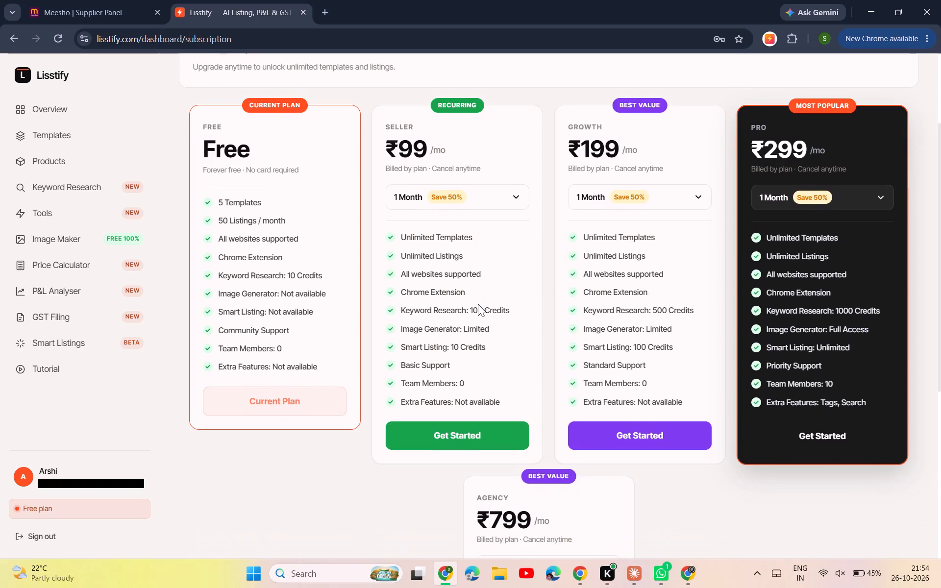
scroll(478, 304, down, 2)
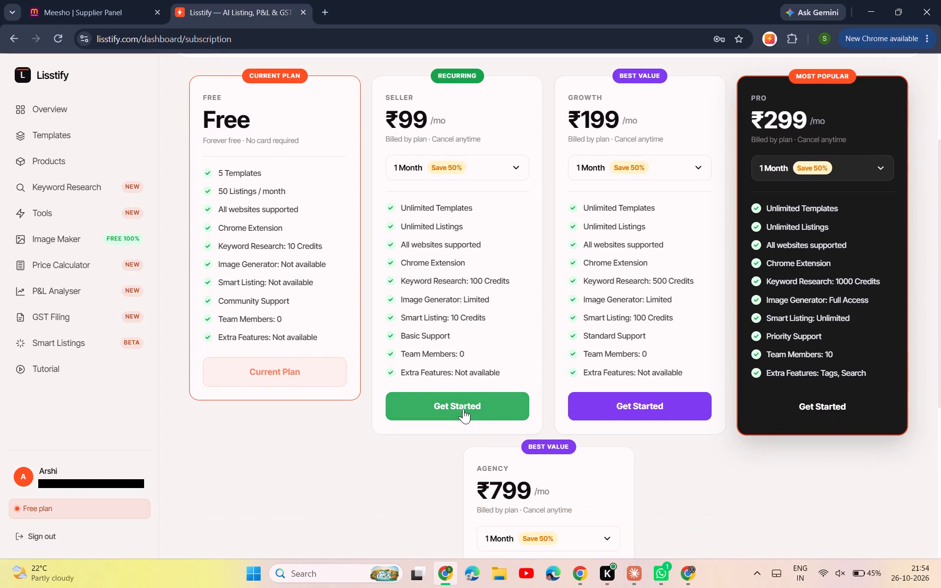
Open the checkout for the Seller monthly plan, review its features and price breakdown, and go back without paying.
click(463, 409)
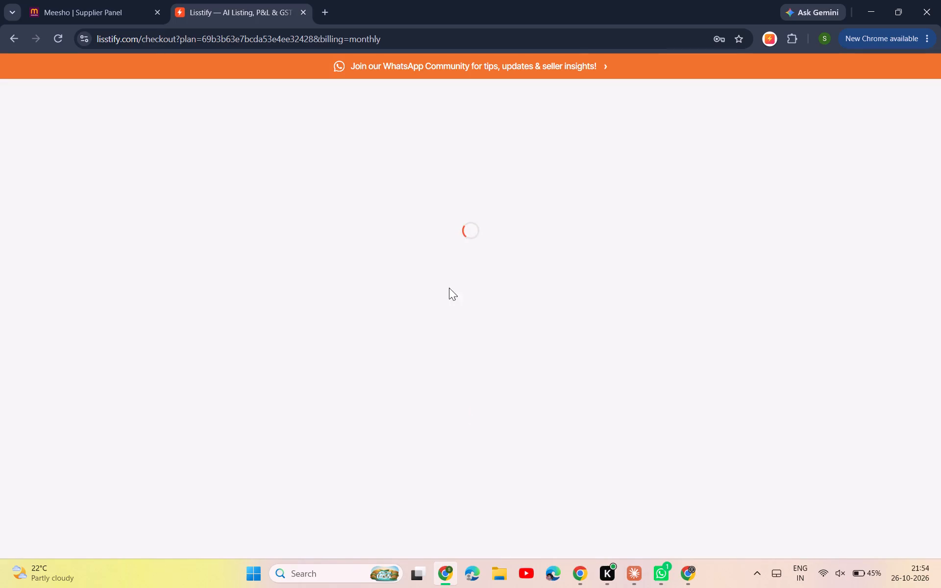
scroll(354, 263, down, 1)
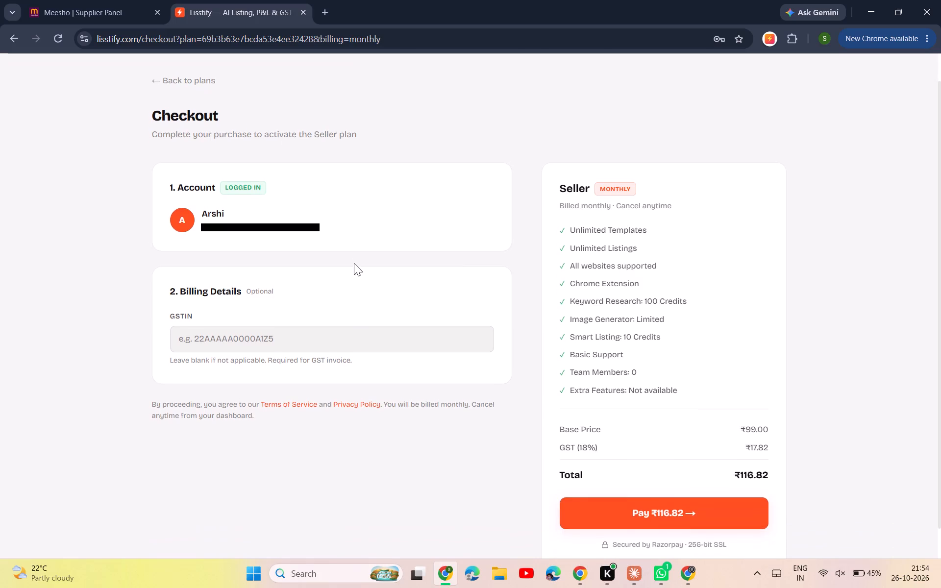
scroll(354, 263, down, 3)
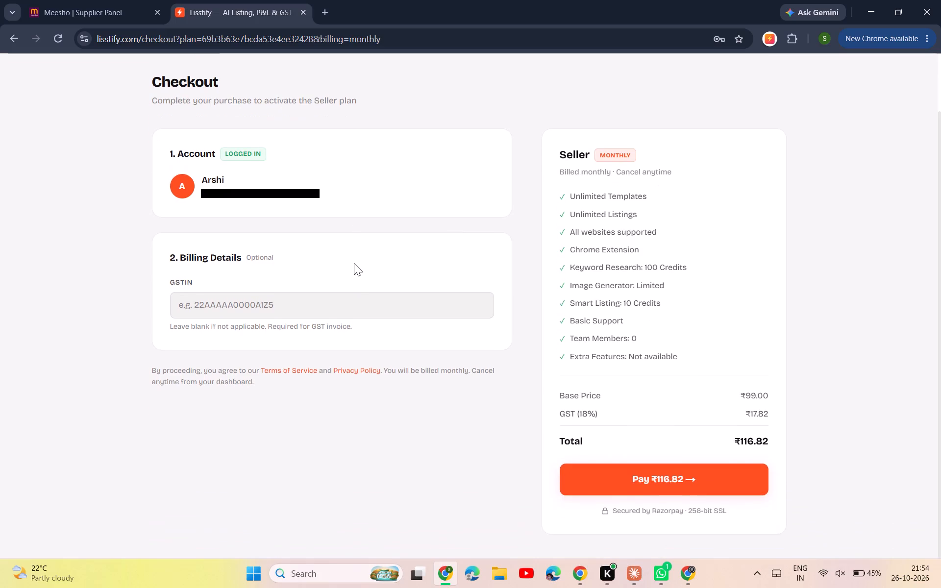
scroll(354, 263, down, 3)
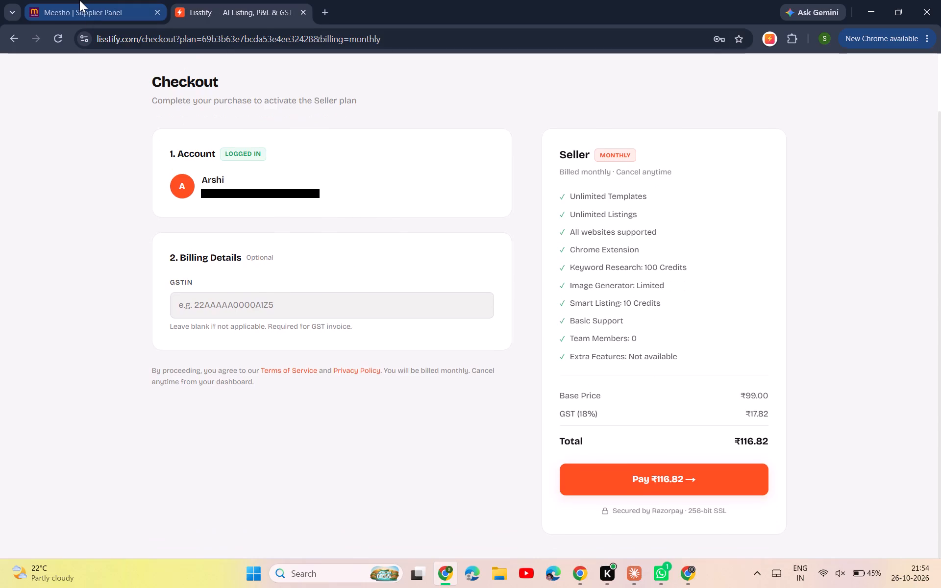
click(84, 0)
click(222, 0)
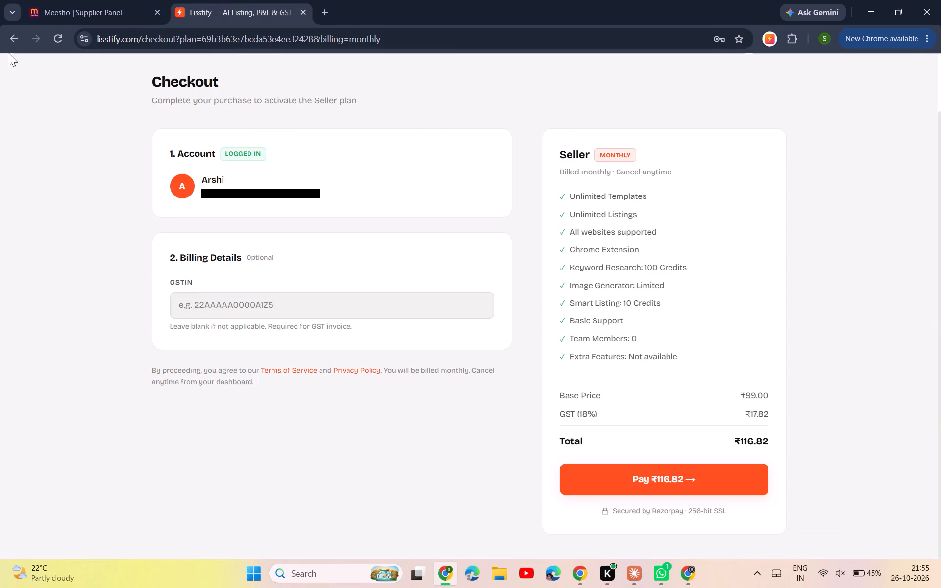
click(14, 35)
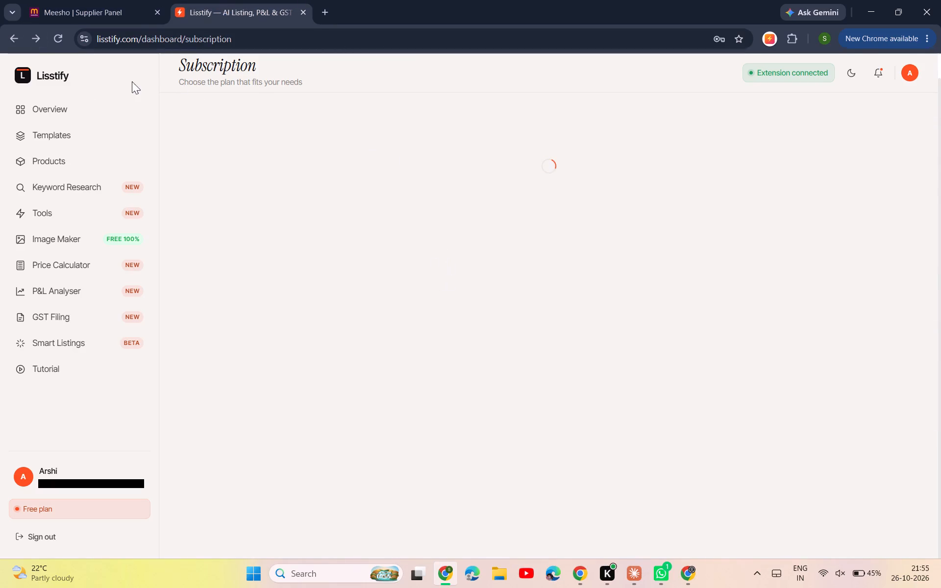
Return to the Lisstify overview and check the setup steps, monthly usage and most used templates.
click(59, 112)
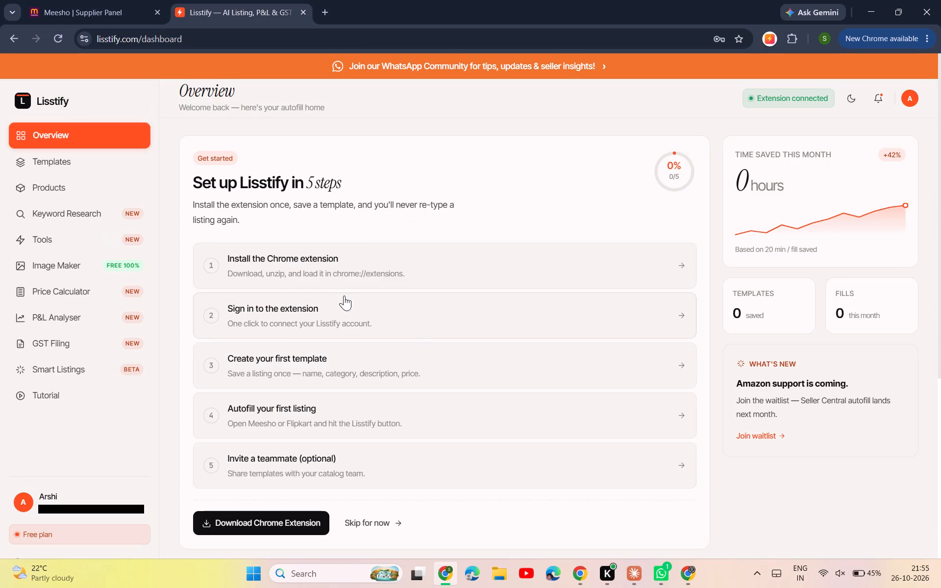
scroll(420, 343, down, 1)
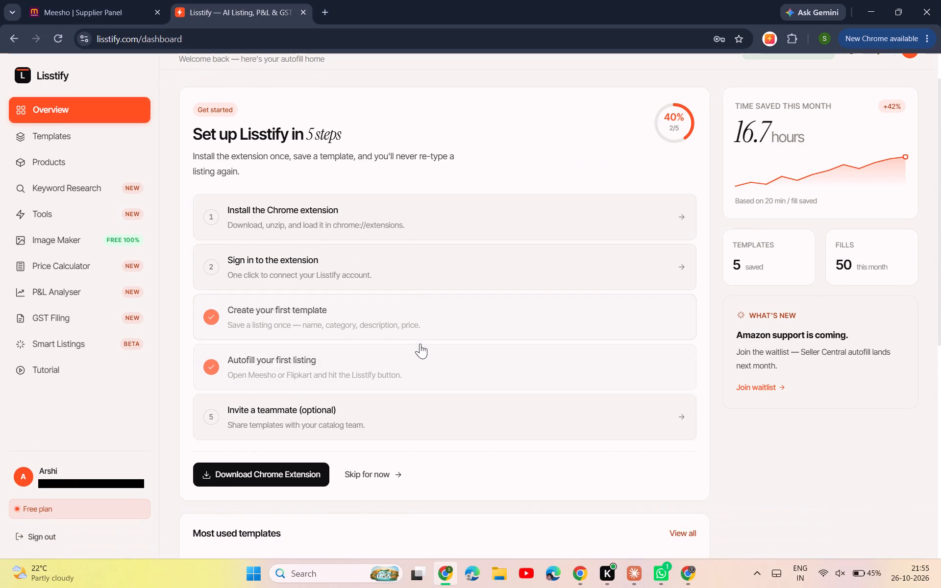
scroll(420, 343, down, 2)
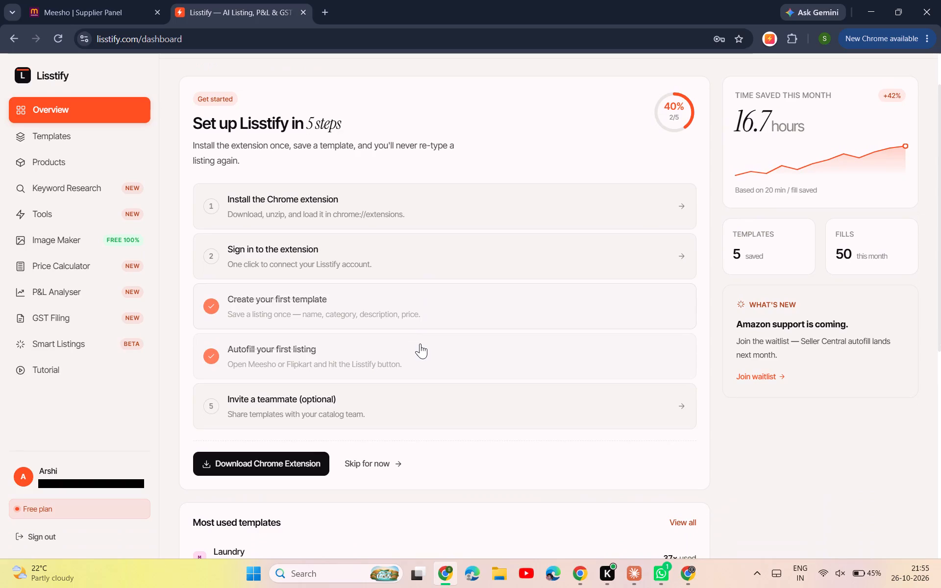
scroll(420, 343, down, 1)
scroll(543, 322, down, 1)
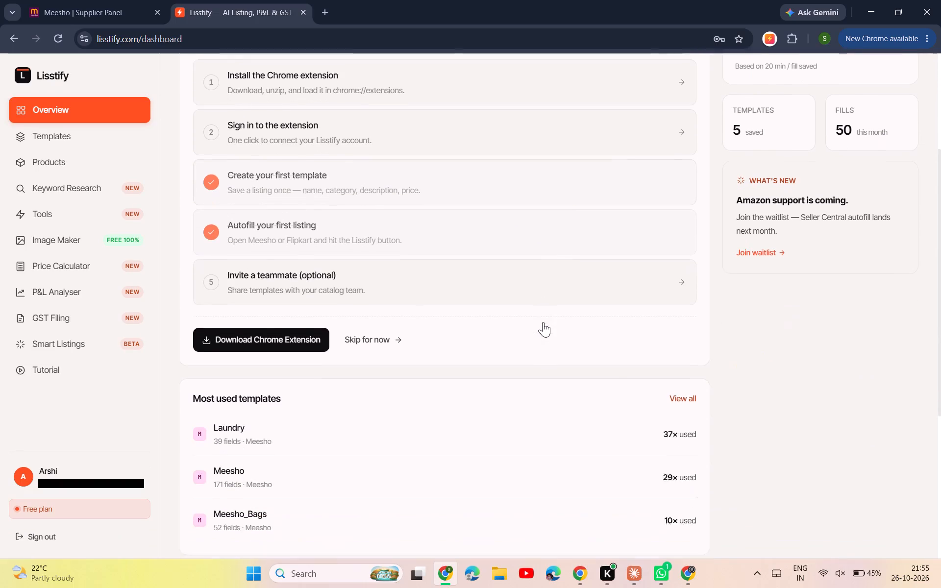
scroll(543, 322, up, 7)
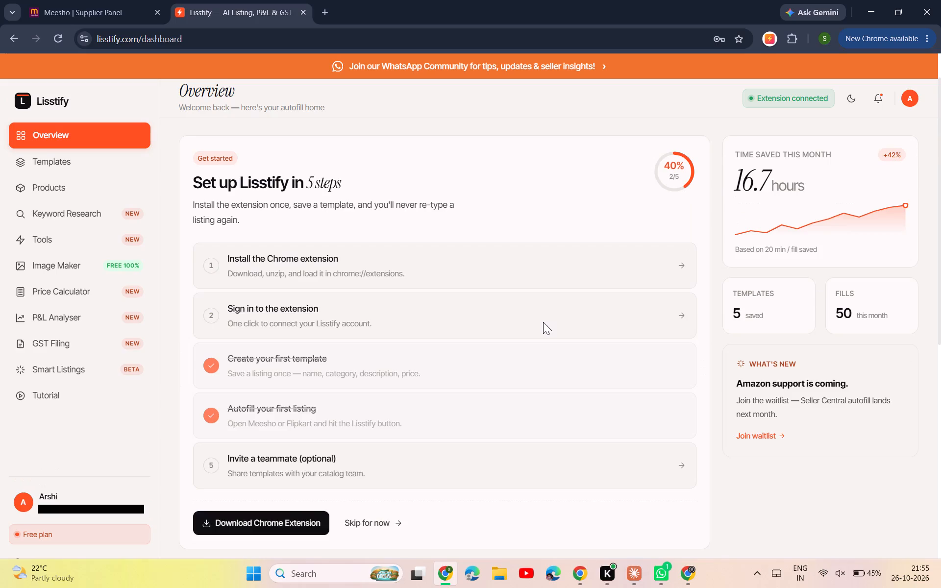
Switch to the Meesho Add Single Catalog form and set GST to 18 and the HSN code to 420212.
click(112, 0)
scroll(307, 328, up, 1)
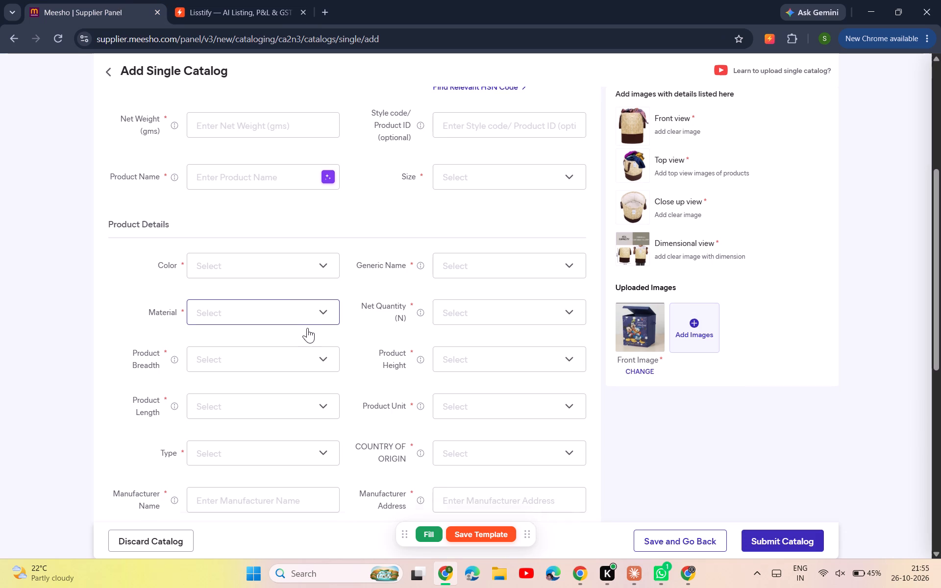
scroll(307, 328, up, 2)
click(306, 337)
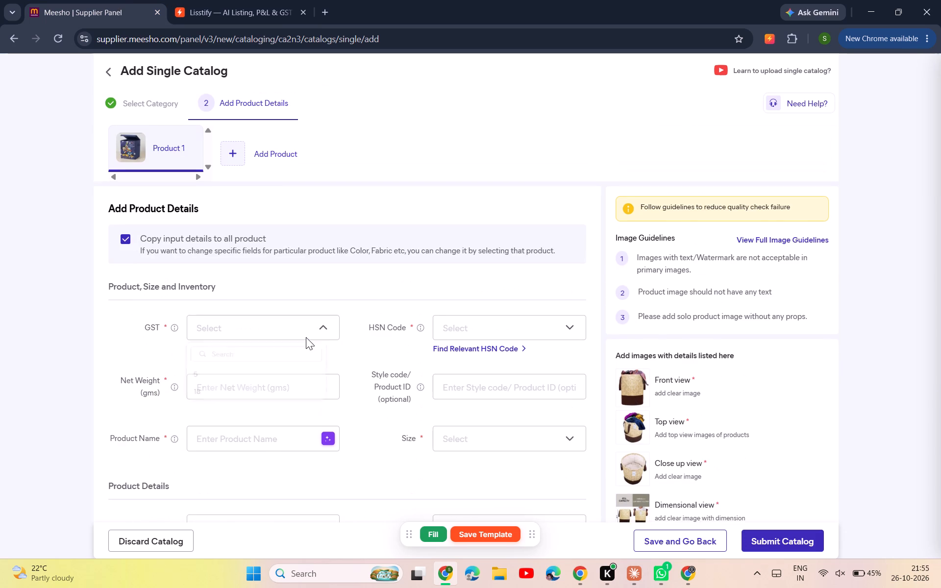
click(259, 400)
click(520, 329)
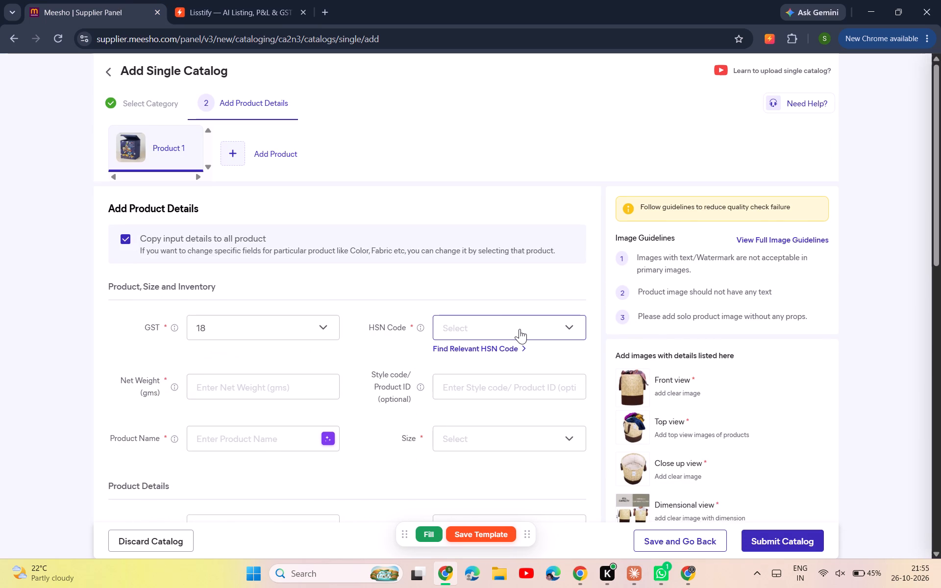
click(482, 386)
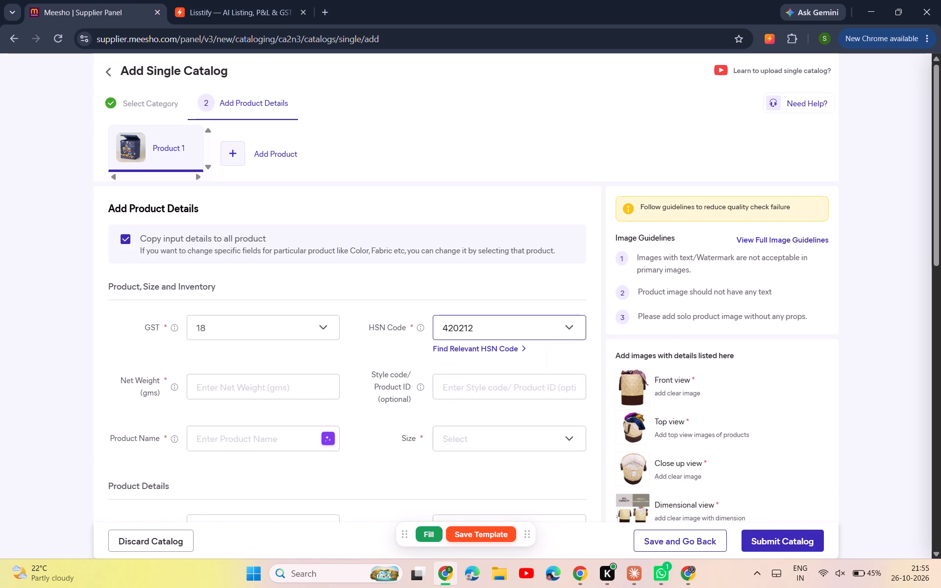
Set the net weight to 500 gms and the style code/product ID to sku-BB96.
click(295, 390)
text(500)
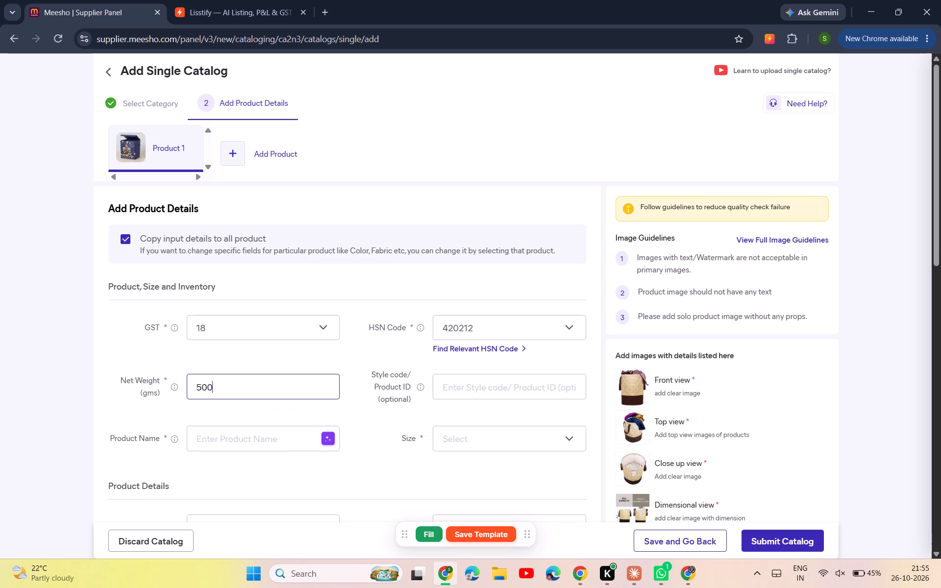
click(493, 386)
click(512, 419)
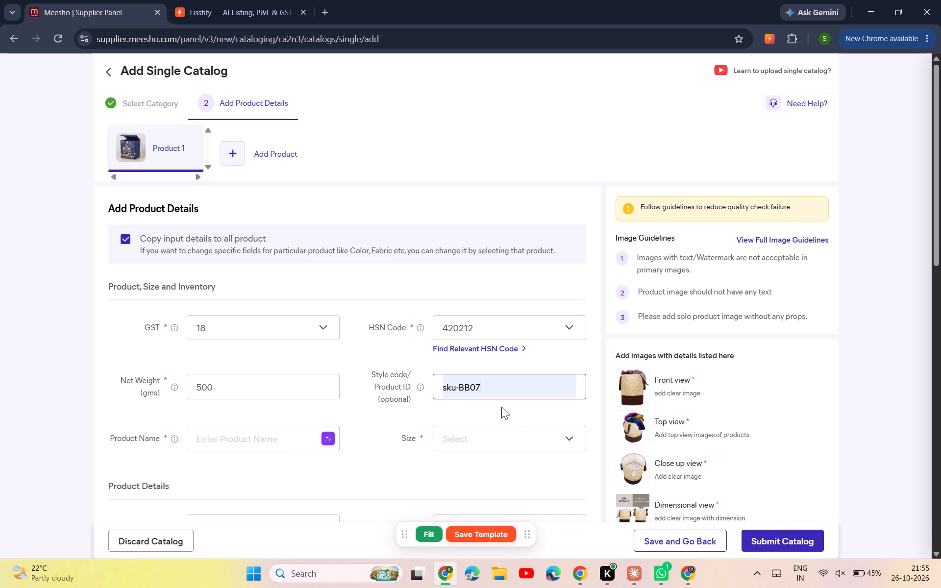
click(495, 402)
key(BackSpace)
key(BackSpace)
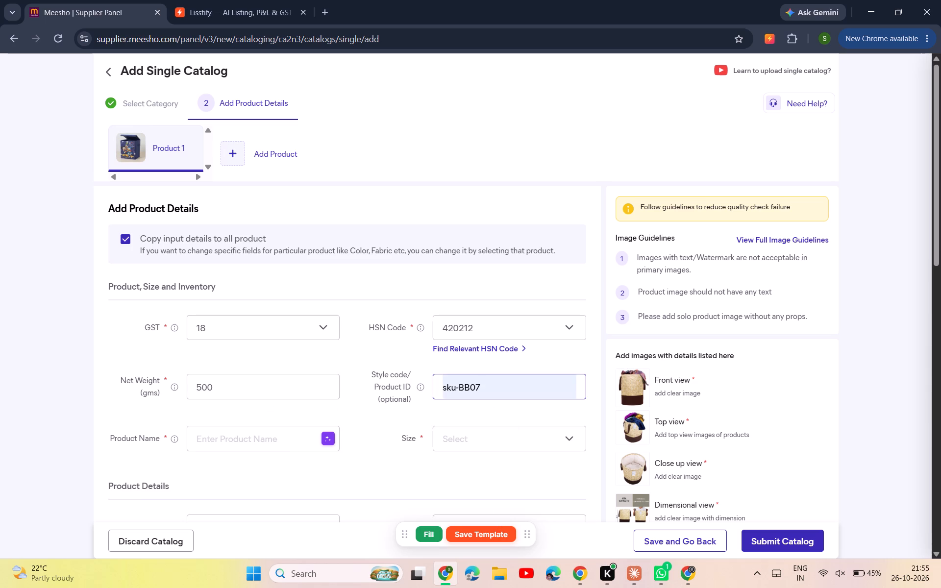
click(505, 388)
key(BackSpace)
key(BackSpace)
text(96)
Set the size to Free Size and the product name to the suggested "Laundry Basket for Clothes & Toys".
click(501, 448)
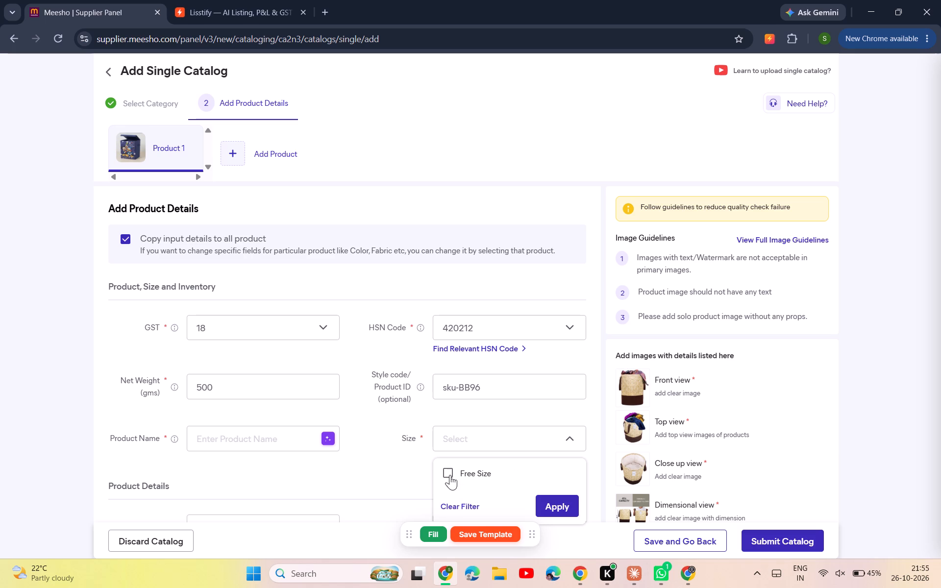
click(450, 475)
click(540, 507)
scroll(381, 439, down, 1)
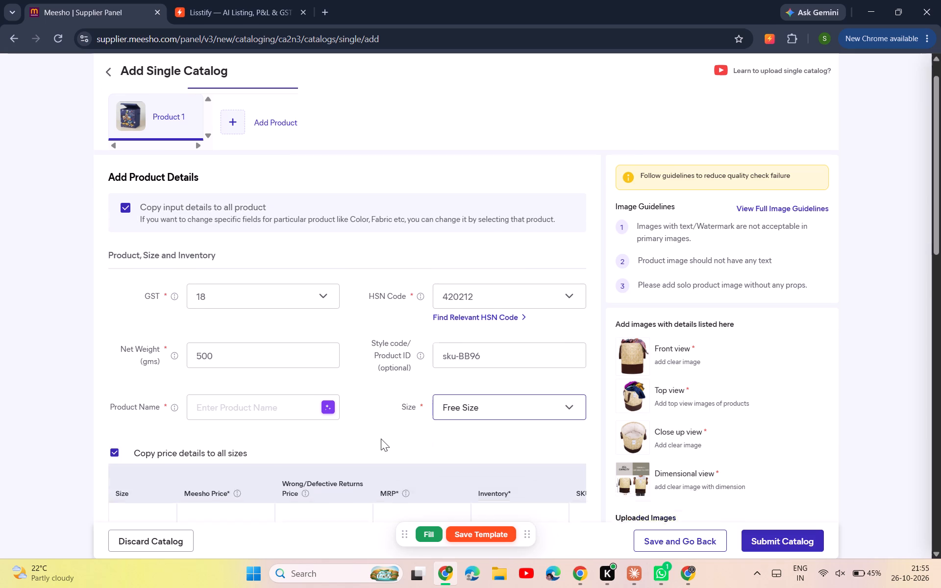
scroll(381, 439, down, 1)
click(277, 302)
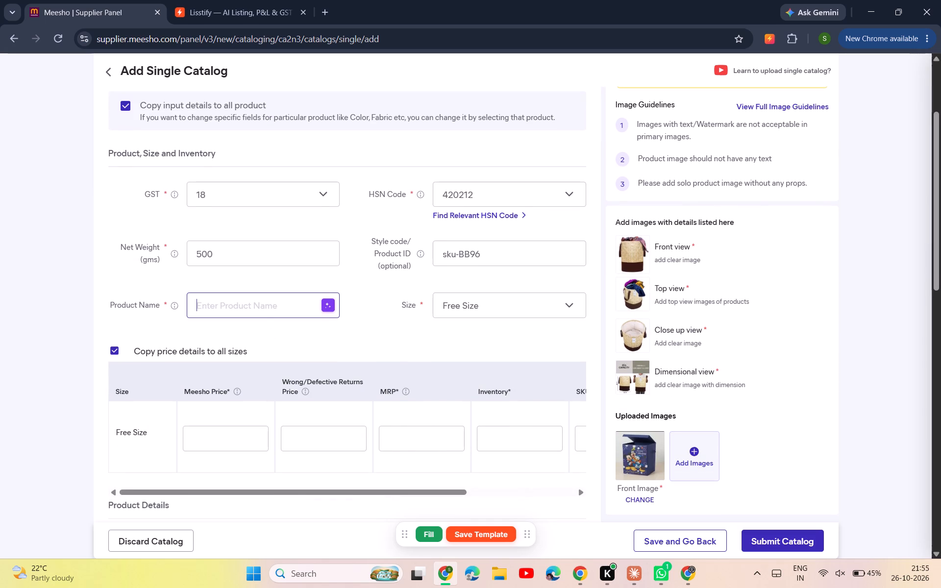
click(300, 338)
scroll(331, 348, down, 1)
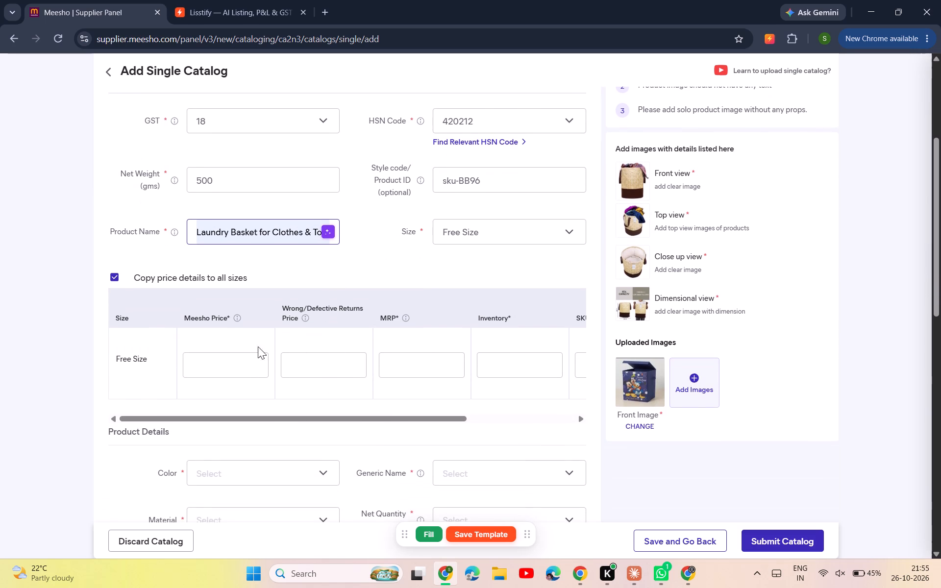
For Free Size, set the Meesho price to 170, wrong/defective returns price to 157, MRP to 999 and inventory to 999.
click(237, 361)
text(170)
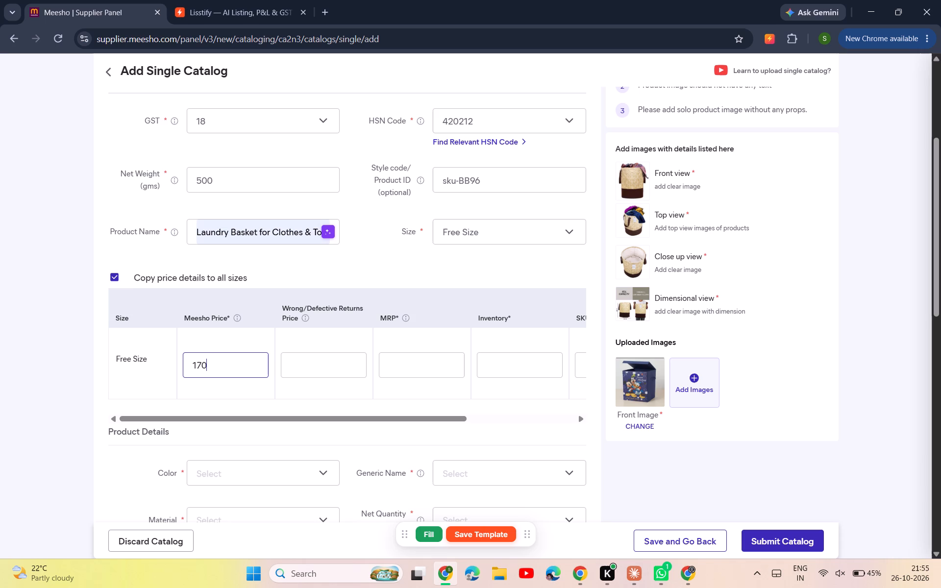
click(314, 370)
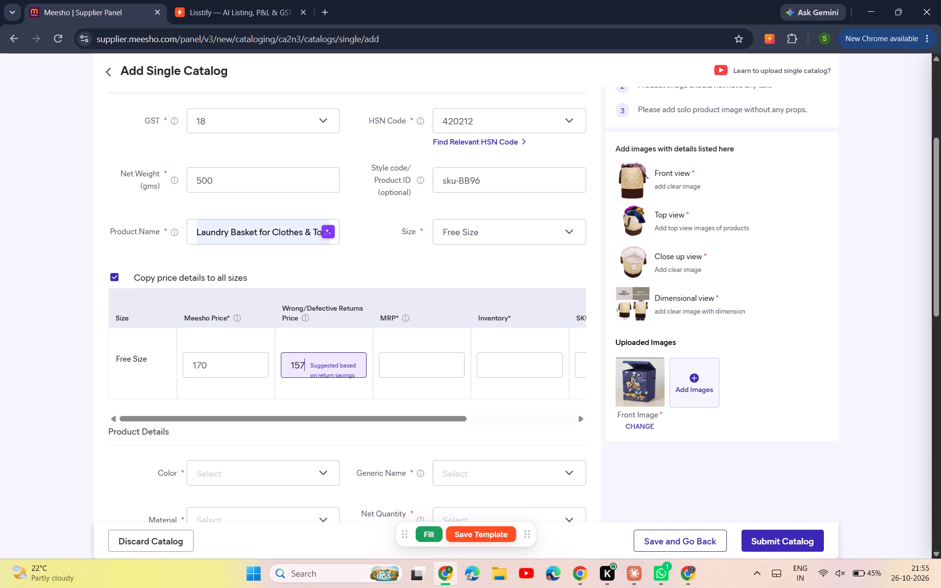
click(396, 367)
text(999)
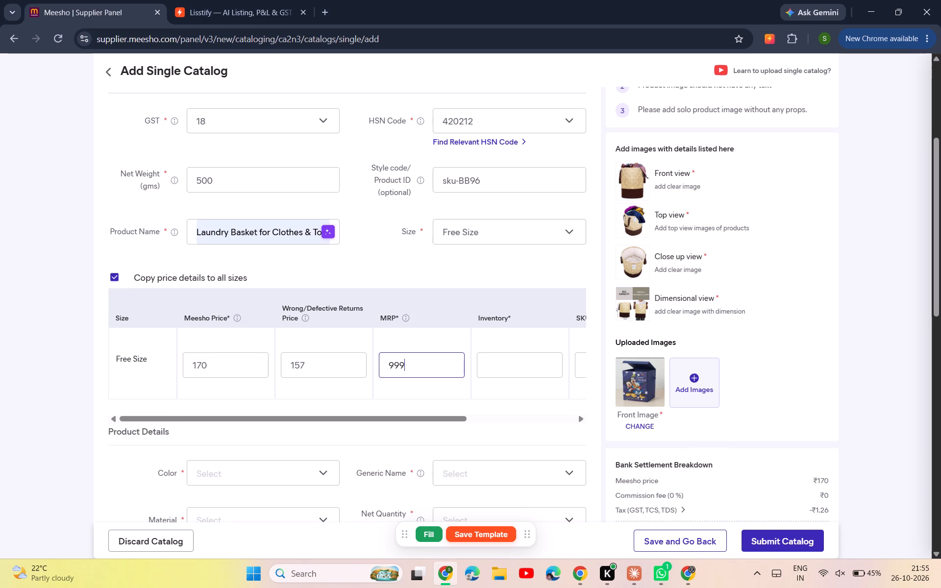
click(505, 367)
text(999)
scroll(509, 373, left, 2)
scroll(531, 407, left, 3)
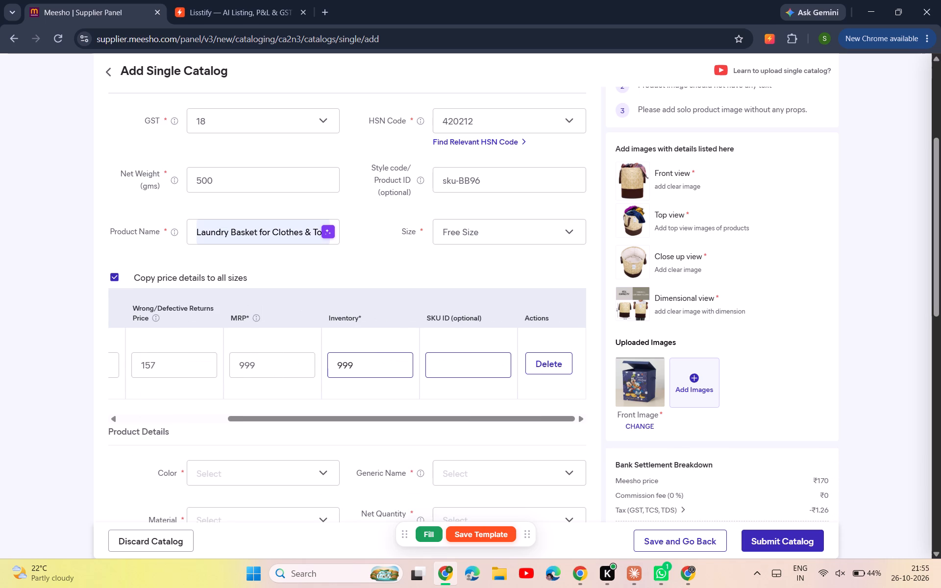
In the product details, set the color to Blue and the generic name to Laundry Baskets.
scroll(471, 374, down, 3)
click(312, 242)
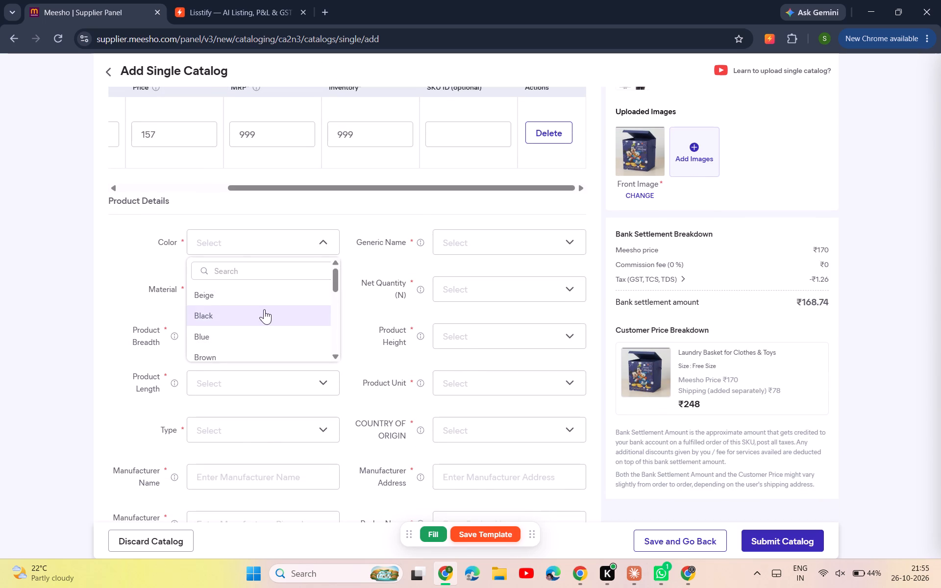
click(265, 330)
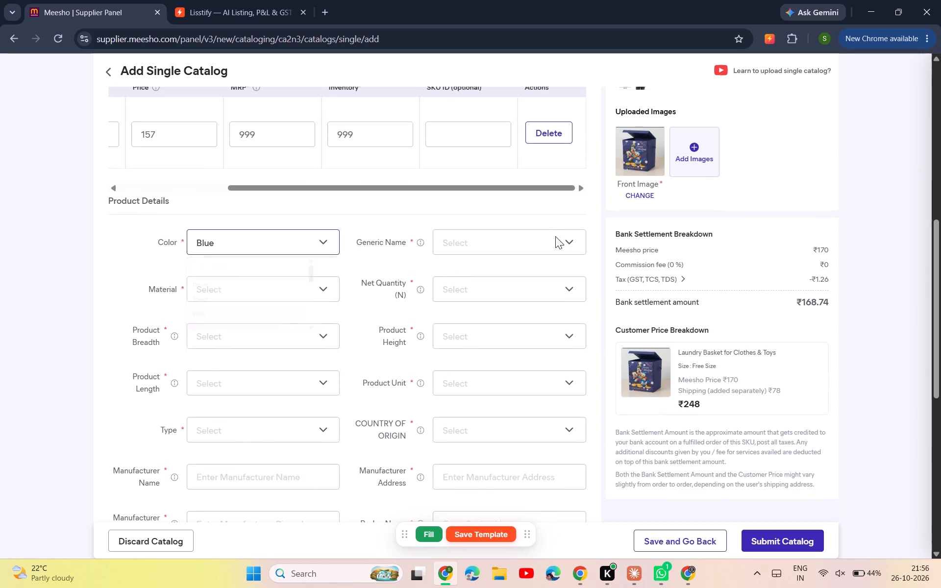
click(562, 241)
scroll(489, 343, down, 1)
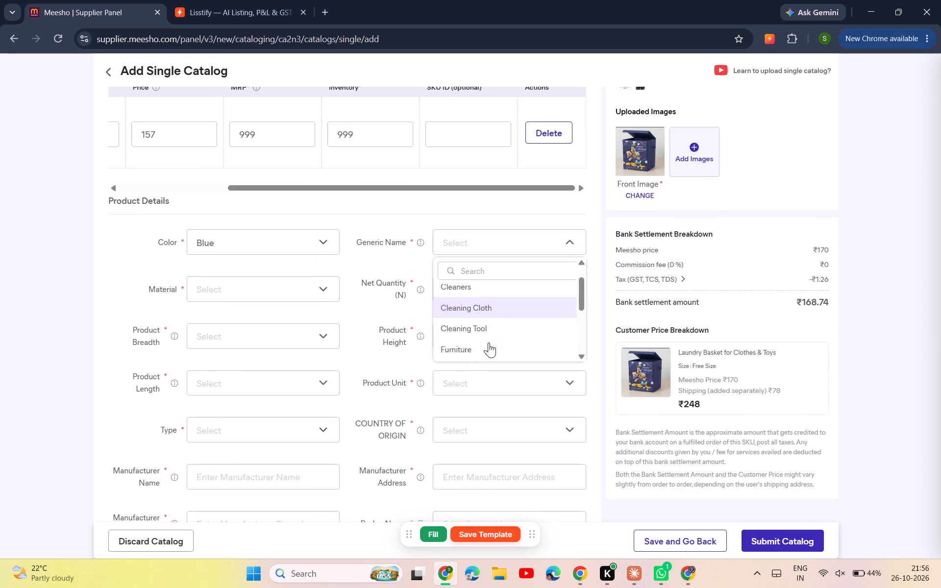
scroll(496, 322, down, 2)
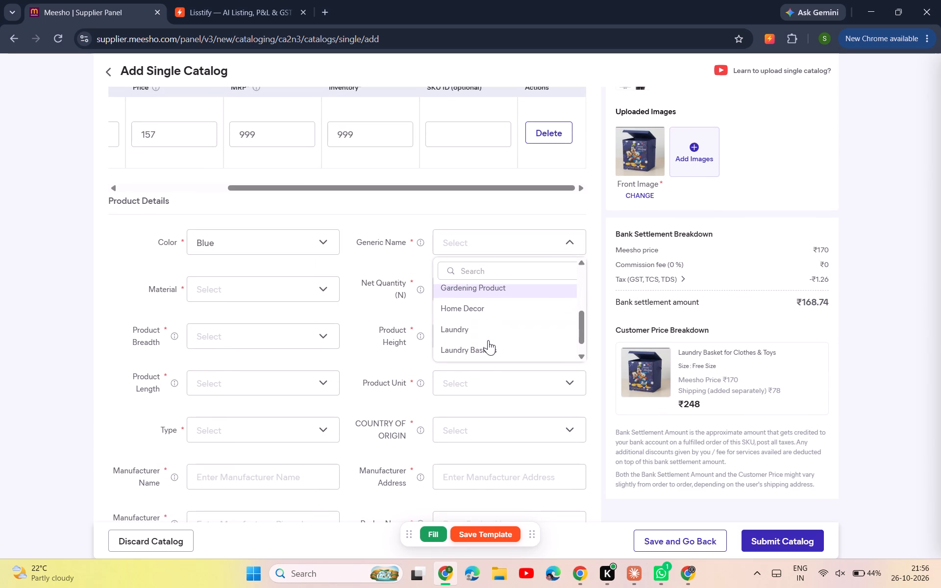
click(474, 344)
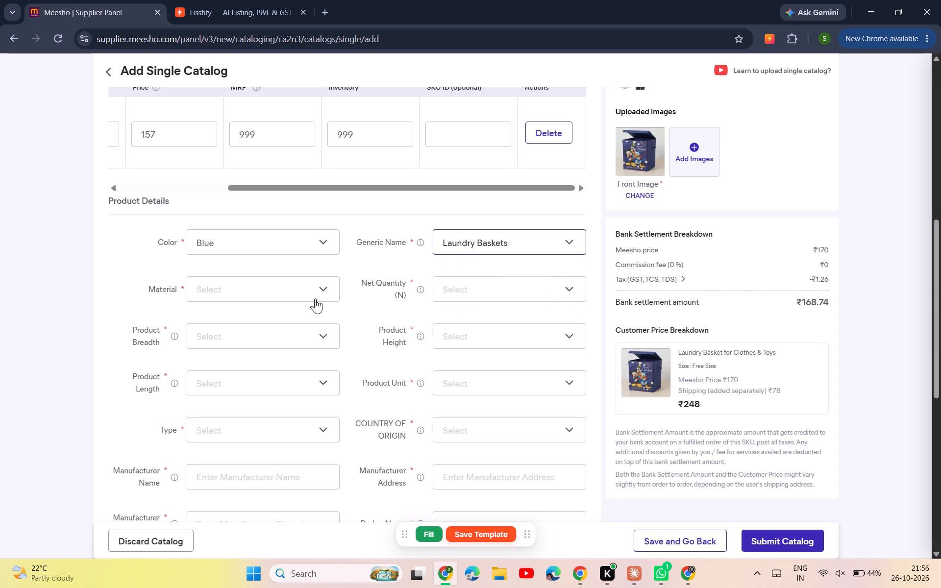
Set the material to Nylon and the net quantity to 1.
click(315, 298)
scroll(254, 381, down, 1)
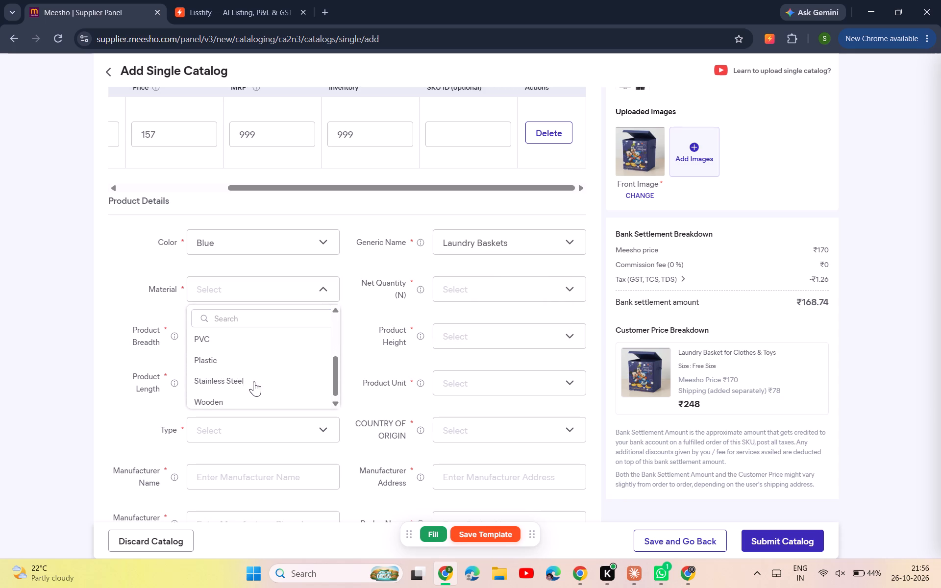
scroll(249, 370, up, 2)
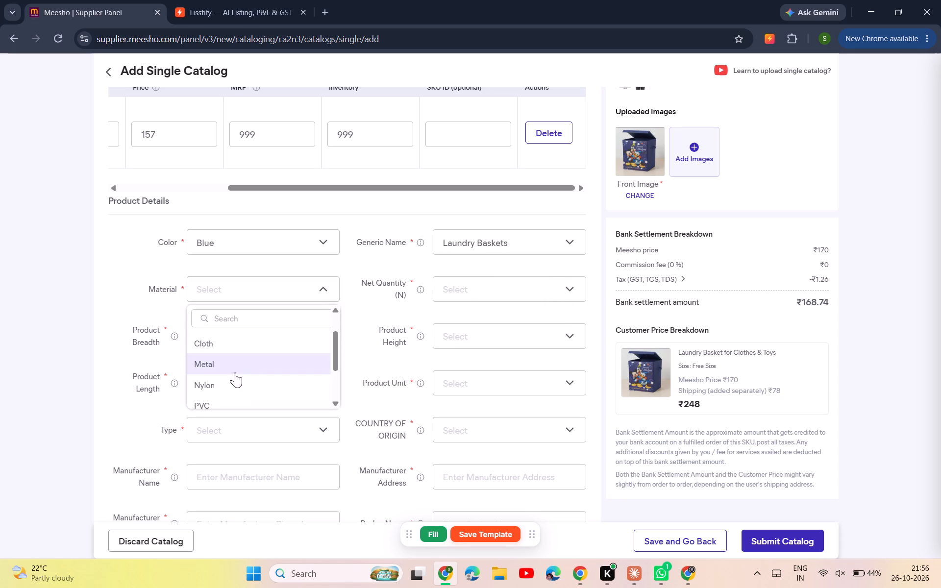
scroll(219, 385, down, 1)
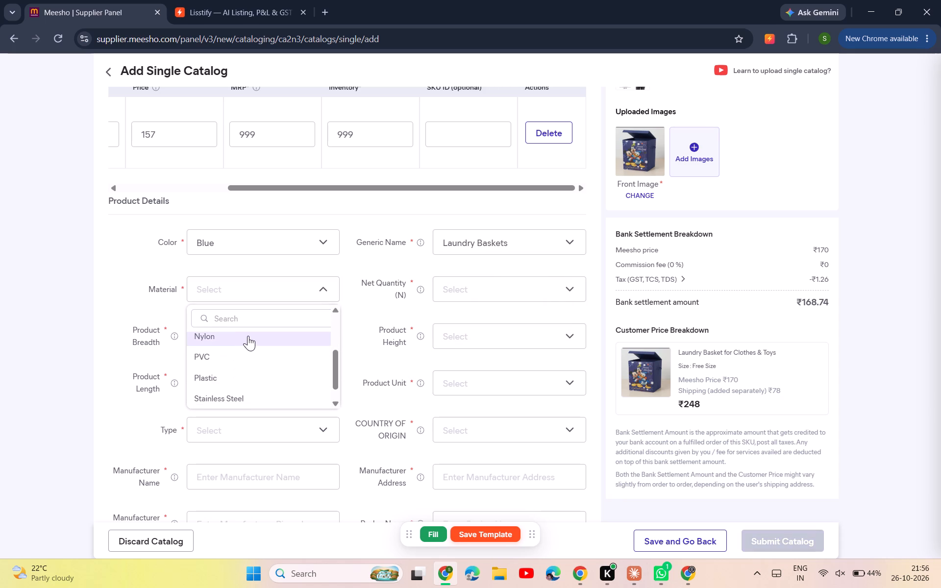
click(248, 336)
click(560, 287)
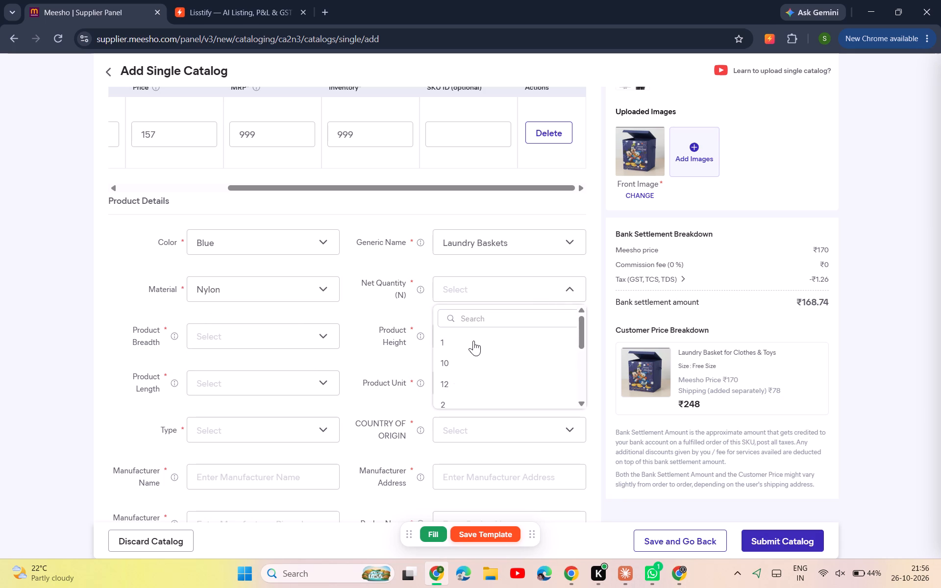
click(473, 343)
Open the Product Breadth options and look through the available sizes.
click(307, 338)
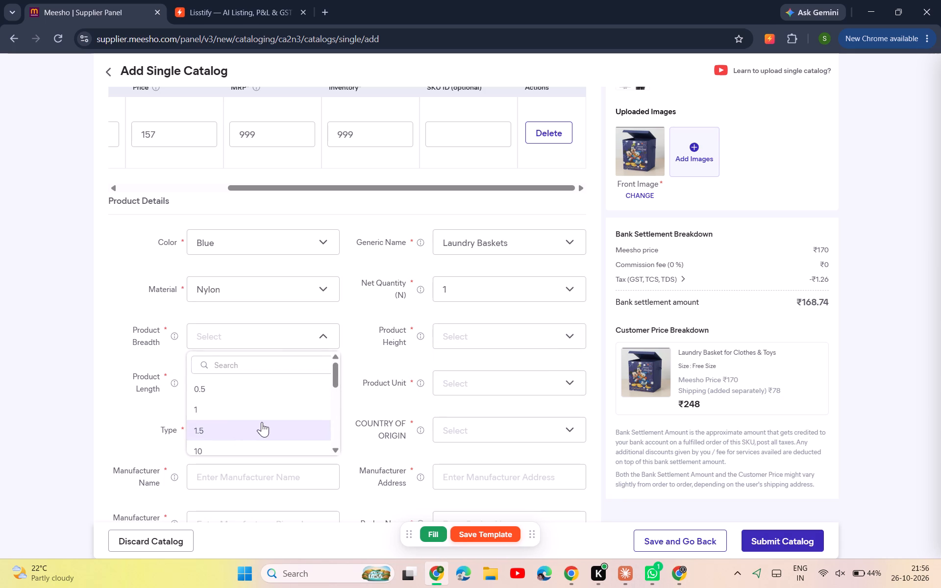
scroll(262, 422, down, 2)
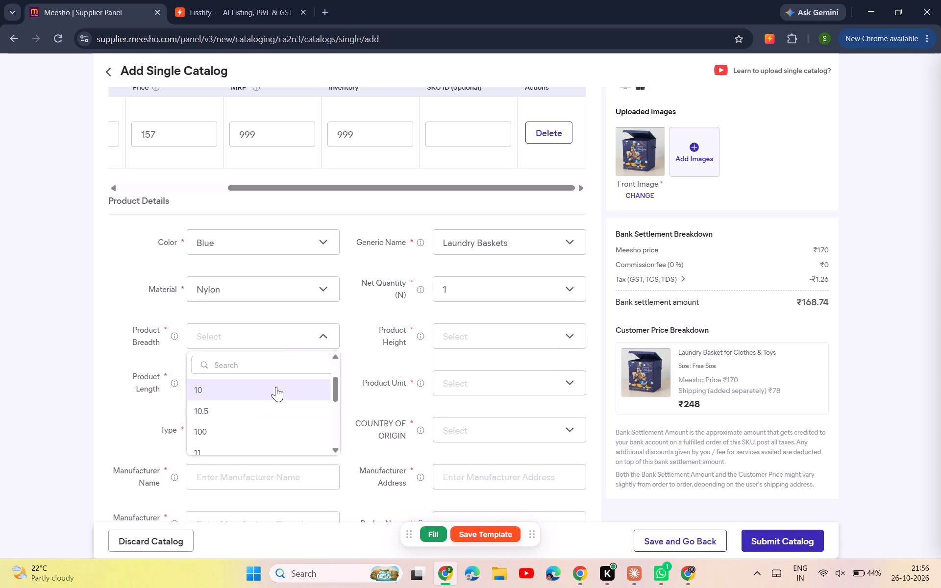
scroll(276, 387, up, 1)
scroll(275, 398, down, 1)
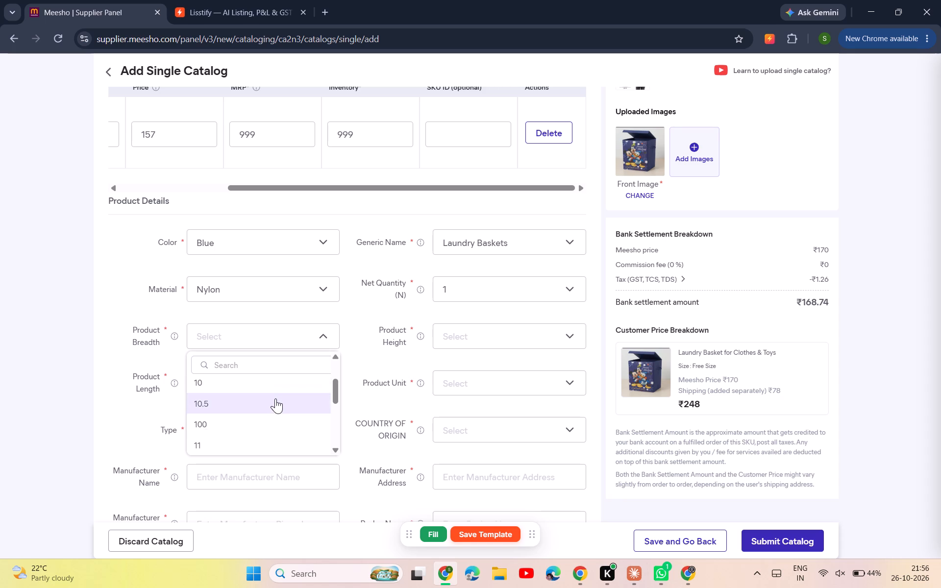
scroll(275, 398, down, 1)
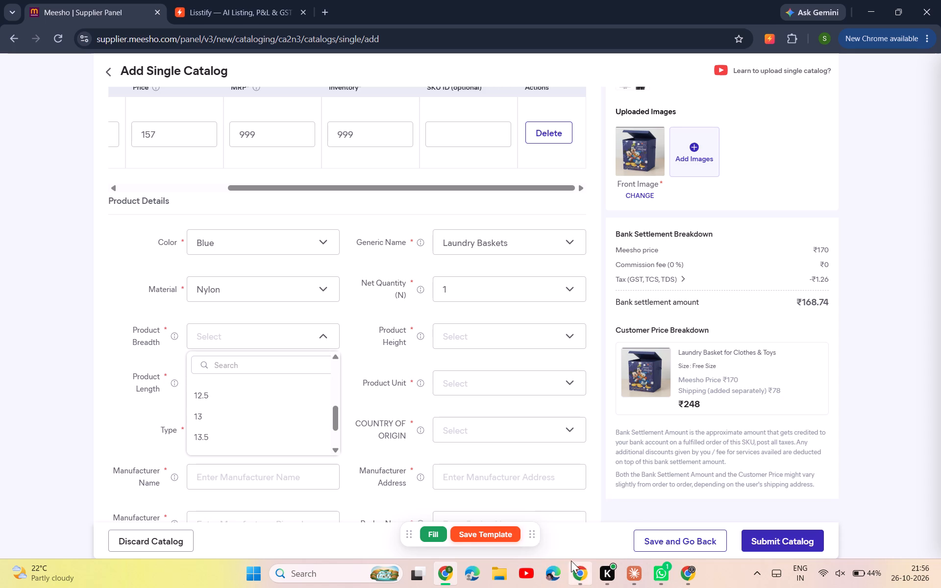
Switch to File Explorer and check the Desktop, Documents and Downloads folders, showing Documents as large icons.
click(507, 567)
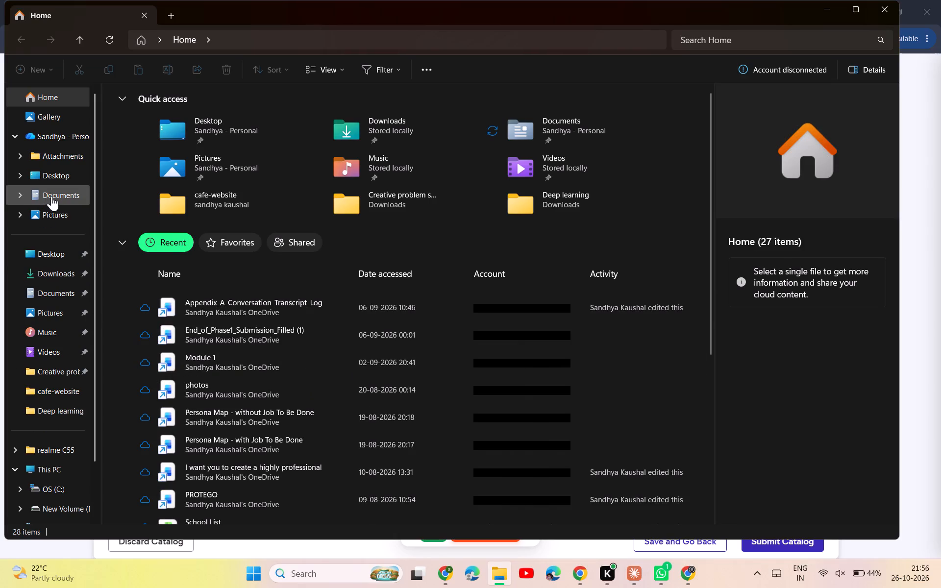
click(66, 180)
click(65, 194)
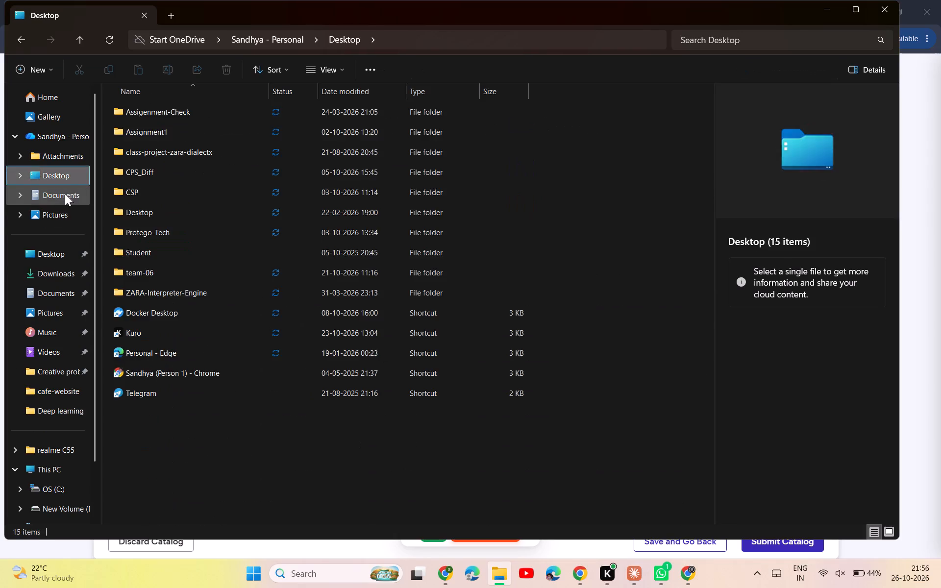
click(321, 66)
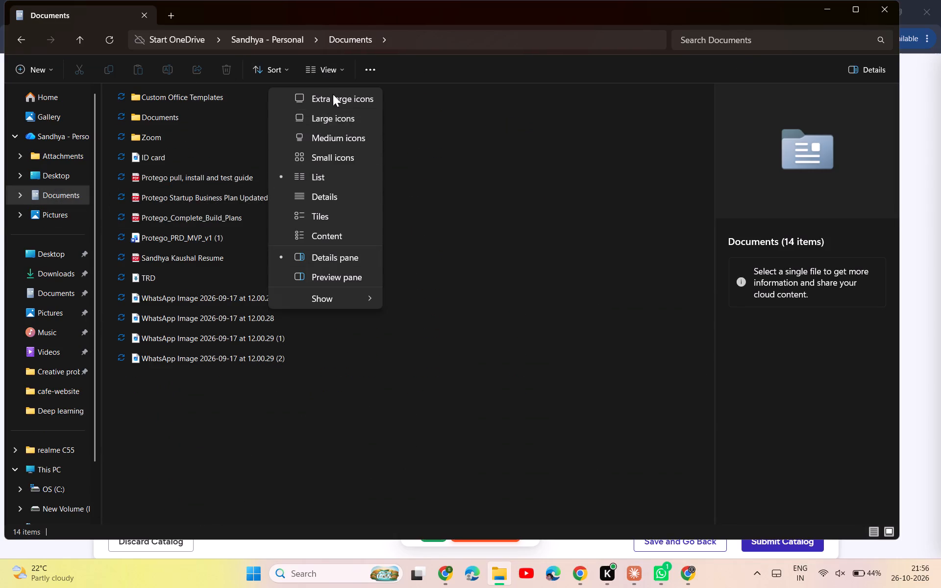
click(339, 119)
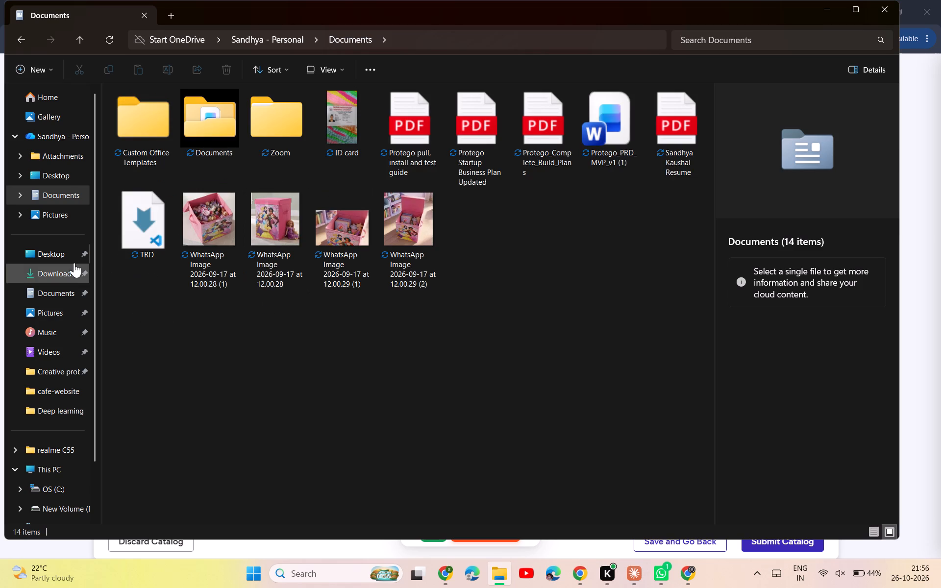
click(67, 277)
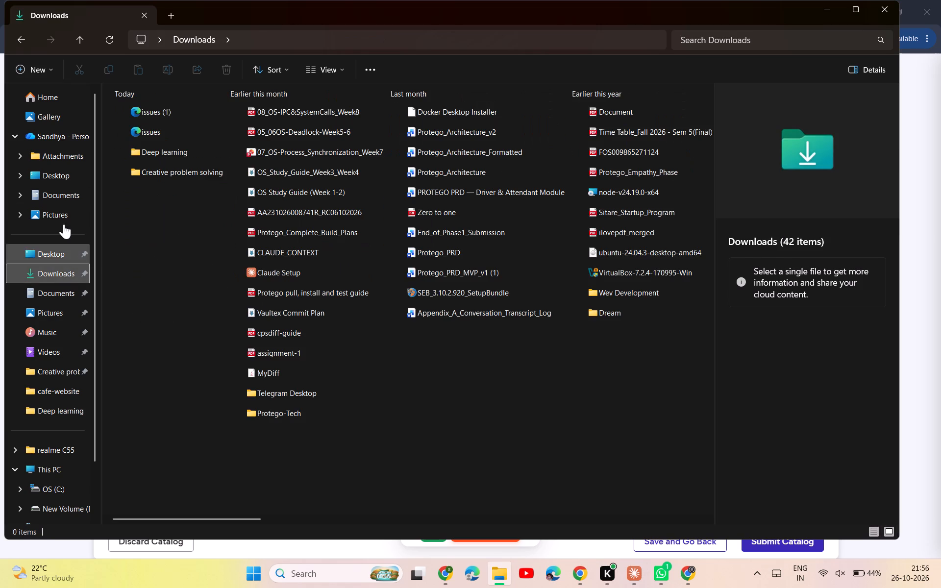
Open the Screenshots folder inside Pictures and look through its images for the laundry basket's product pictures and dimensions.
double_click(69, 213)
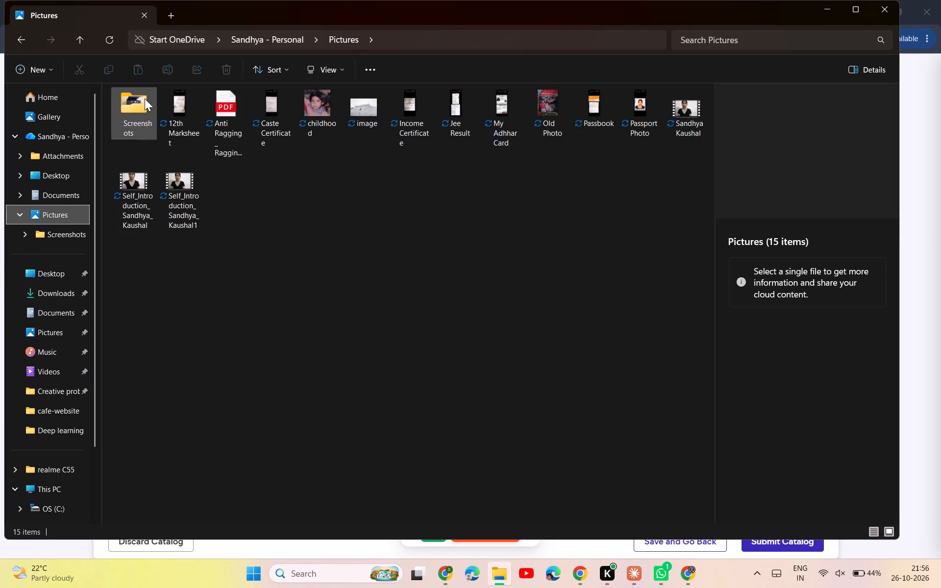
double_click(142, 113)
scroll(351, 222, down, 1)
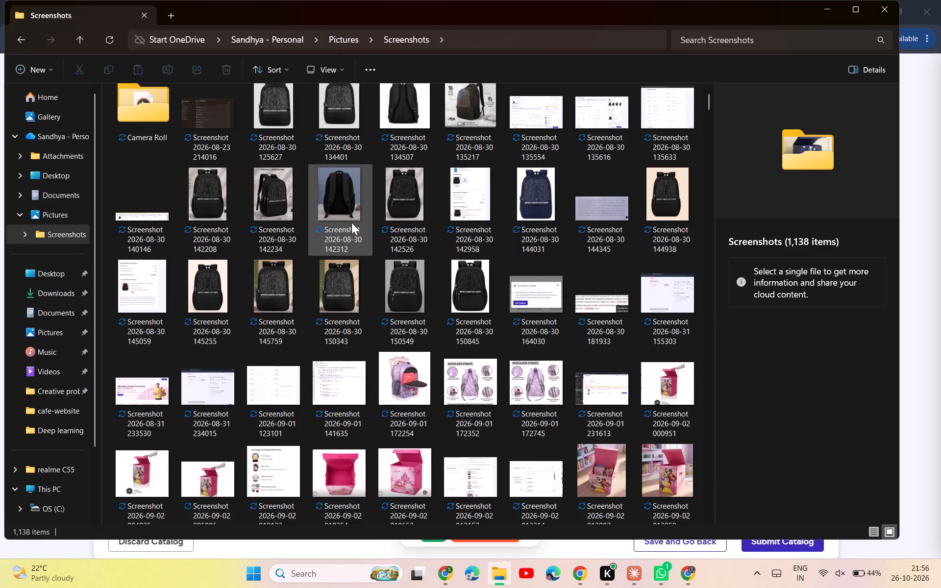
scroll(351, 222, down, 2)
scroll(375, 267, down, 1)
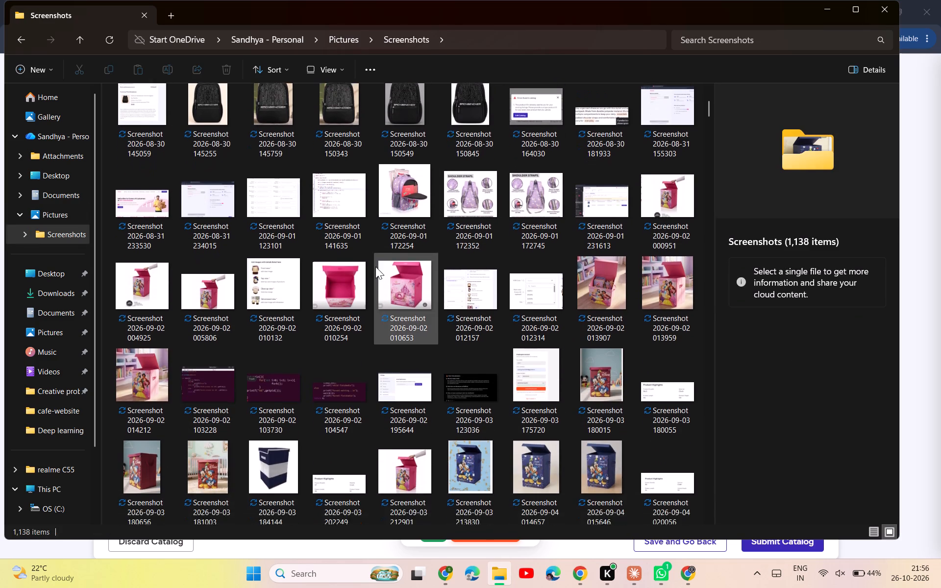
scroll(375, 267, down, 1)
scroll(431, 283, down, 1)
scroll(449, 351, down, 3)
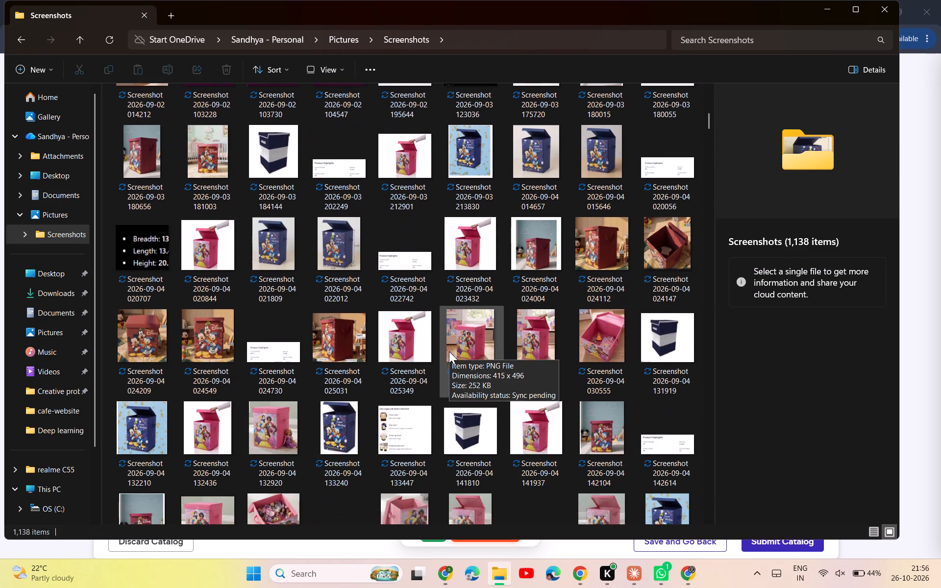
scroll(449, 351, down, 1)
scroll(510, 455, down, 1)
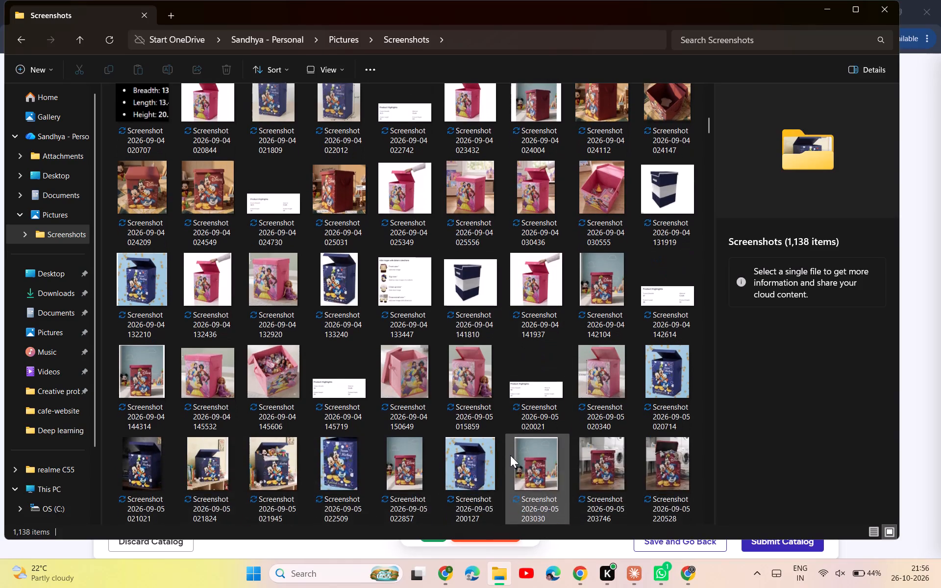
scroll(510, 455, down, 3)
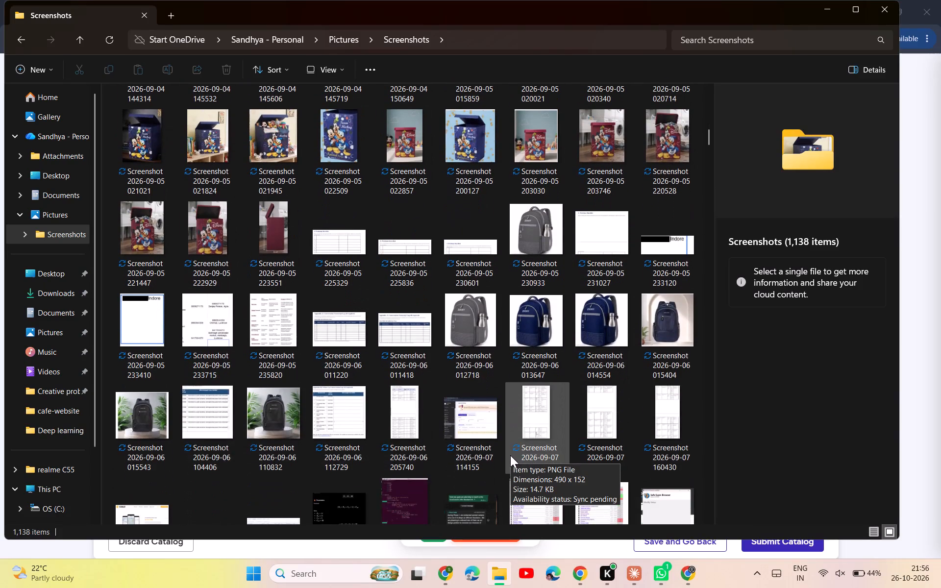
scroll(510, 455, down, 1)
Switch to Chrome, close the Lisstify login page and search Google for "meesho laundry basket" in a new tab.
click(584, 580)
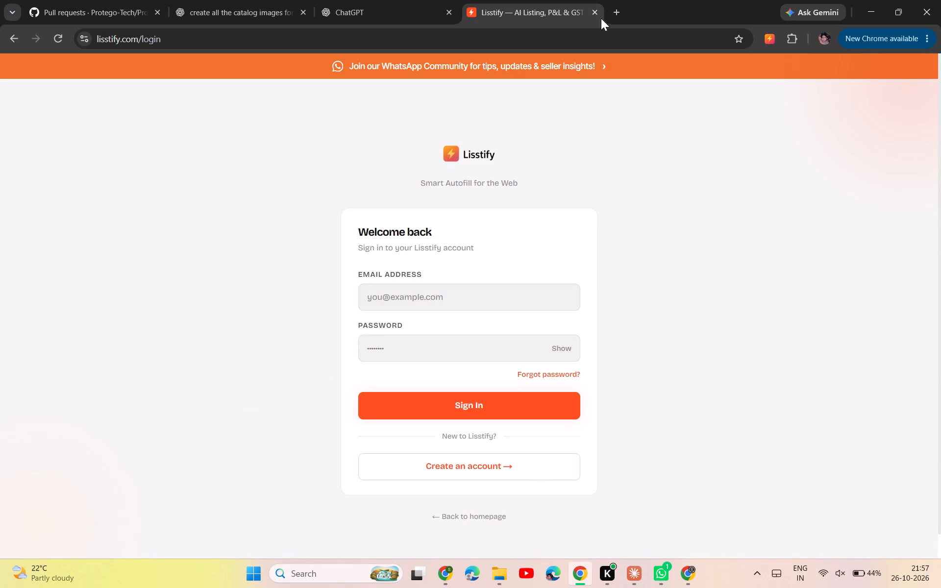
click(591, 10)
click(472, 16)
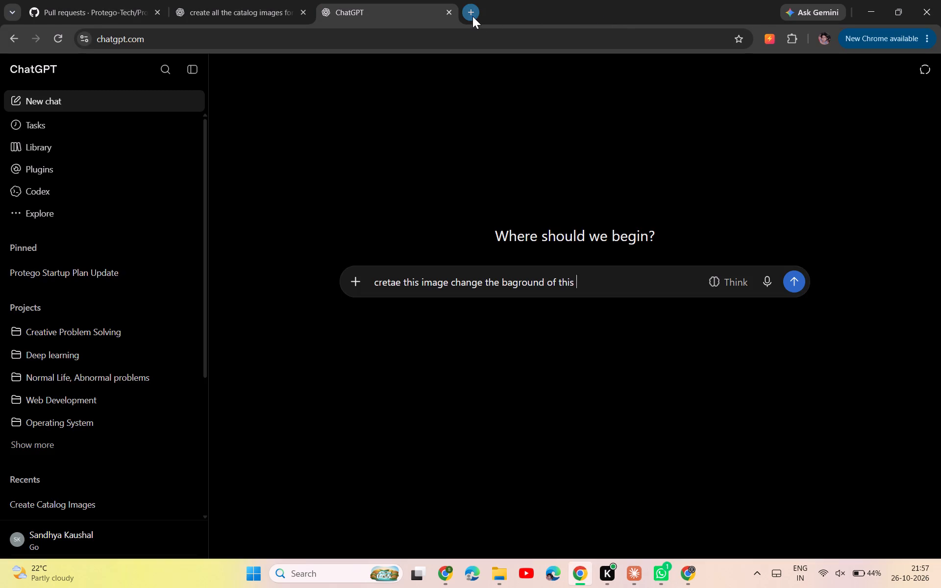
text(meesho laundry basket)
key(space)
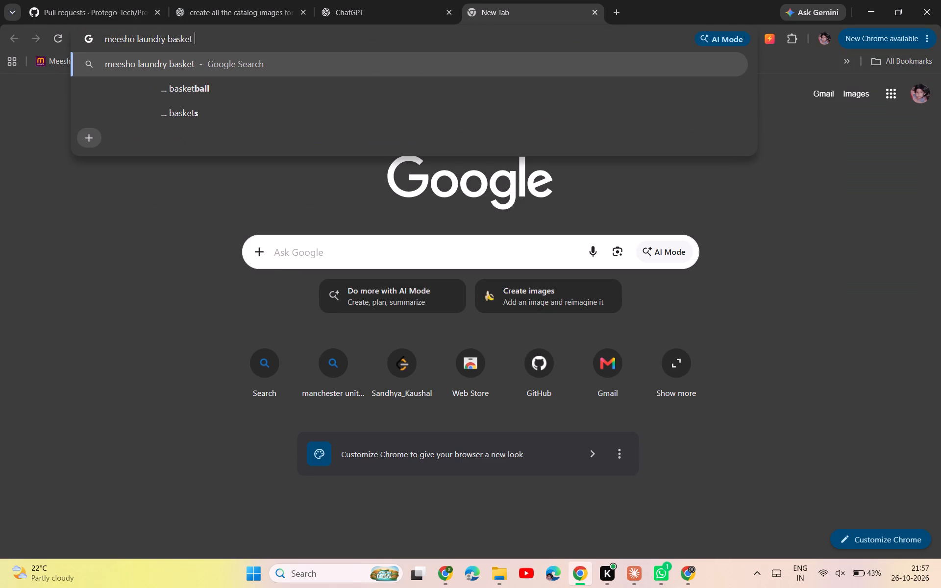
key(Return)
click(251, 0)
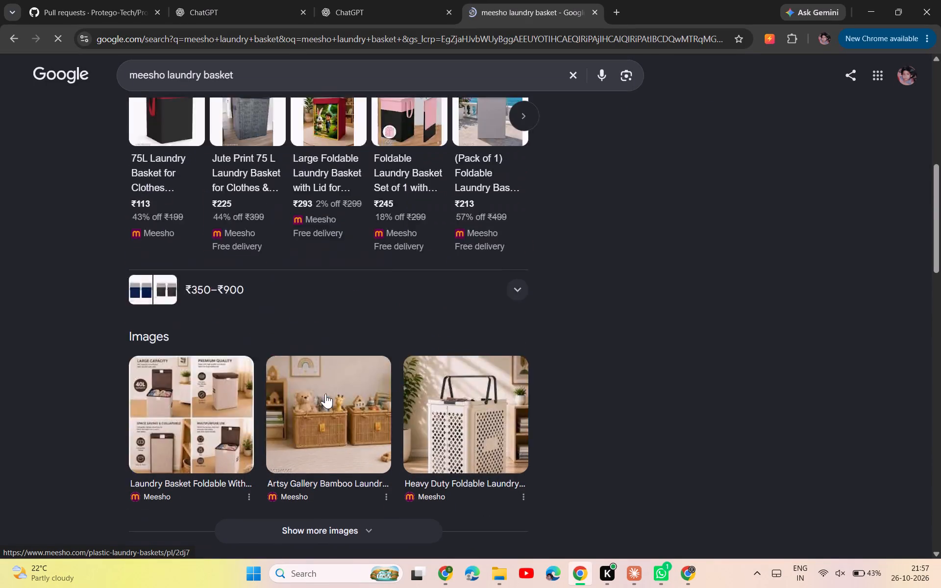
scroll(325, 393, up, 1)
scroll(325, 393, down, 2)
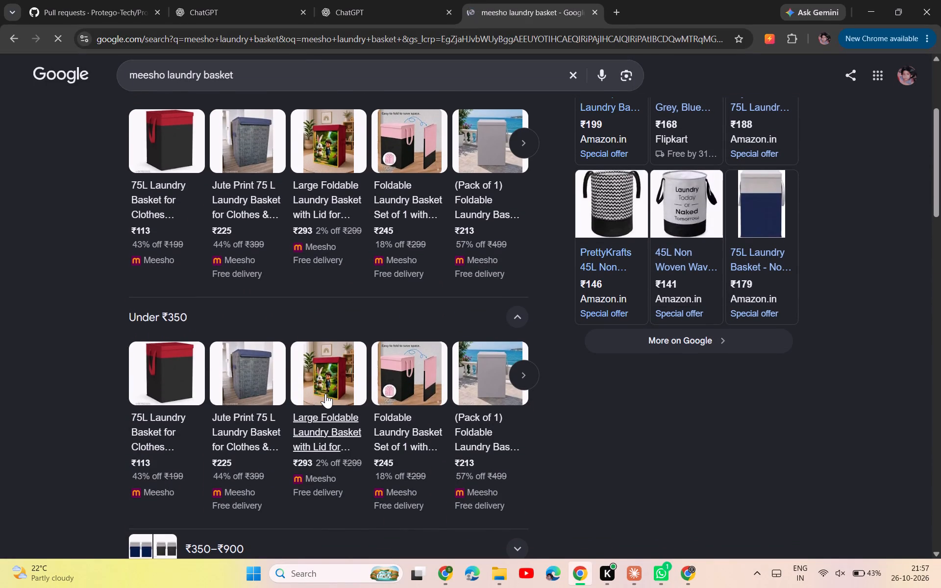
scroll(325, 393, up, 3)
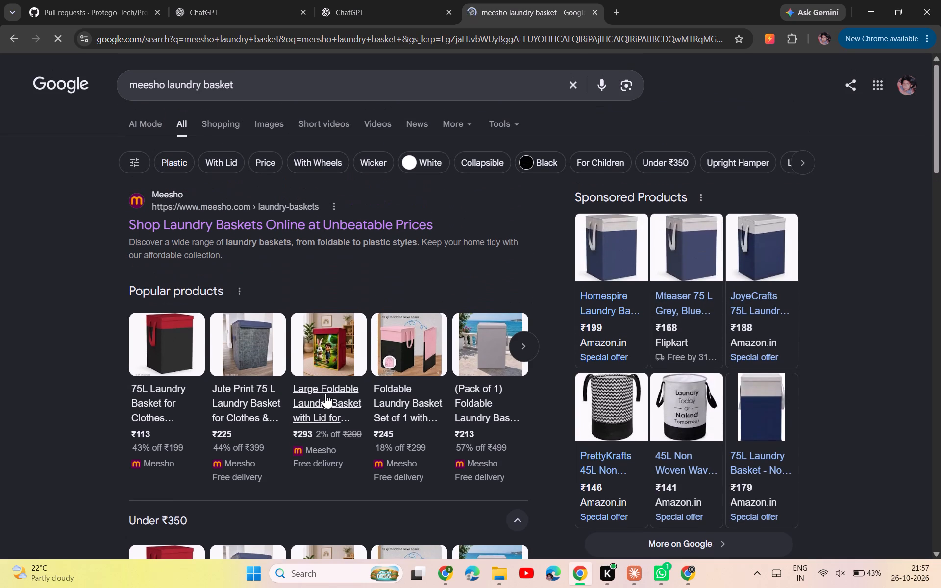
scroll(325, 393, up, 1)
click(231, 220)
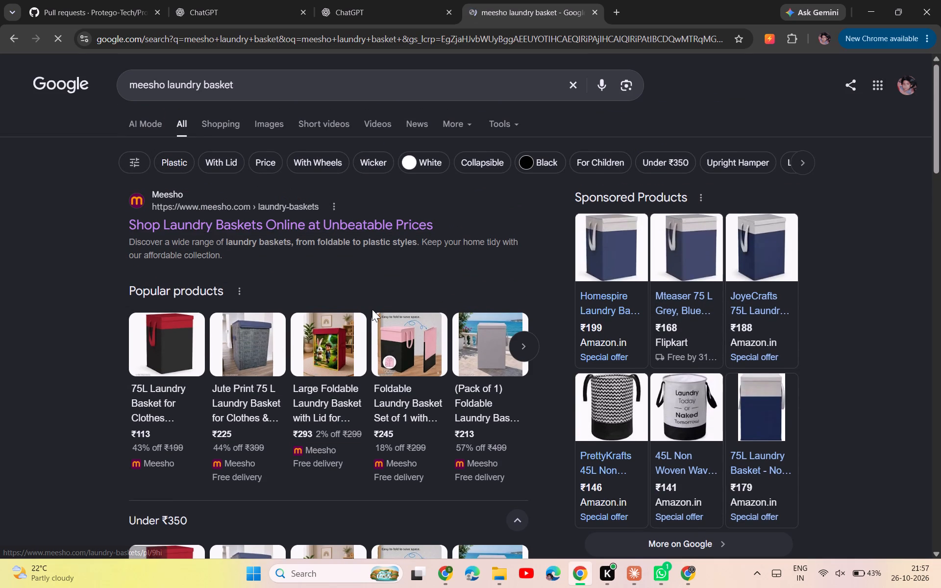
scroll(372, 309, down, 1)
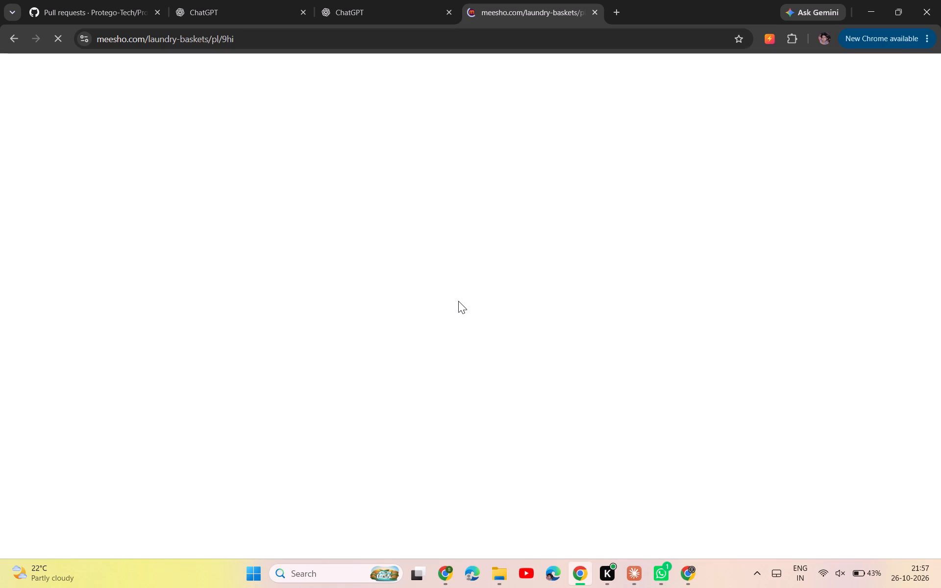
Return to File Explorer and look further through the saved images in the Screenshots folder.
key(alt+Tab)
scroll(453, 312, down, 5)
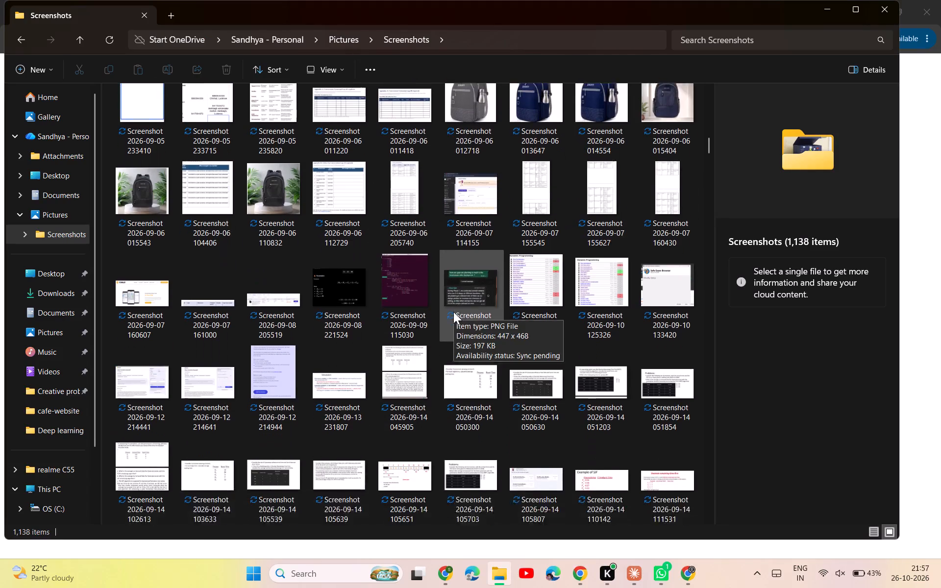
scroll(453, 312, down, 3)
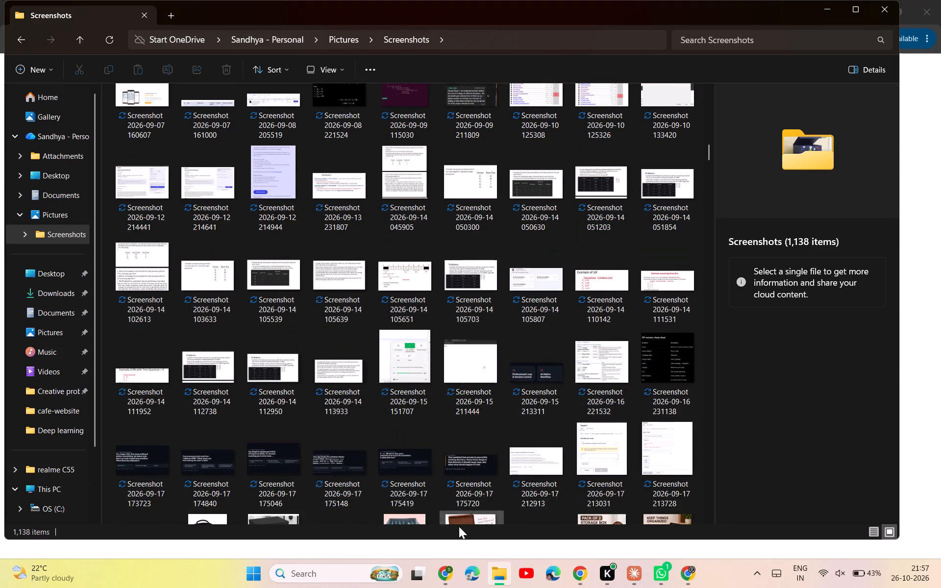
Back in the Meesho catalog form, set the product unit to Inch and the type to Basket.
click(444, 576)
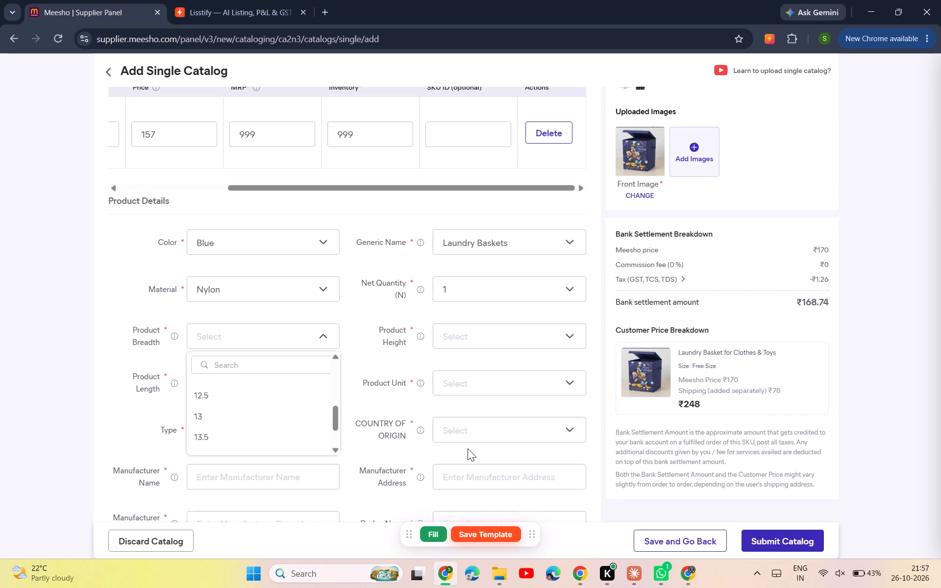
click(405, 399)
scroll(405, 399, down, 1)
click(562, 317)
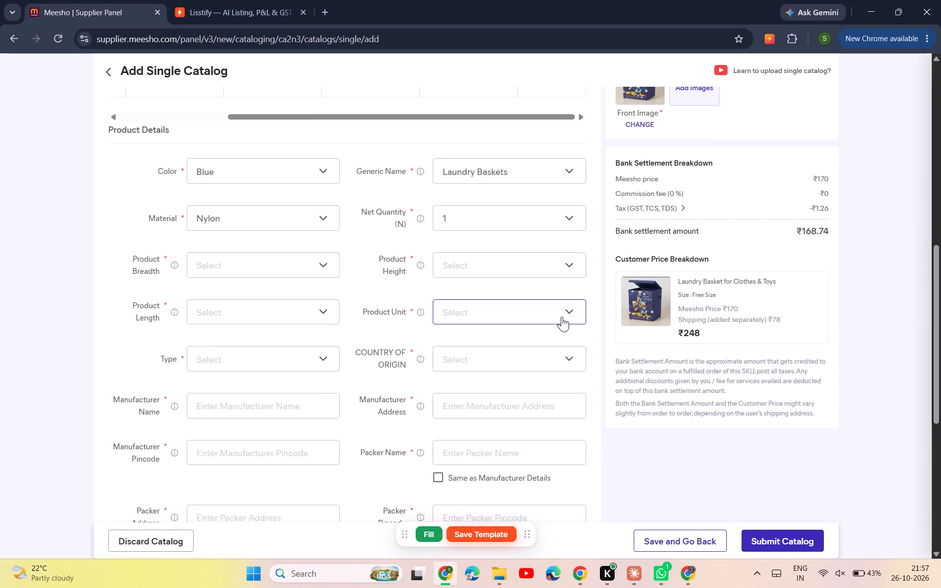
click(486, 377)
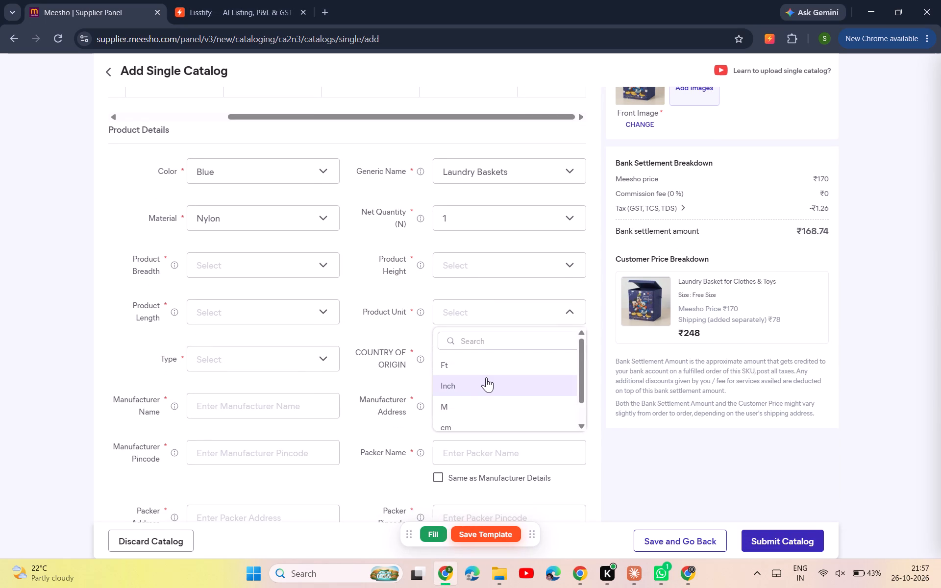
click(262, 317)
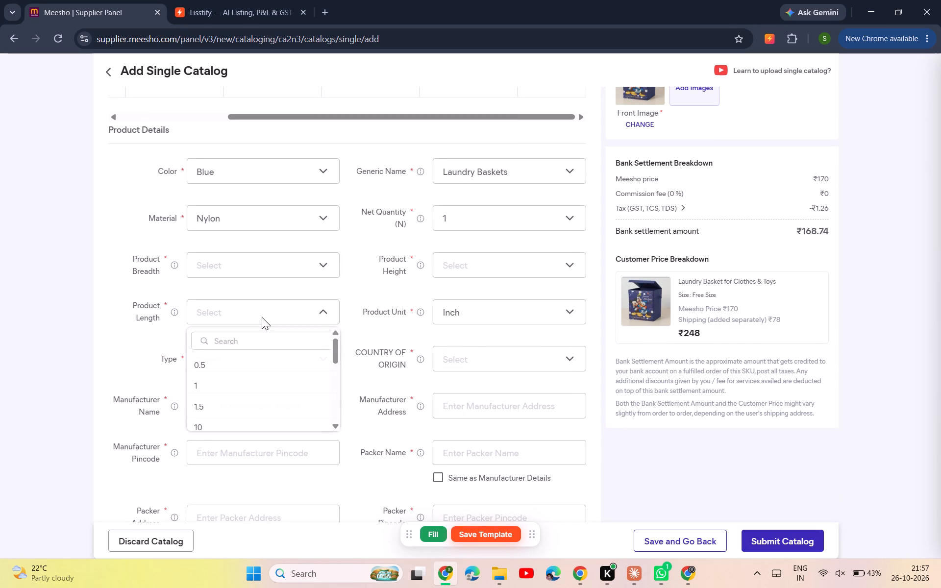
click(148, 378)
click(321, 359)
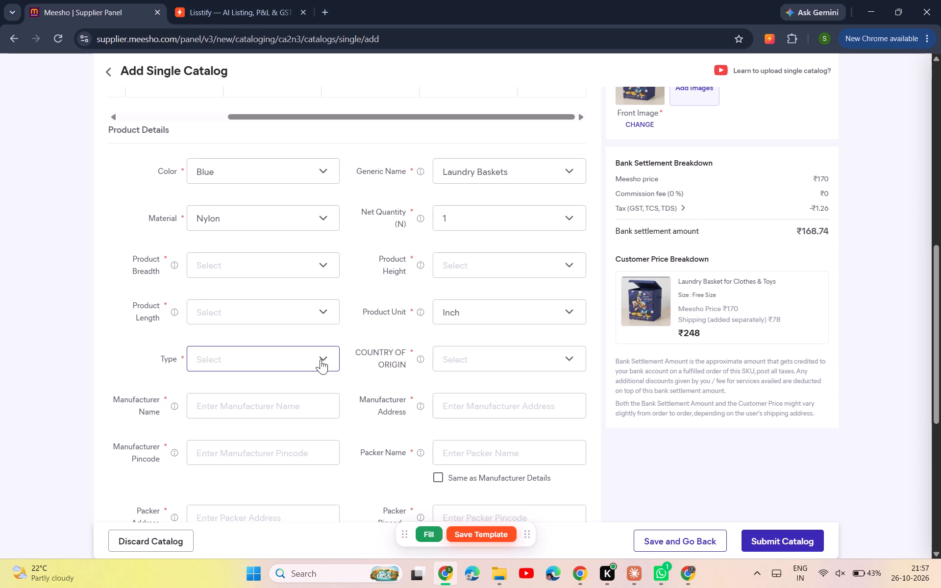
click(250, 430)
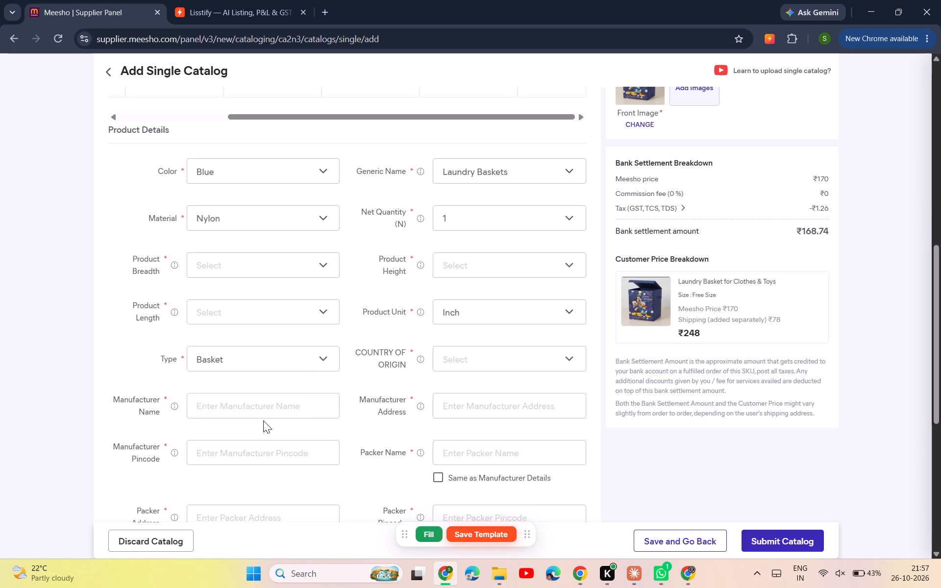
Fill in Guru Kripa as the manufacturer name, Indore as the manufacturer address and Guru Kripa as the packer name.
click(272, 414)
click(303, 434)
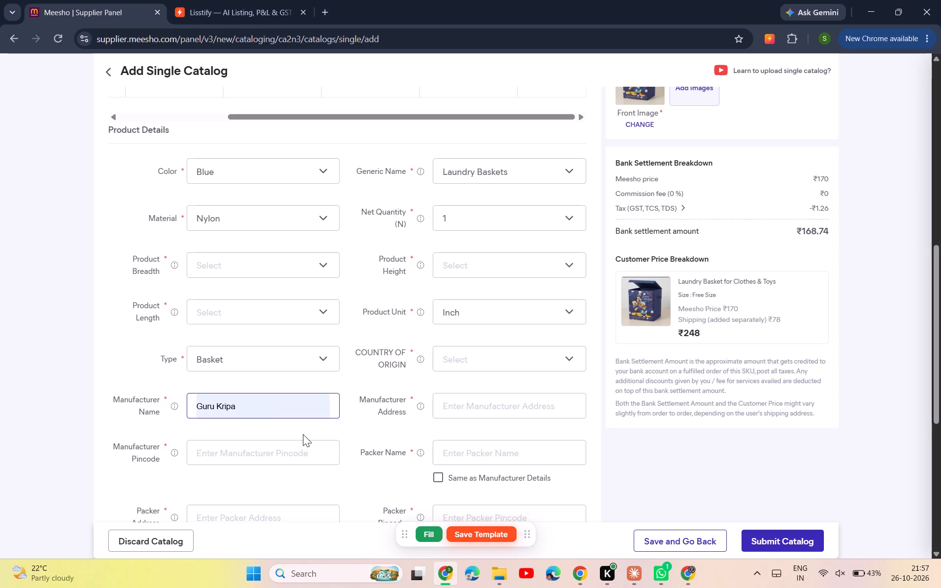
click(479, 407)
click(534, 439)
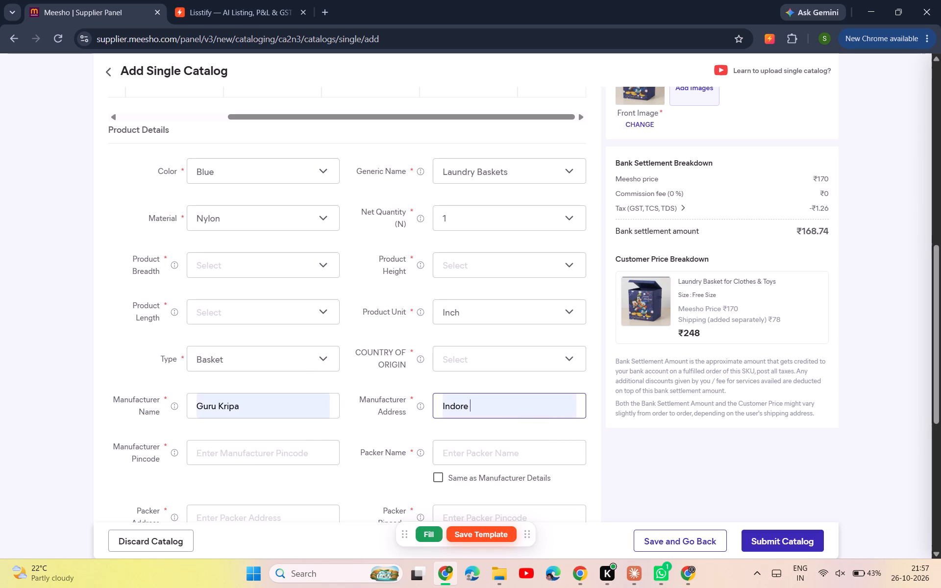
drag(480, 444, 522, 478)
click(522, 478)
Enter 452001 as the manufacturer pincode.
click(313, 441)
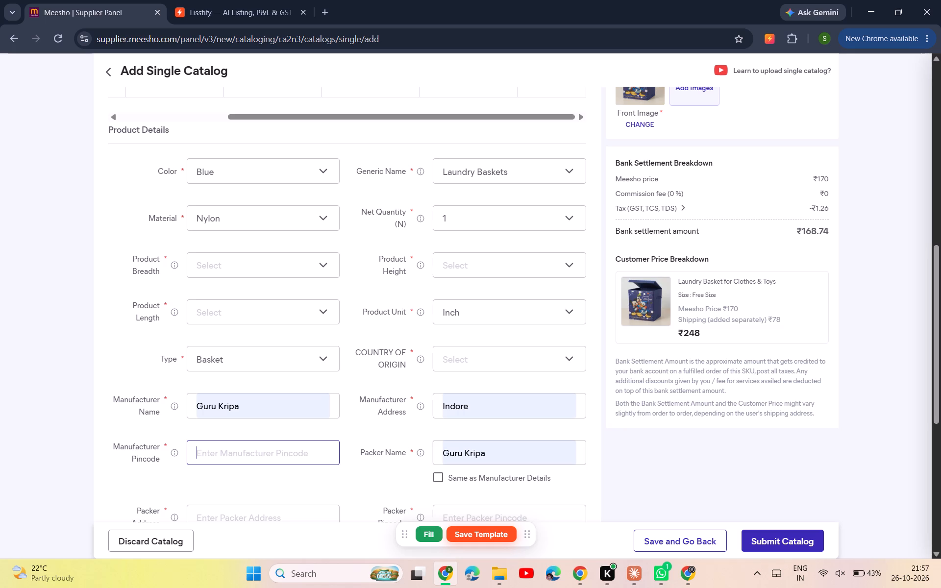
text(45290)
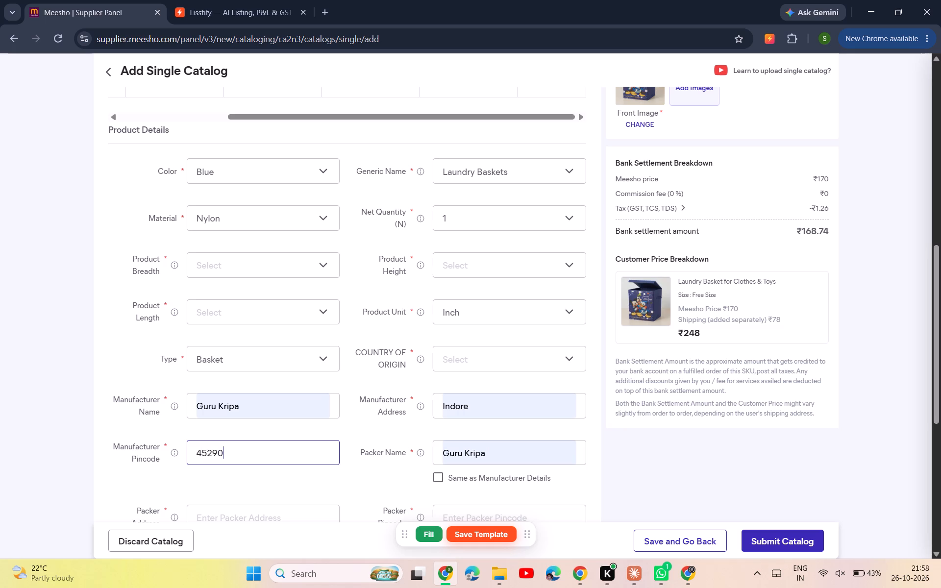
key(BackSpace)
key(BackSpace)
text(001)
scroll(397, 476, down, 2)
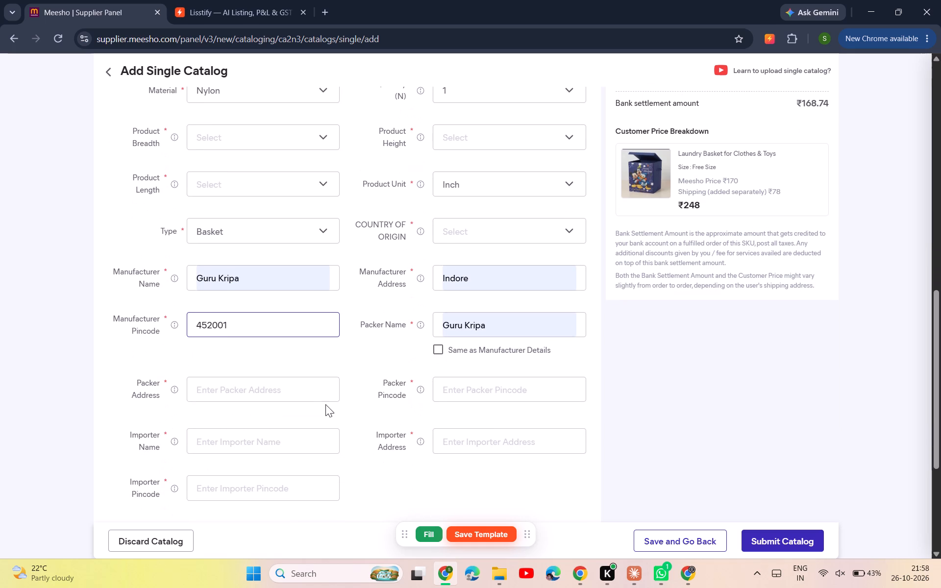
Mark the packer details as same as the manufacturer details and set the country of origin to India.
click(442, 347)
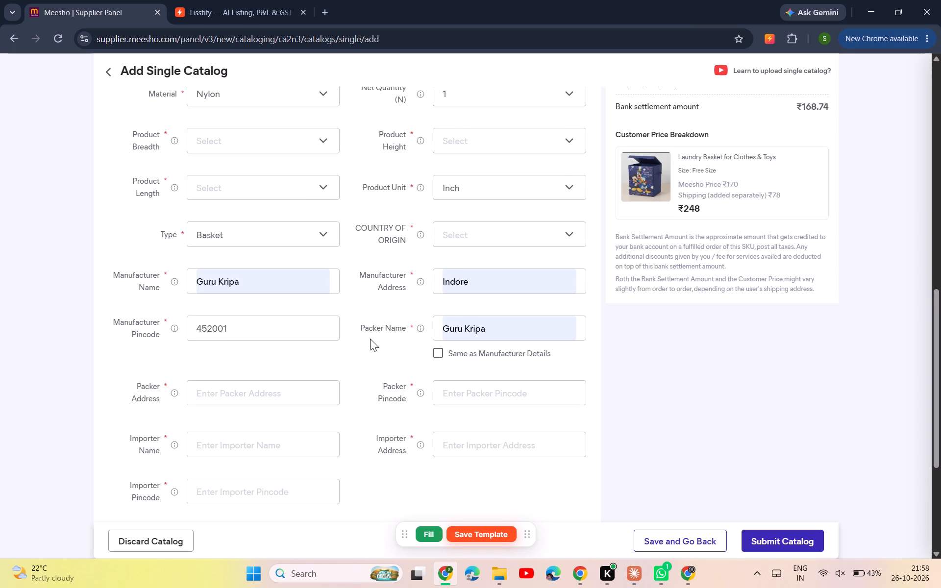
click(438, 354)
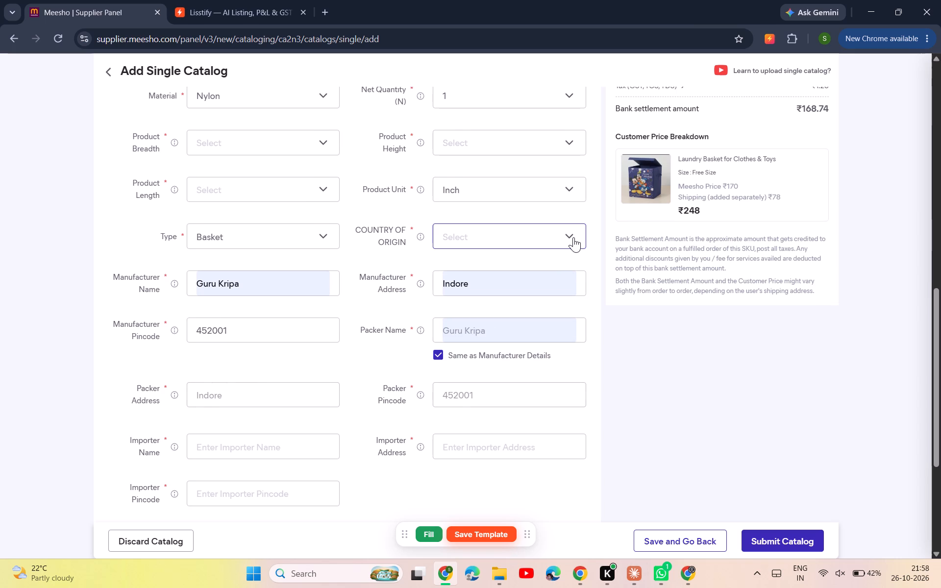
click(573, 237)
click(476, 287)
Look back over the product details in the catalog form, and switch to File Explorer to browse the saved product images in Screenshots.
scroll(275, 280, up, 1)
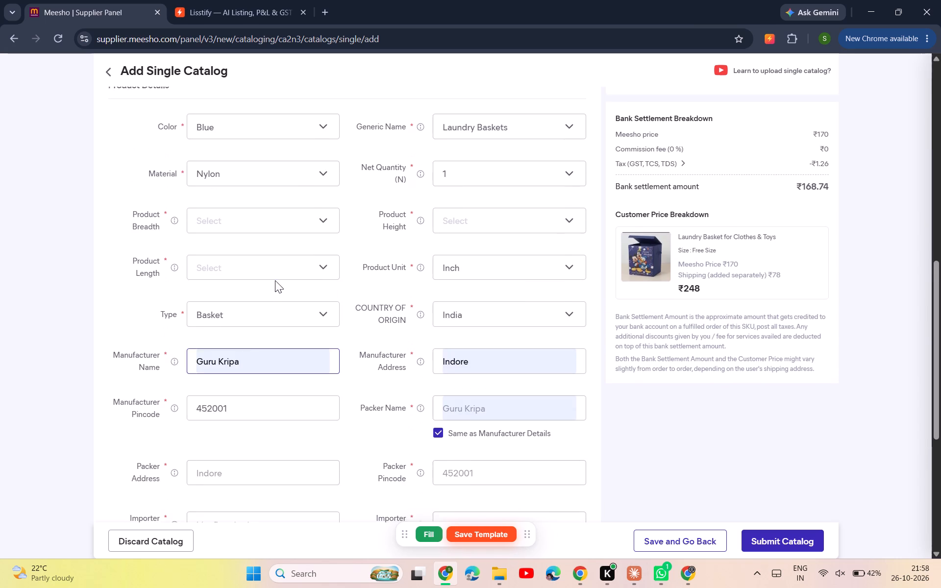
scroll(275, 280, up, 1)
scroll(406, 309, up, 5)
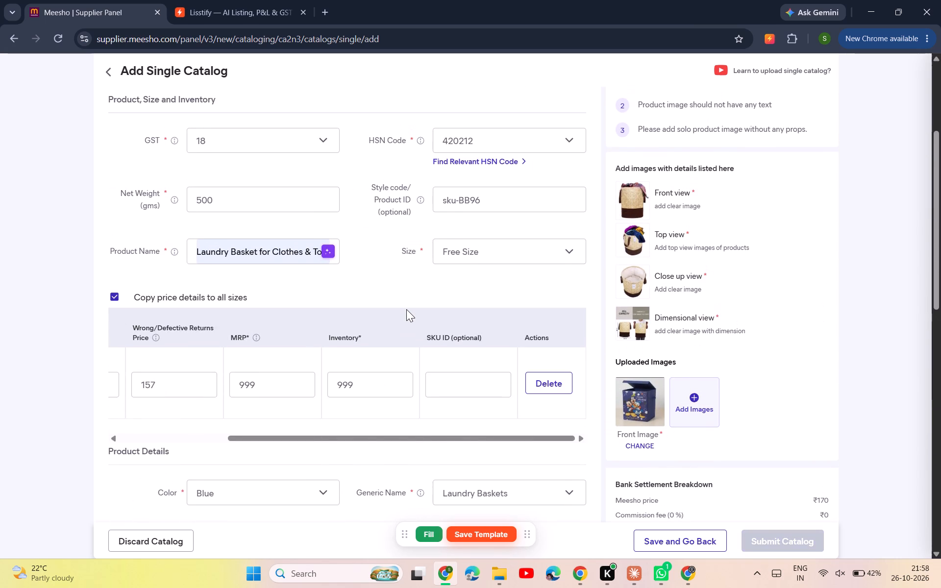
scroll(406, 309, down, 1)
key(alt+Tab)
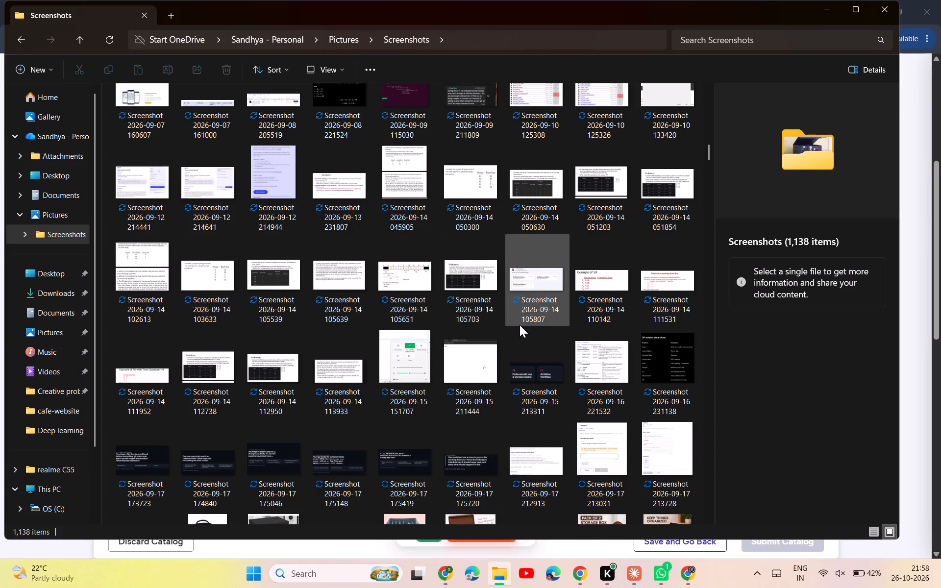
scroll(539, 234, up, 5)
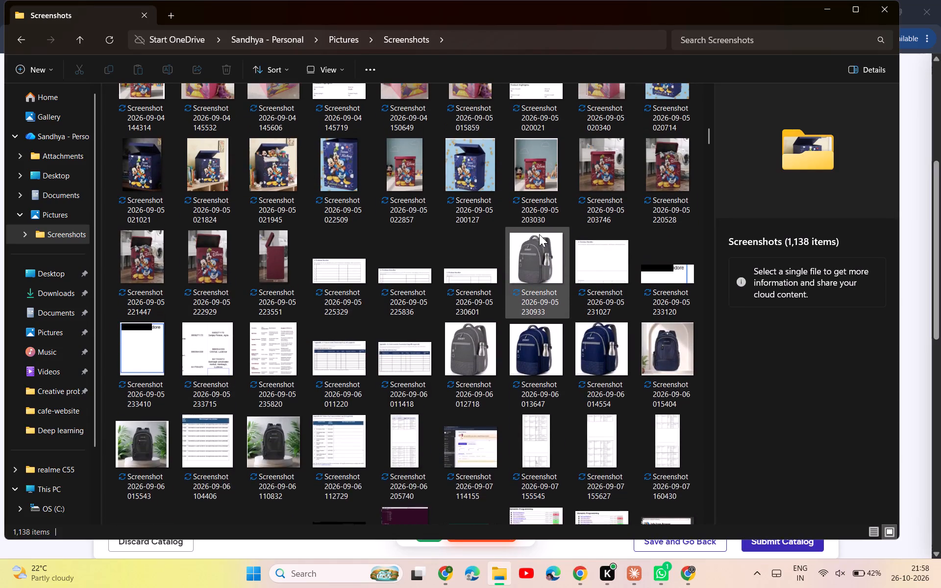
scroll(539, 234, up, 2)
scroll(440, 230, up, 1)
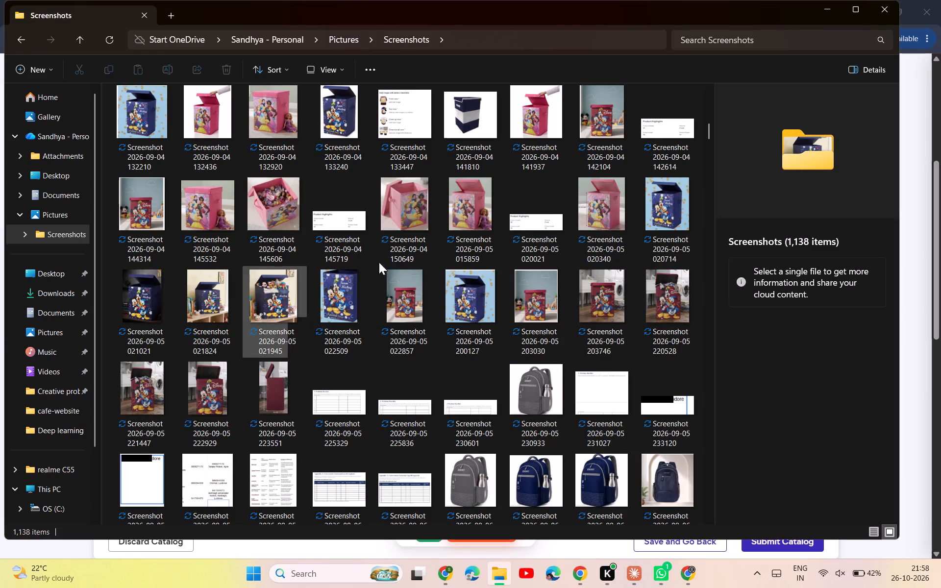
scroll(450, 256, down, 8)
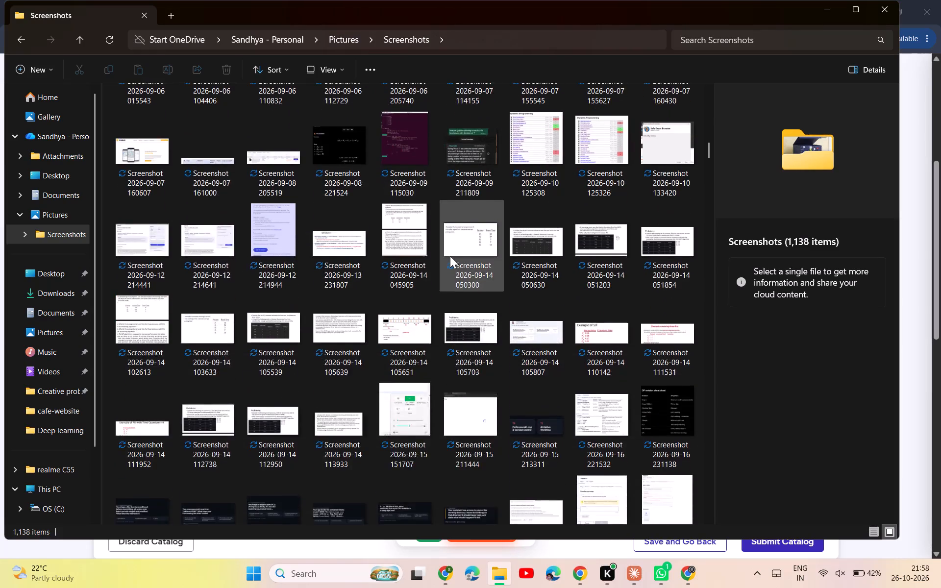
scroll(450, 256, down, 7)
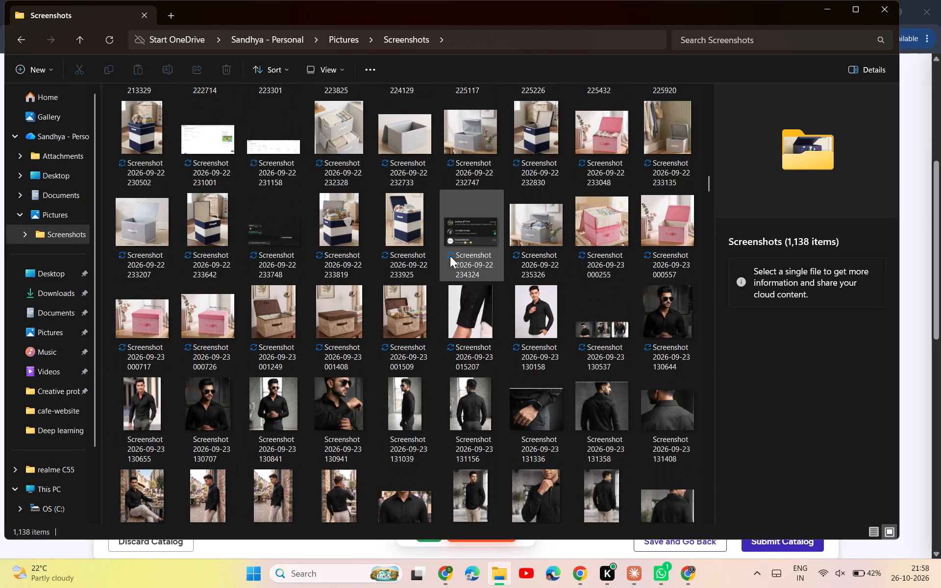
scroll(450, 256, down, 4)
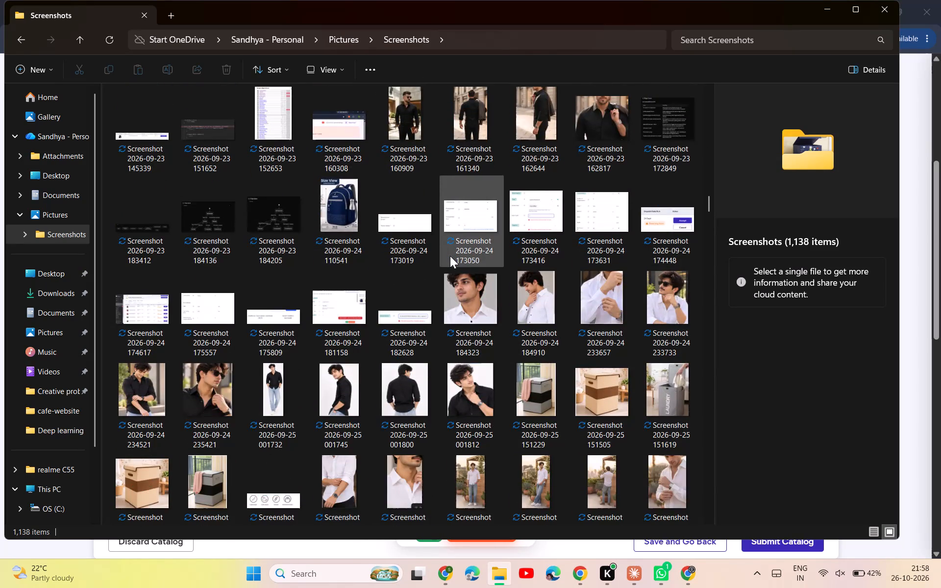
scroll(450, 256, down, 10)
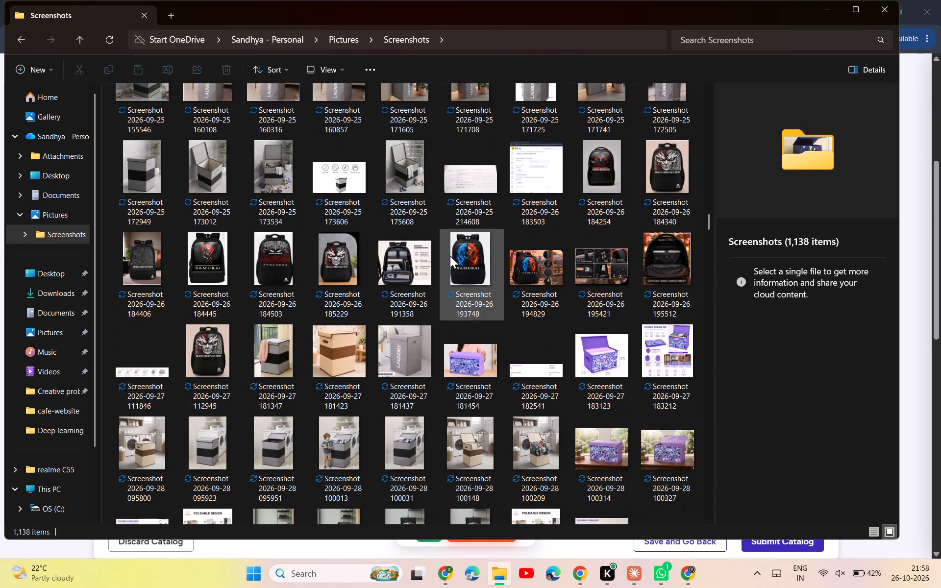
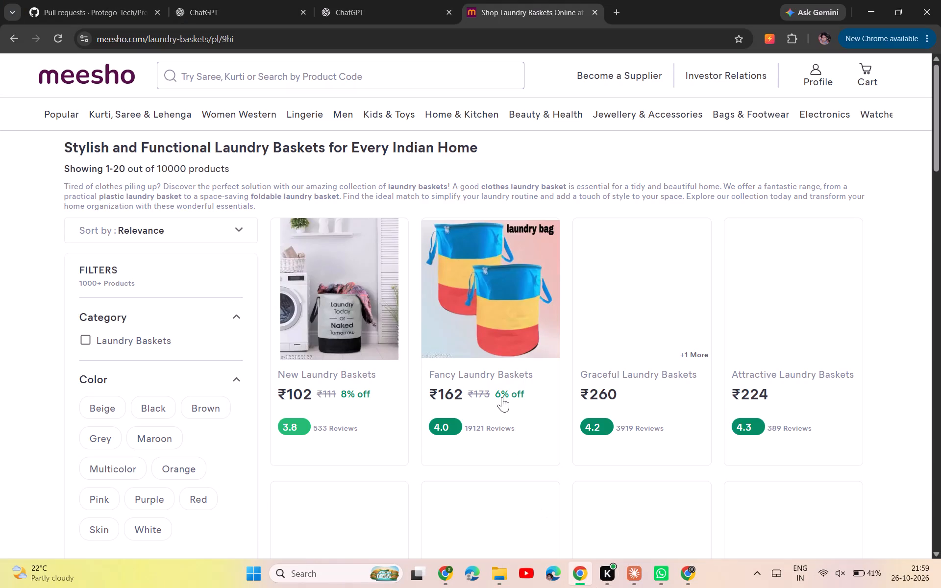
Browse the laundry basket listings in the Meesho shop for a product comparable to the storage box.
scroll(496, 355, up, 1)
scroll(496, 355, down, 2)
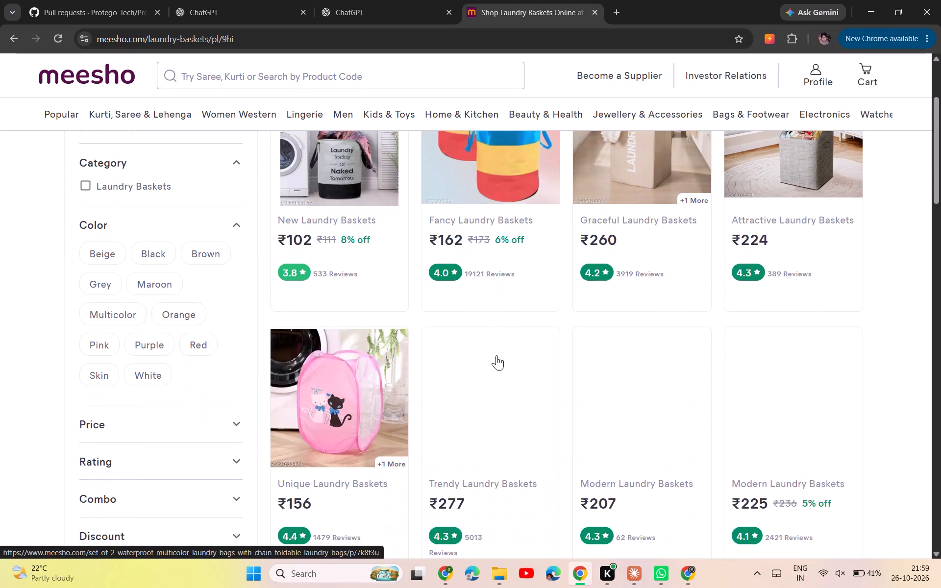
scroll(496, 355, down, 4)
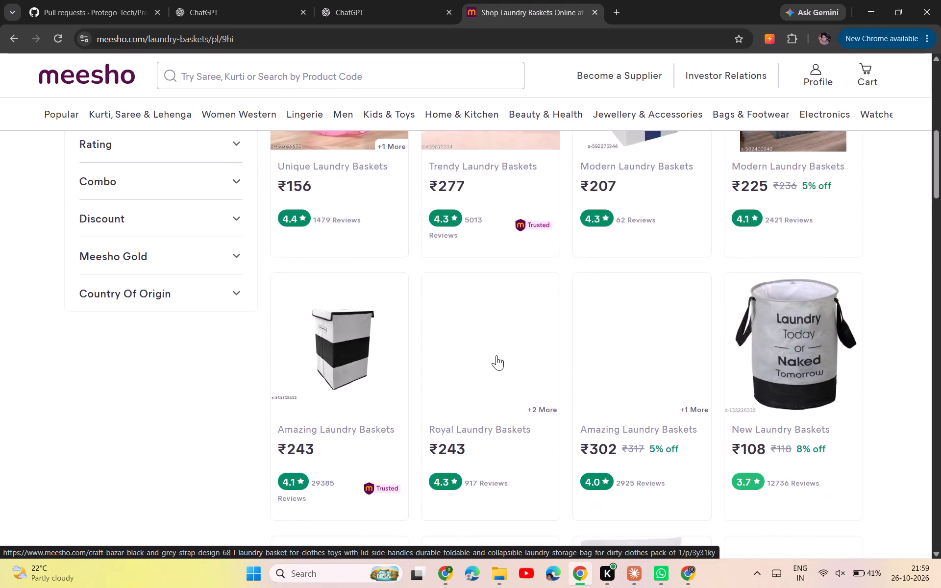
scroll(496, 355, up, 3)
scroll(496, 355, down, 2)
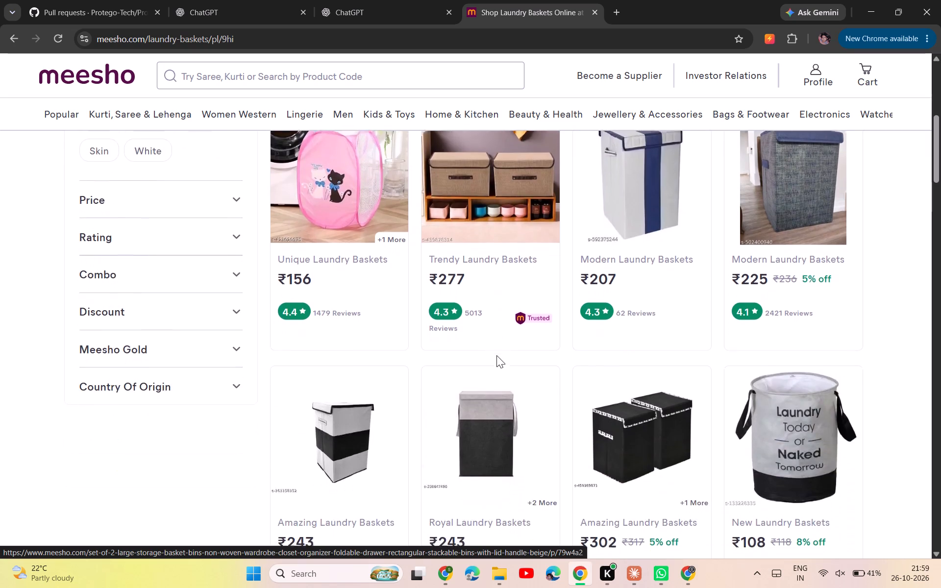
scroll(496, 355, down, 6)
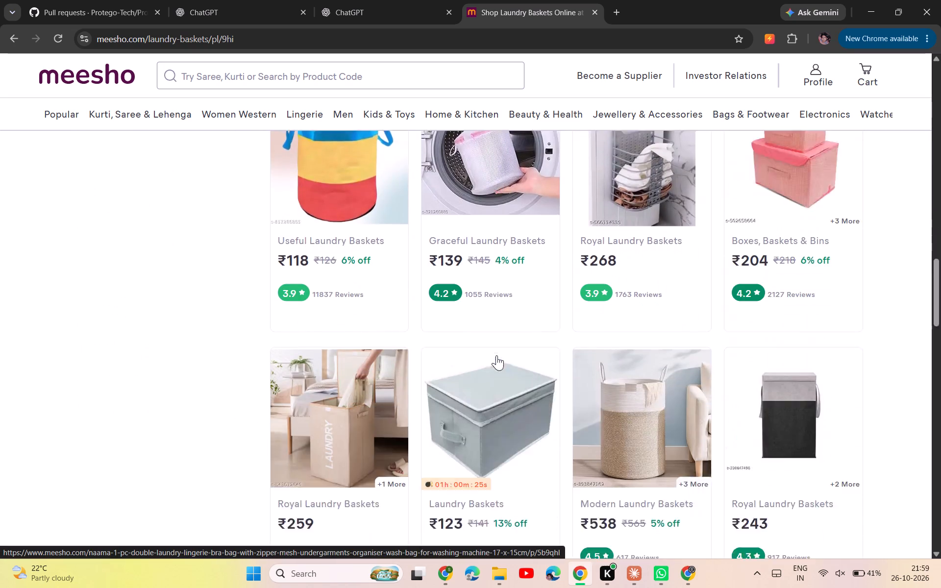
scroll(496, 355, down, 3)
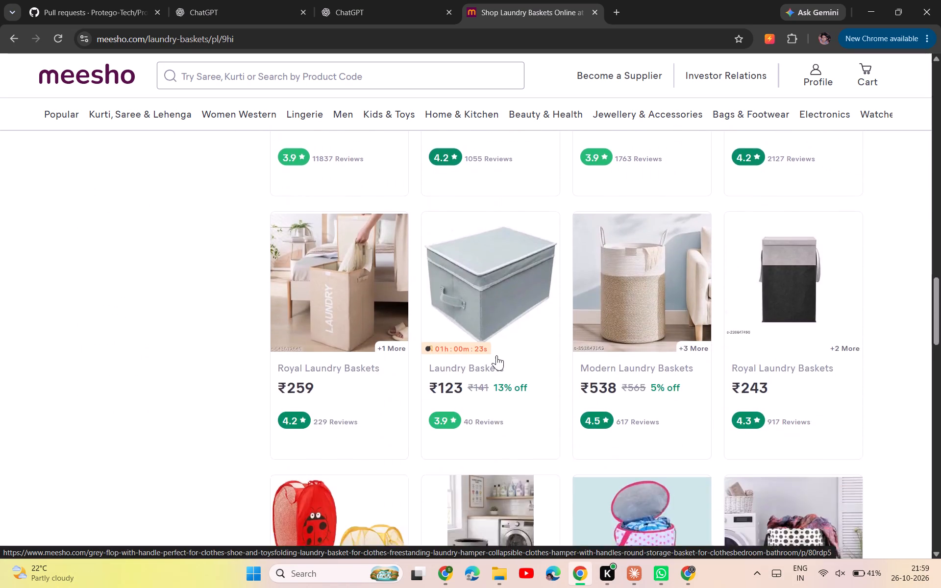
scroll(496, 355, down, 3)
scroll(496, 355, up, 2)
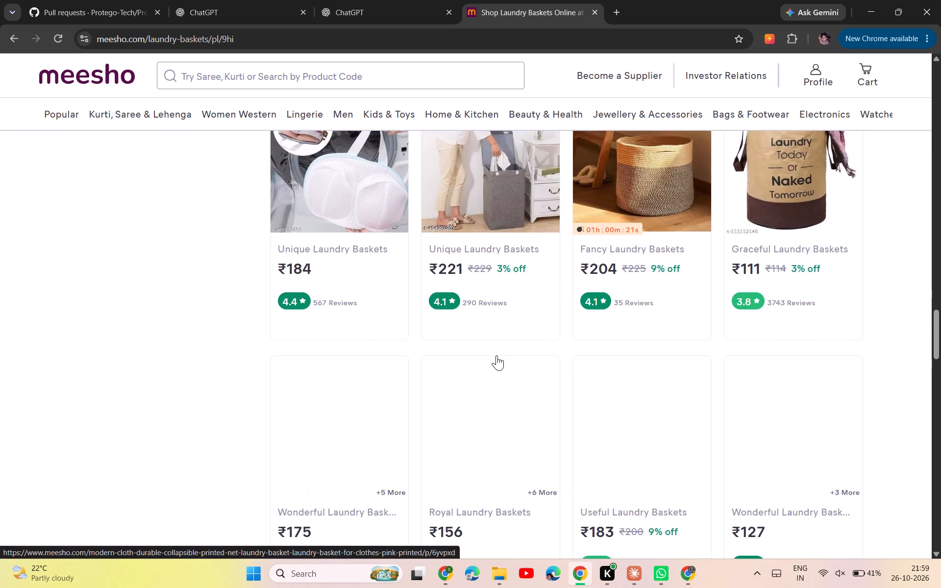
scroll(496, 355, up, 2)
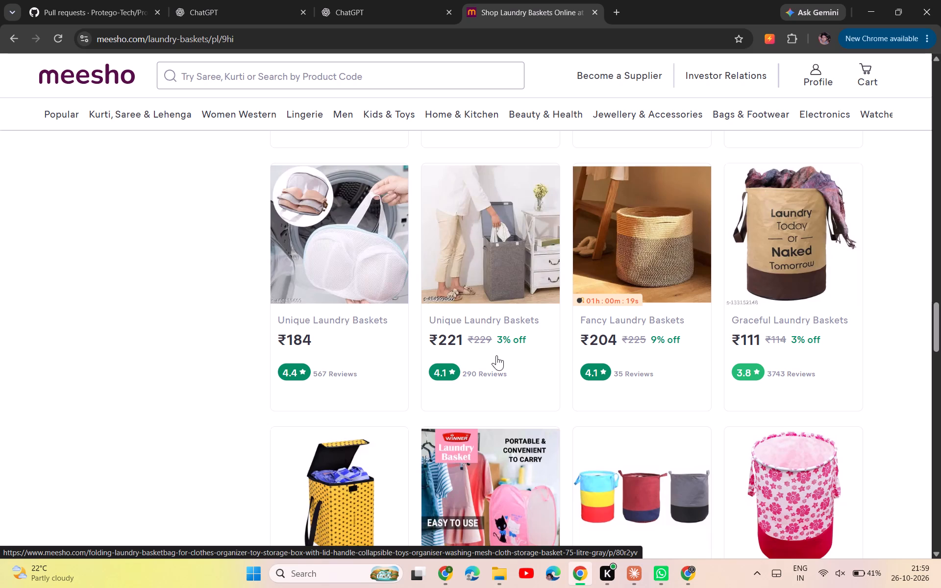
scroll(496, 355, down, 6)
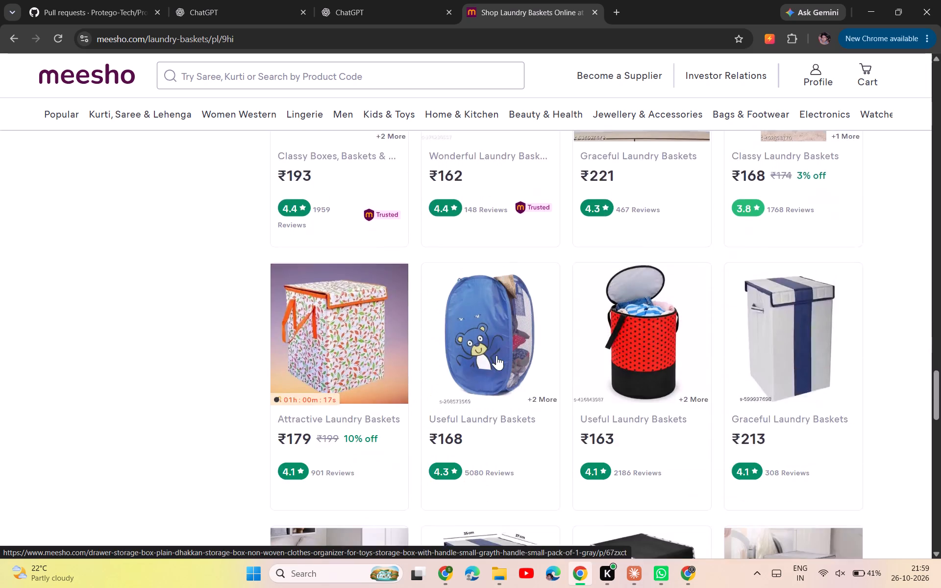
scroll(496, 355, down, 3)
scroll(496, 355, up, 5)
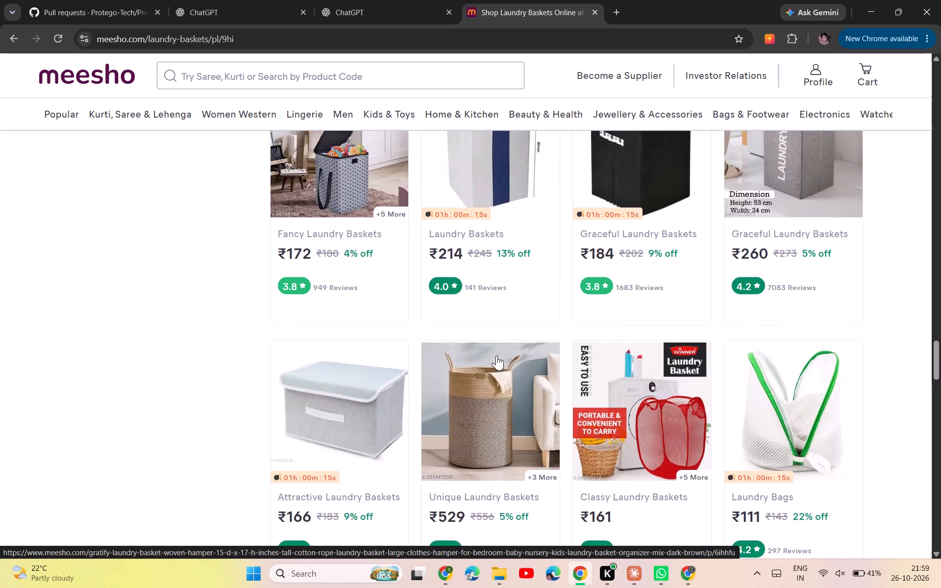
scroll(496, 355, up, 1)
scroll(496, 355, down, 3)
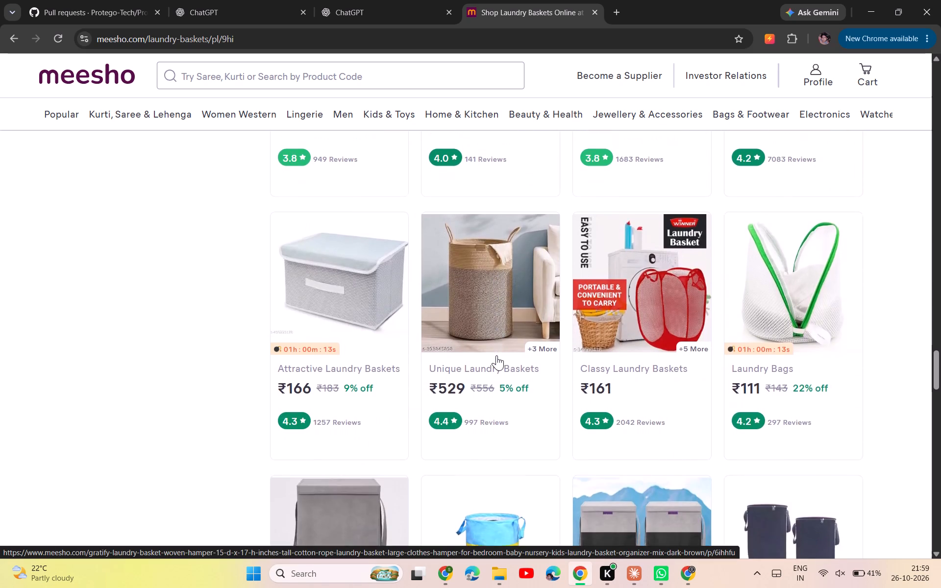
scroll(496, 355, down, 3)
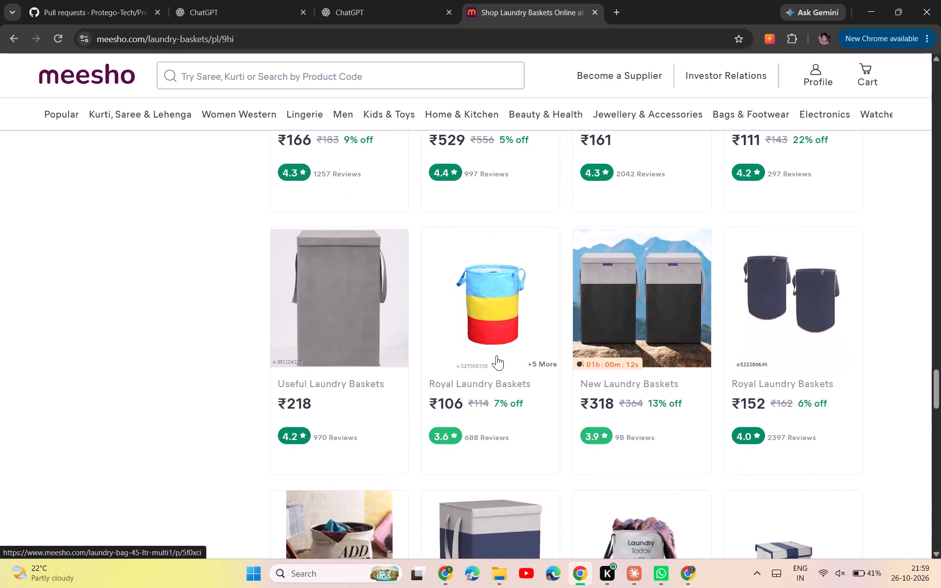
scroll(496, 355, down, 6)
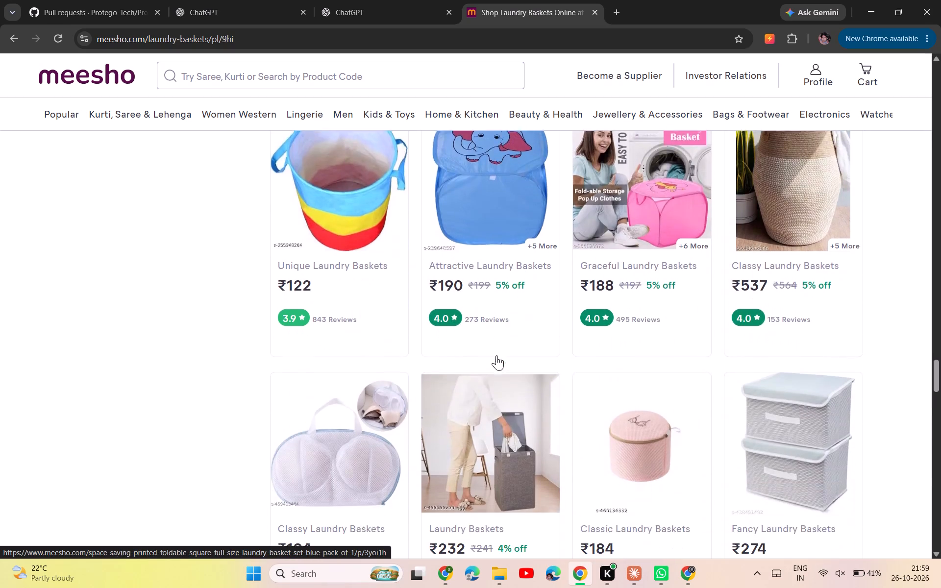
Search the Meesho shop for "princess basket" and open the pink 45 L PRINCESS print foldable laundry basket listing.
click(348, 75)
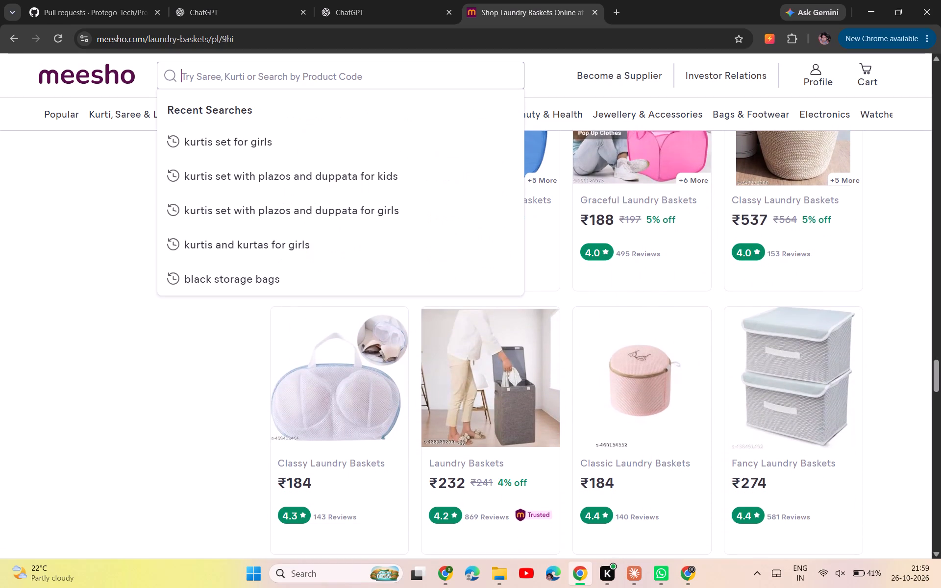
text(princess basket)
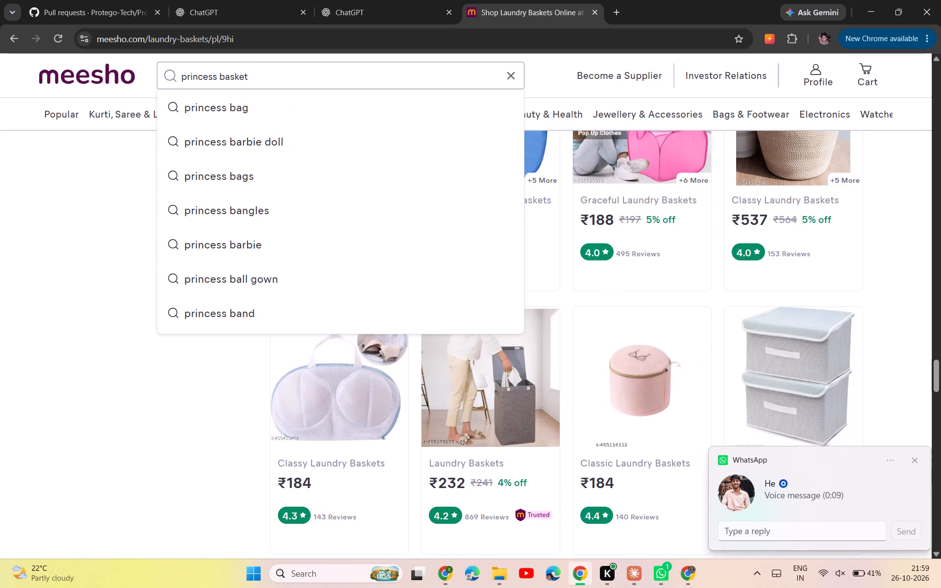
key(Return)
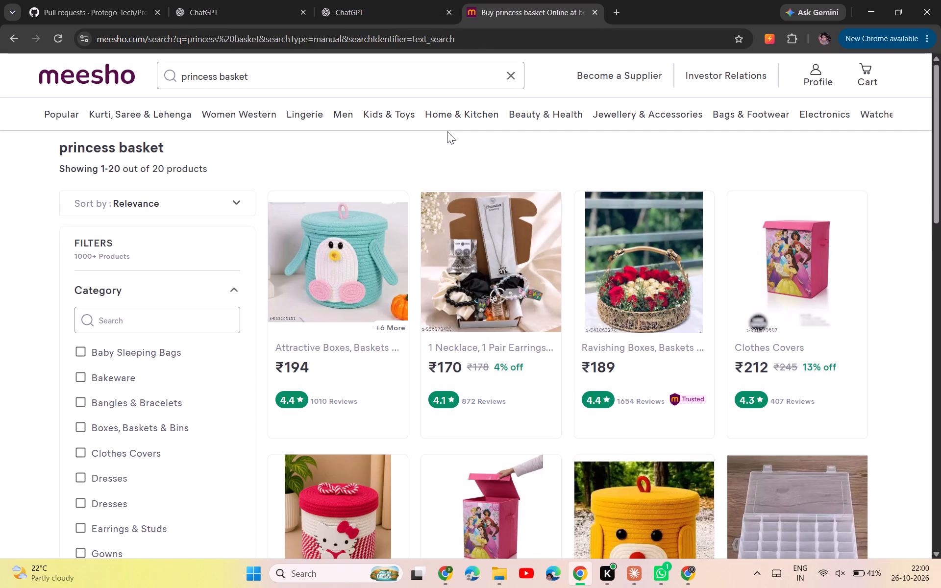
click(768, 352)
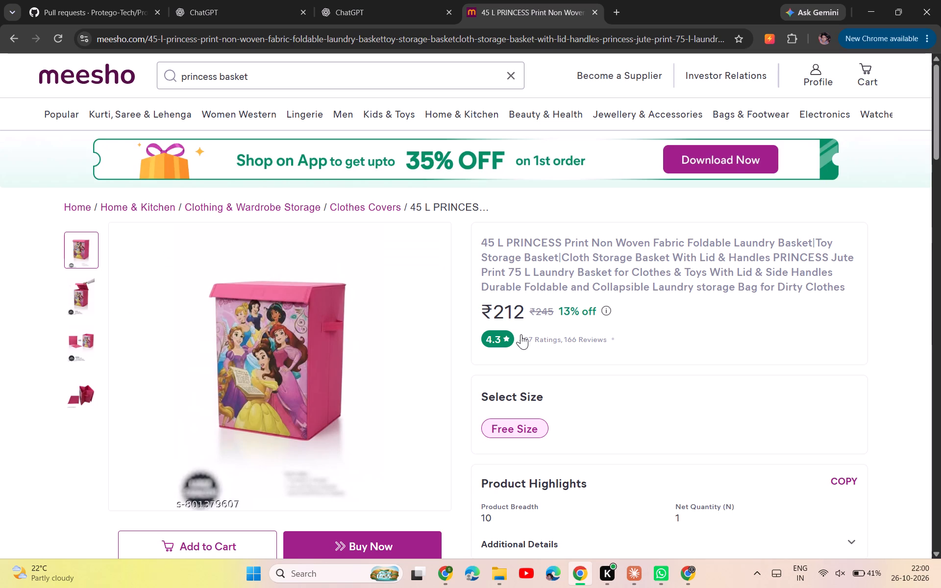
scroll(652, 370, down, 1)
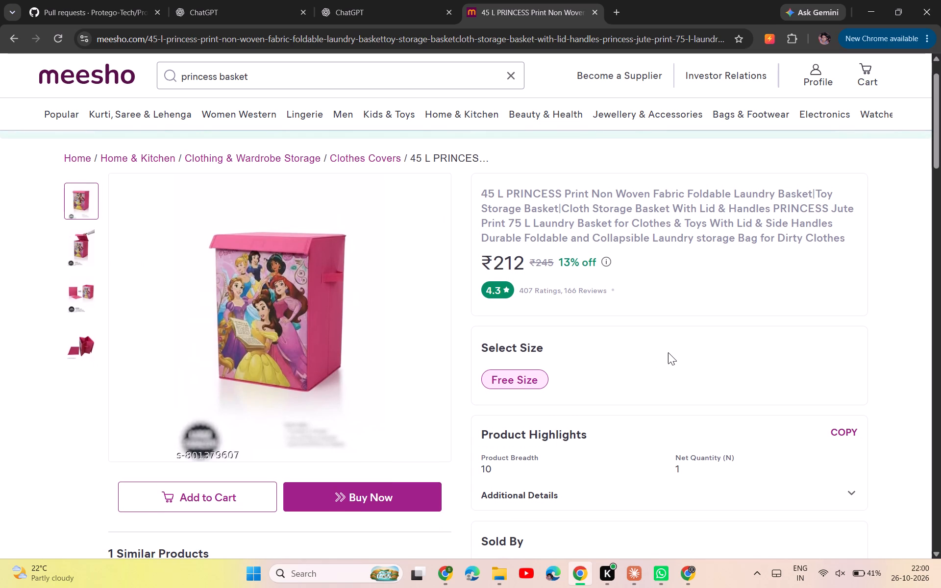
scroll(670, 337, down, 1)
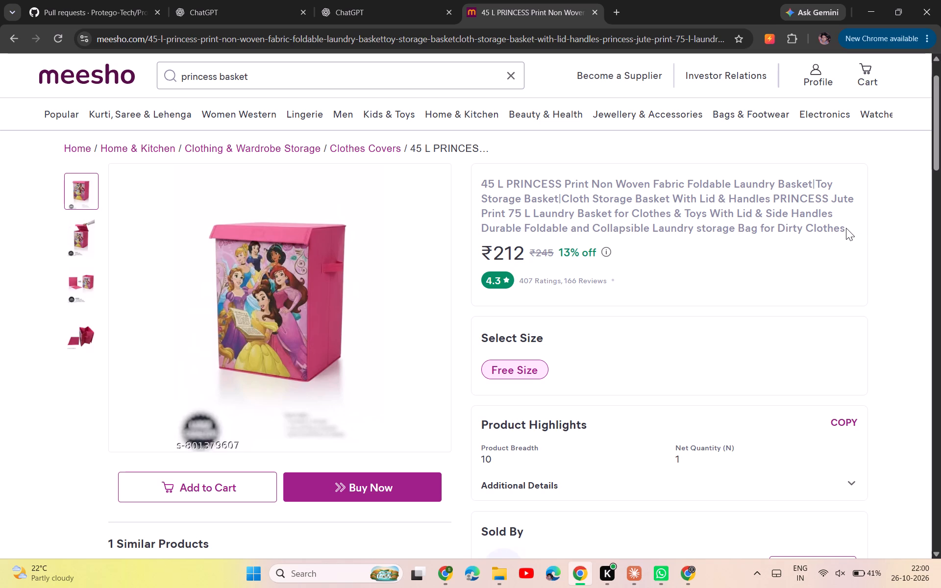
Copy the princess basket listing's full product title and paste it into the Product Name of the supplier catalog form.
drag(846, 228, 471, 187)
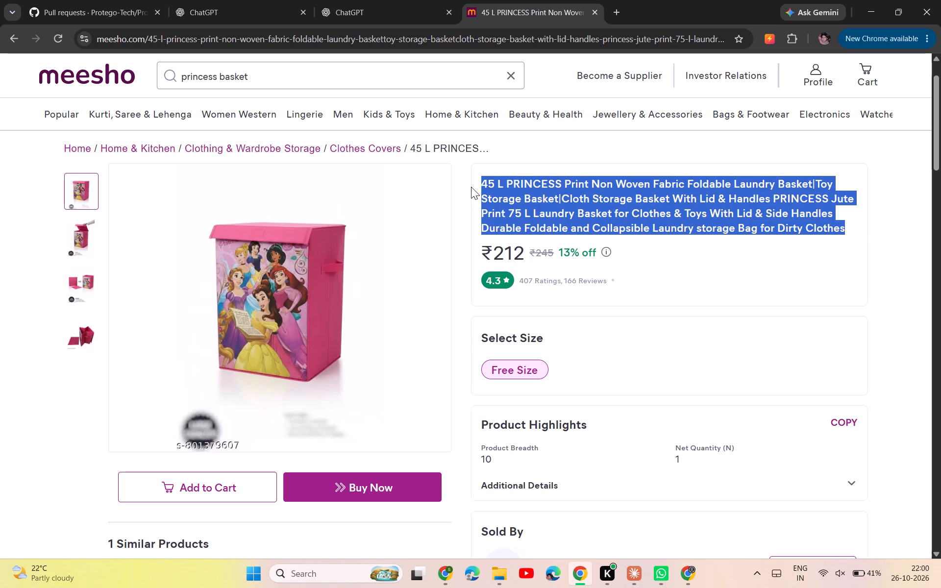
key(ctrl+c)
scroll(670, 329, down, 1)
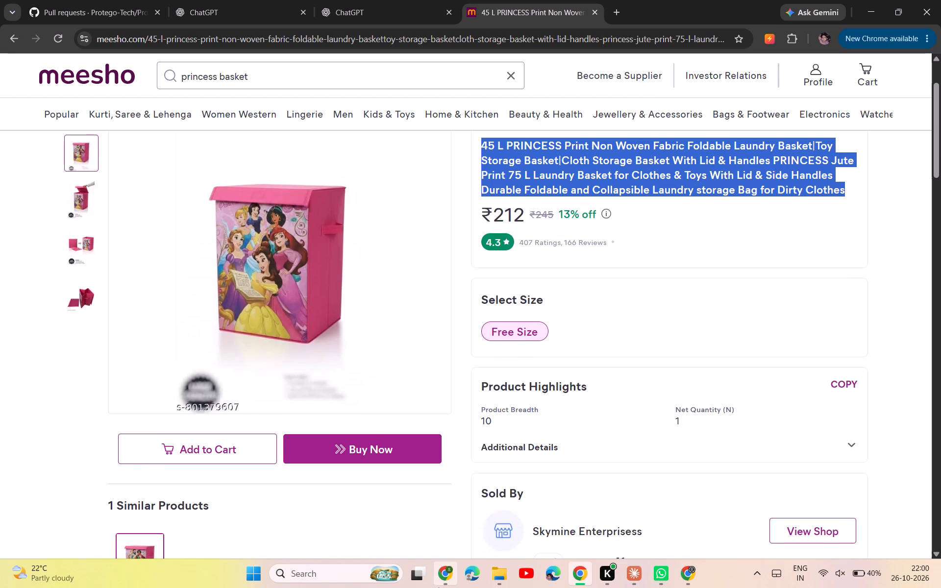
click(441, 580)
scroll(349, 369, up, 8)
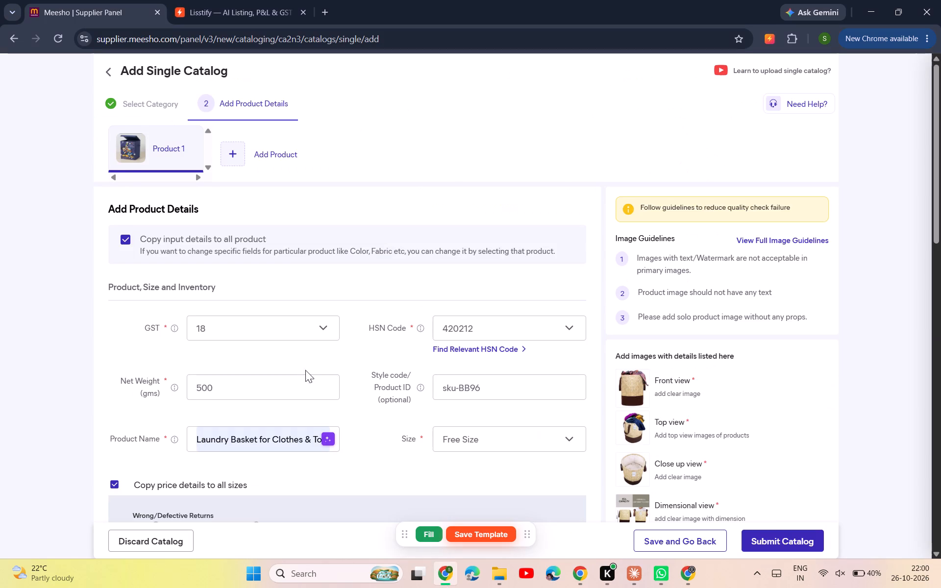
scroll(294, 363, down, 1)
click(271, 402)
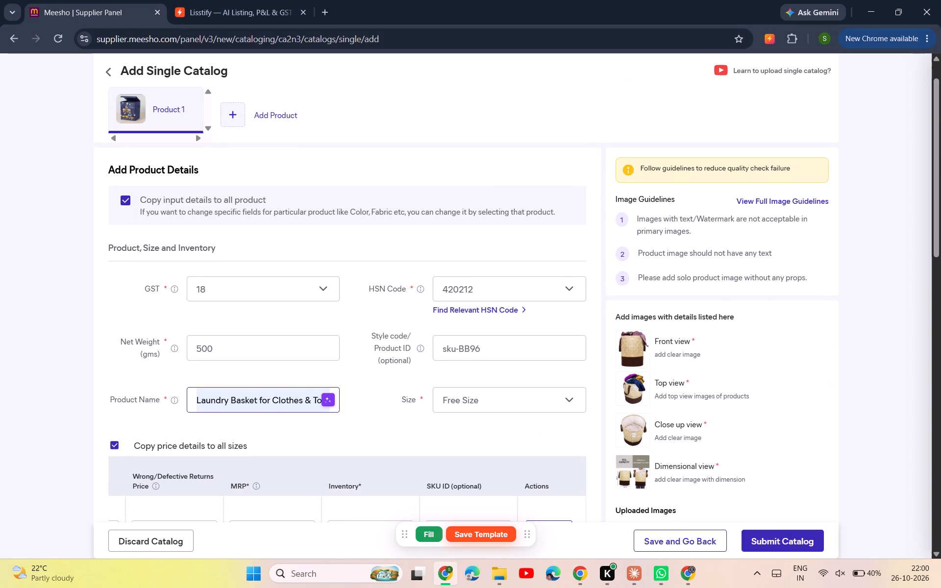
key(ctrl+v)
scroll(271, 402, right, 3)
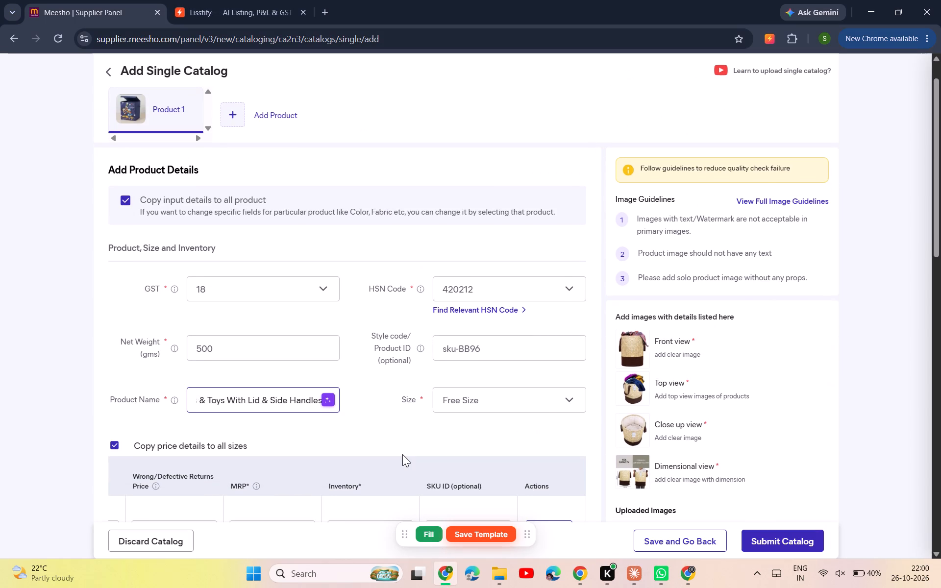
Copy the Product Highlights of the princess basket listing and paste them into the catalog form's Description.
scroll(402, 454, down, 6)
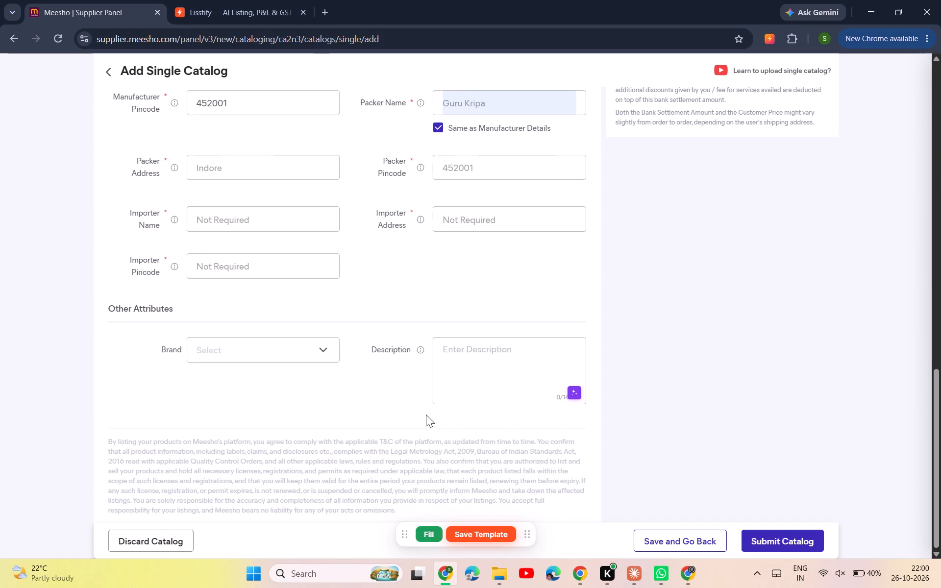
key(alt+Tab)
click(590, 378)
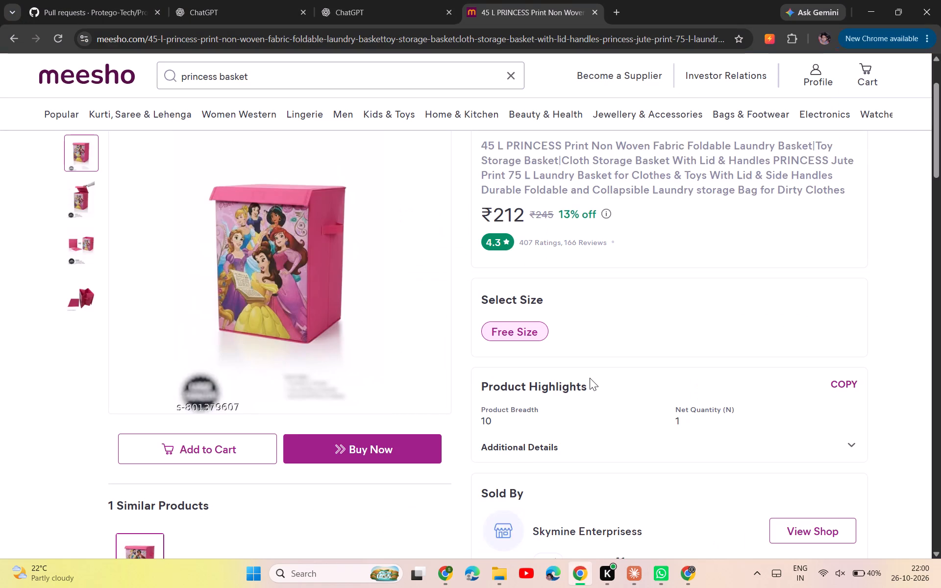
scroll(590, 378, down, 2)
click(841, 238)
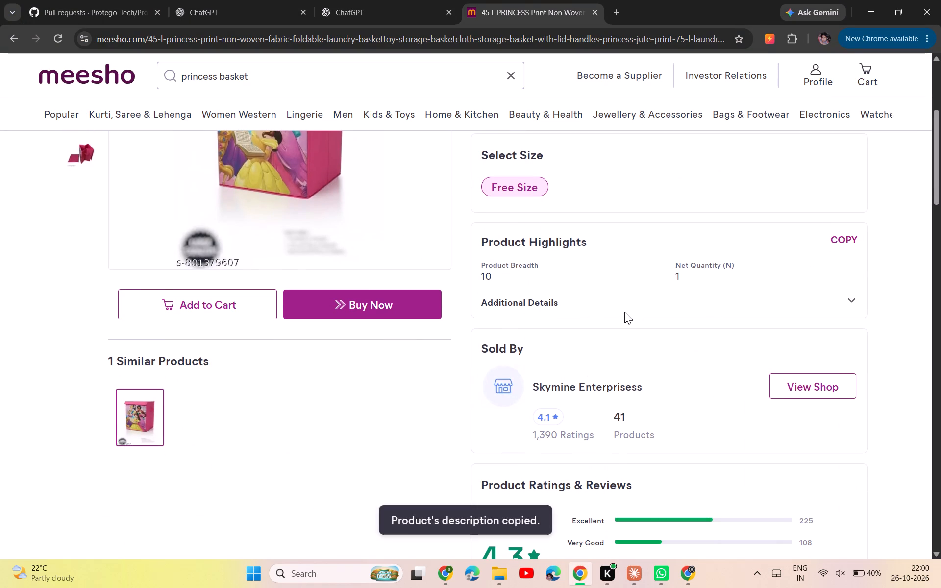
key(alt+Tab)
click(507, 360)
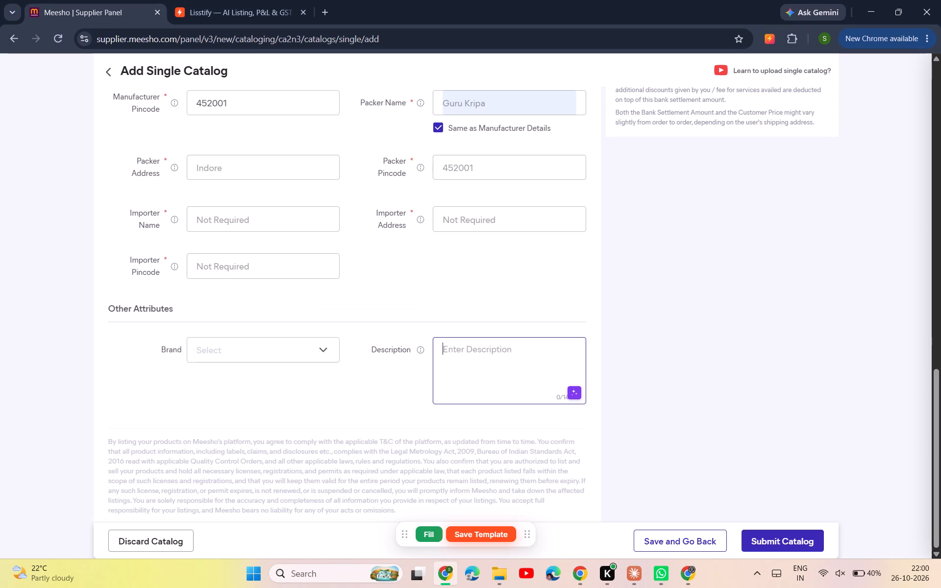
key(ctrl+v)
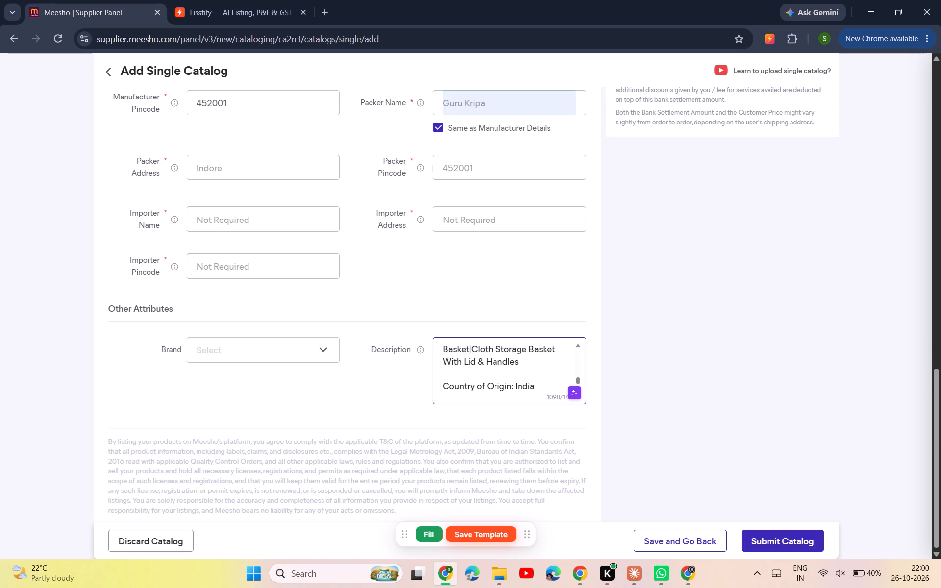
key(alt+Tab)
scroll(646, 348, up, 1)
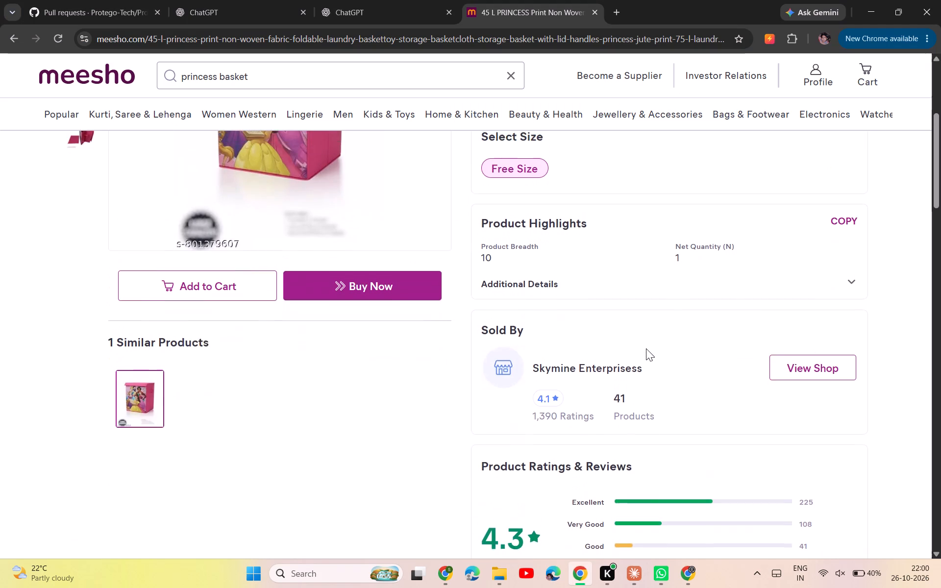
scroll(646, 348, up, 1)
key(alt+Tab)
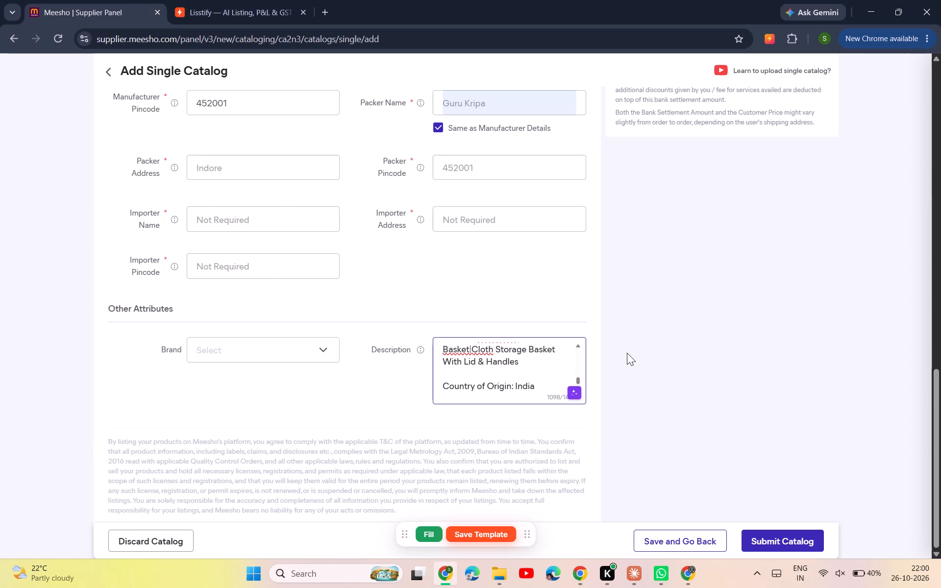
Change the units of Product Breadth, Product Height and Product Length in the Description to INCH.
scroll(491, 387, up, 3)
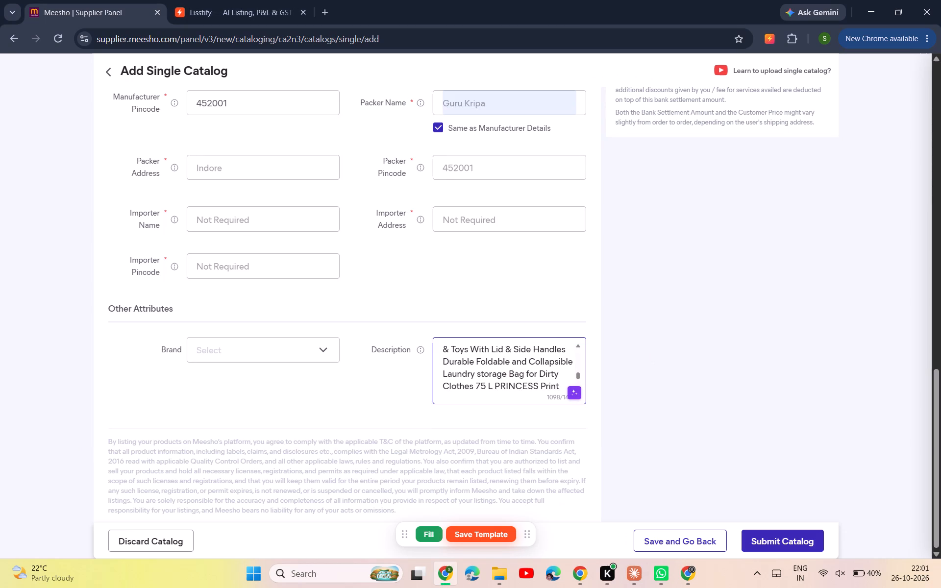
scroll(491, 387, up, 3)
scroll(491, 387, right, 1)
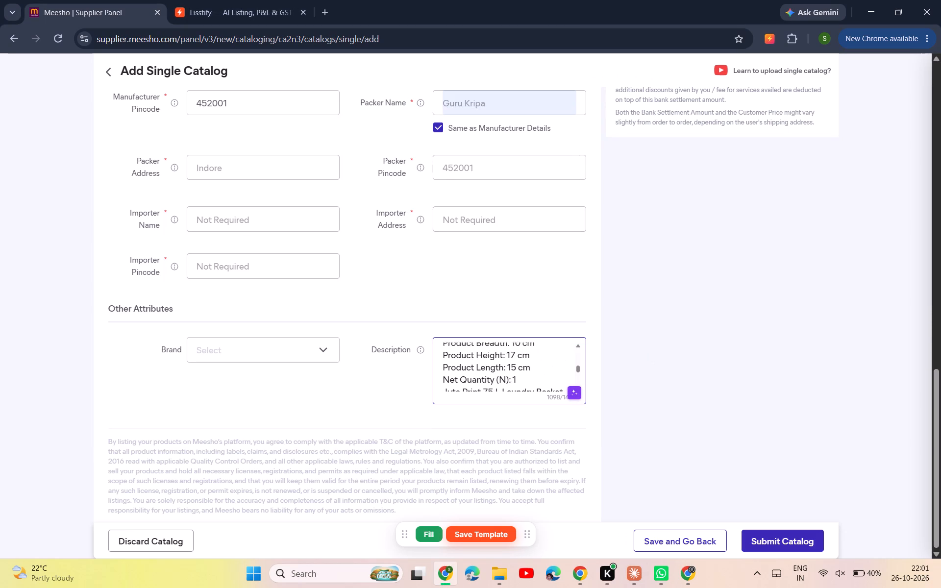
scroll(491, 387, right, 2)
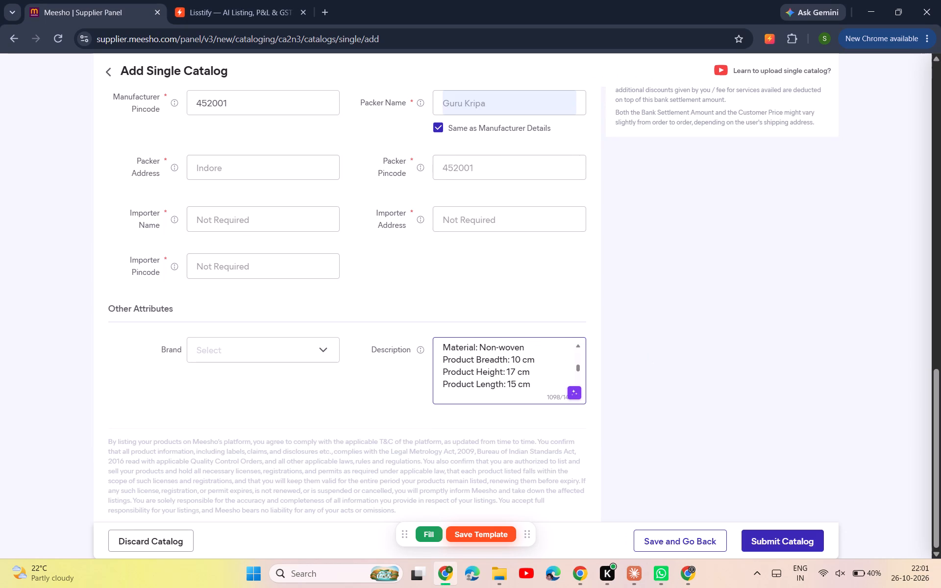
click(536, 358)
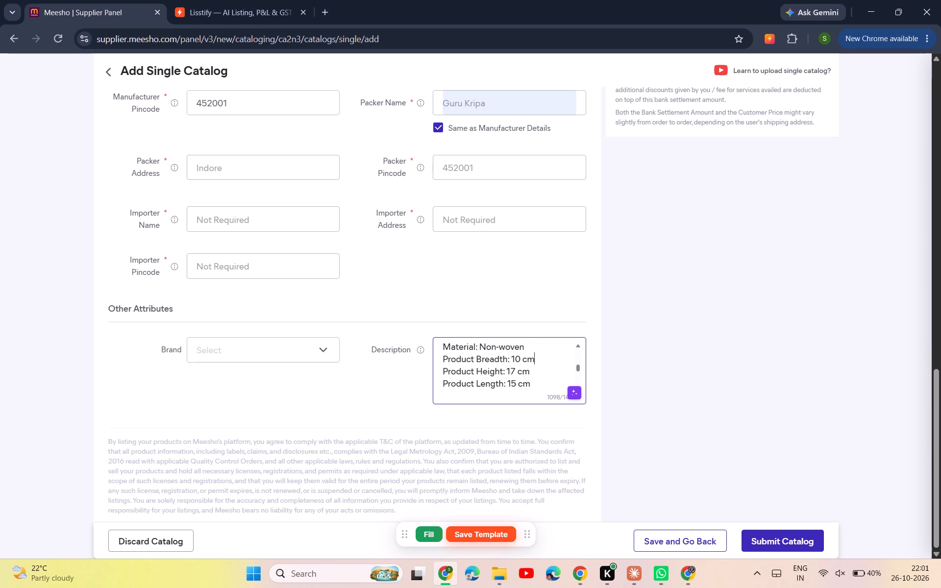
key(BackSpace)
key(BackSpace)
text(INH)
key(BackSpace)
text(CH)
click(543, 370)
key(BackSpace)
key(BackSpace)
text(INCH)
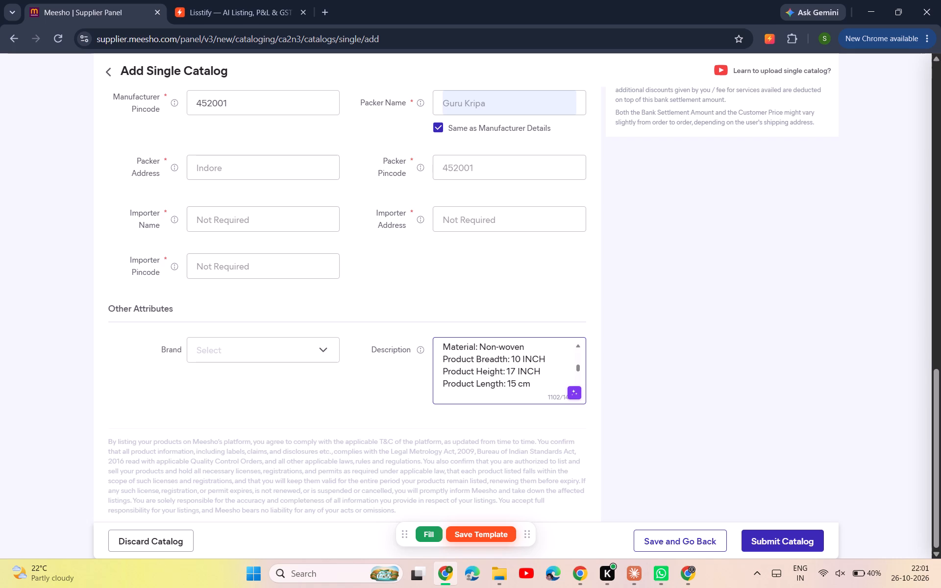
click(530, 386)
key(BackSpace)
key(BackSpace)
text(INCH)
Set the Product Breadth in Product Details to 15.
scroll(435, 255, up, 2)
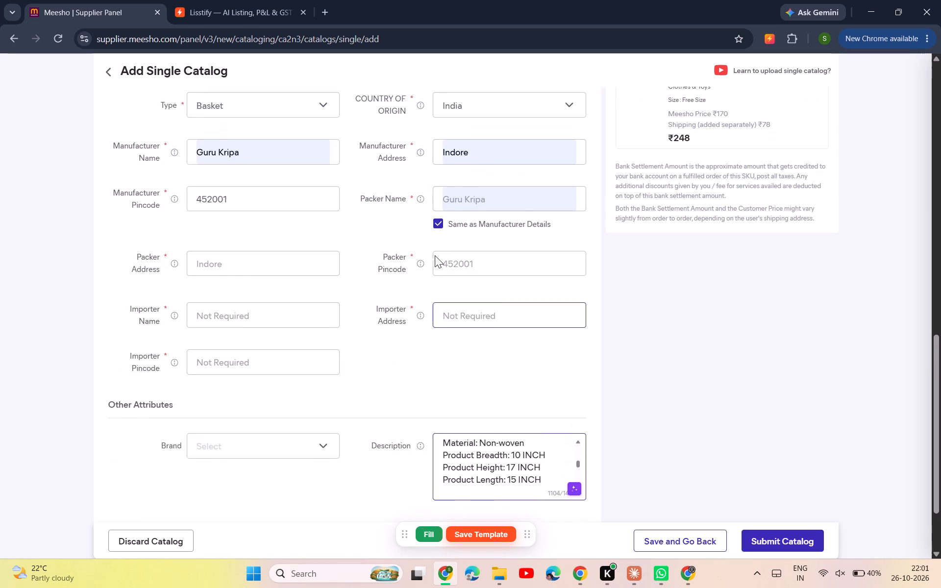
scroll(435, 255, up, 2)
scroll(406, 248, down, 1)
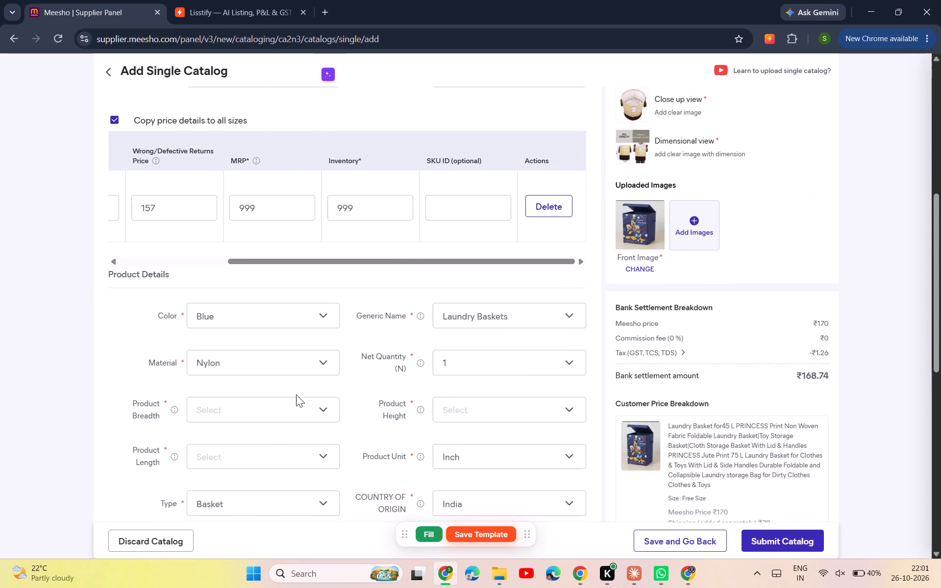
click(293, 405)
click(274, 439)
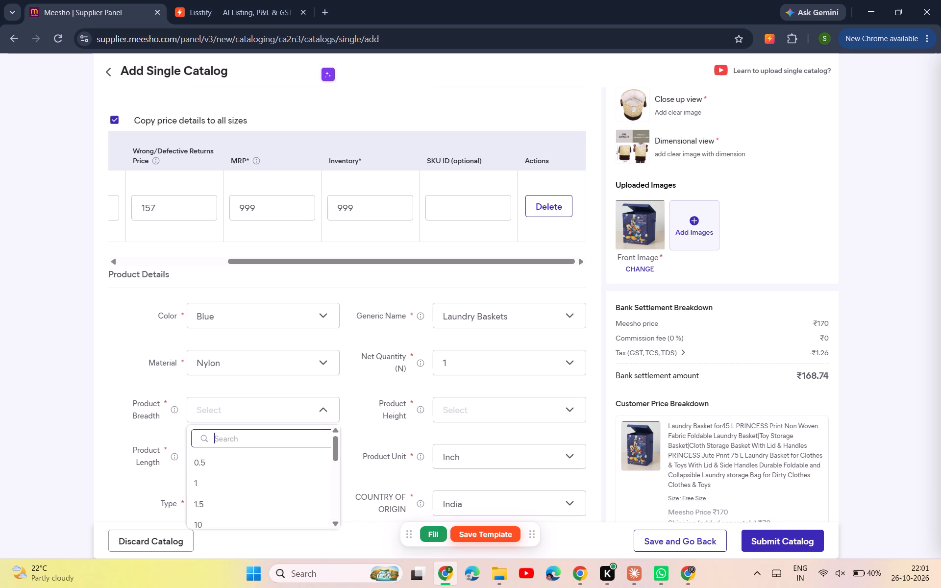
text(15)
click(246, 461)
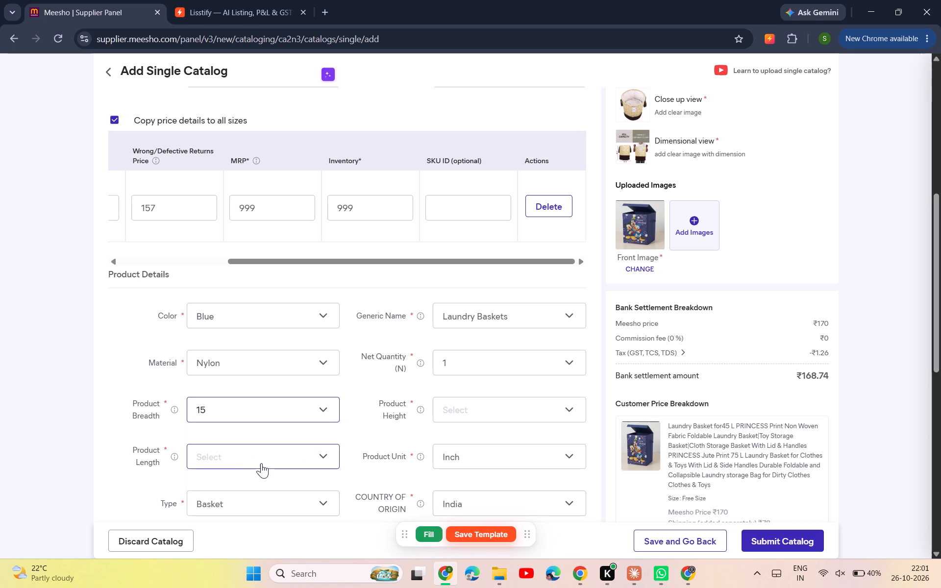
Set the dimensions in Product Details to length 15, breadth 10 and height 17.
click(261, 463)
click(266, 463)
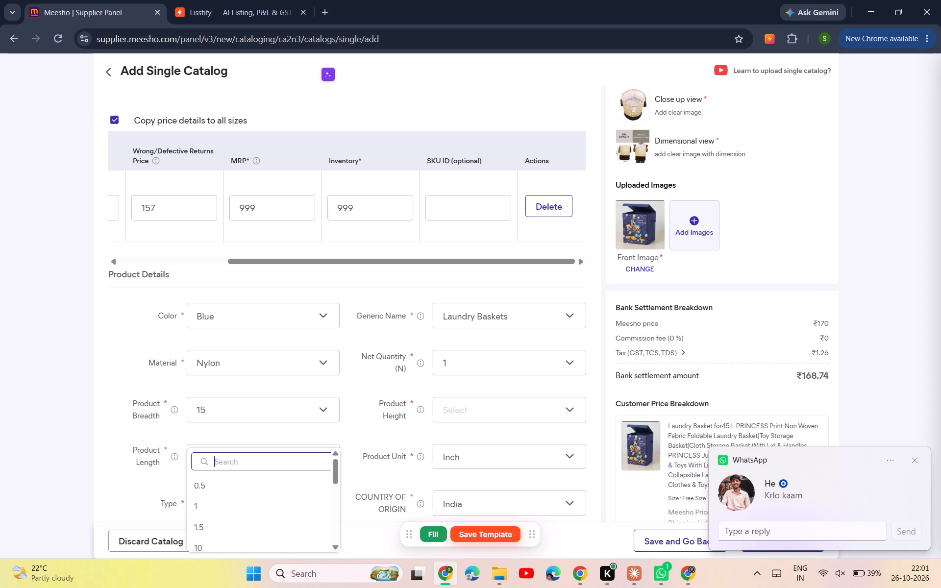
text(15)
click(280, 502)
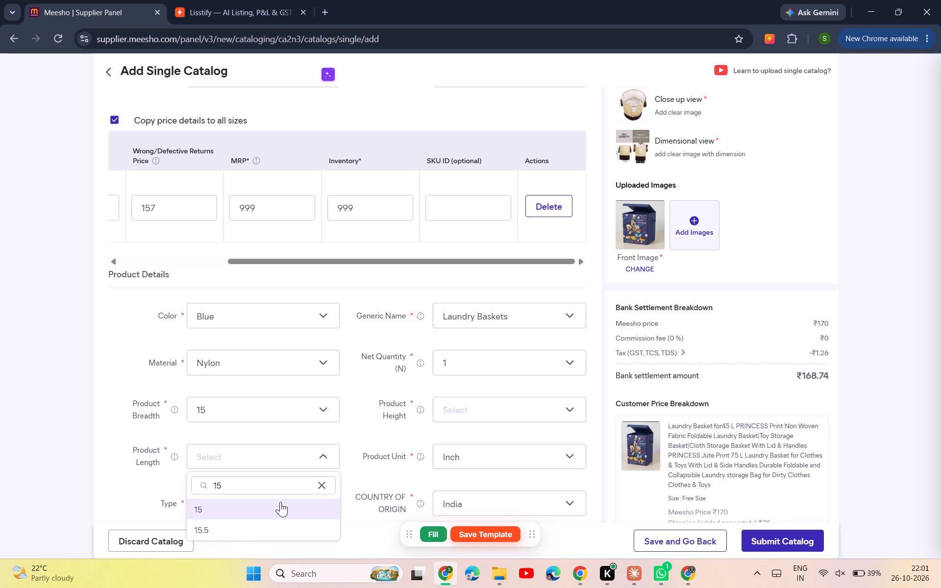
click(309, 414)
click(261, 441)
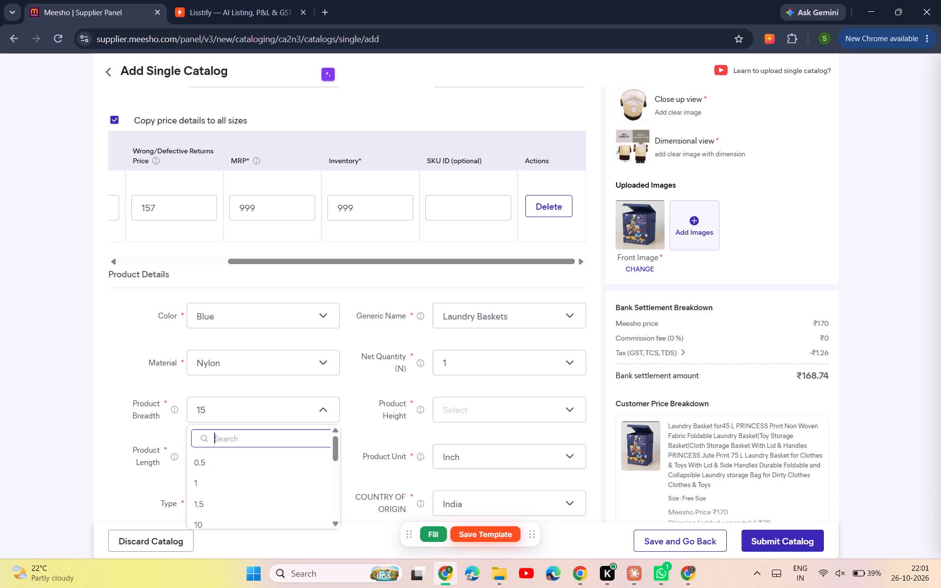
text(10)
click(255, 458)
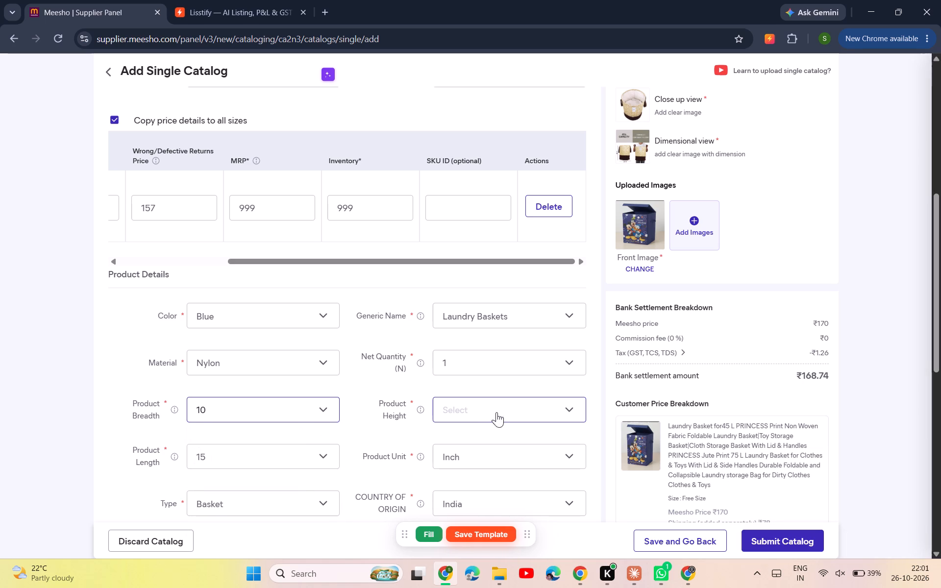
click(502, 410)
click(487, 431)
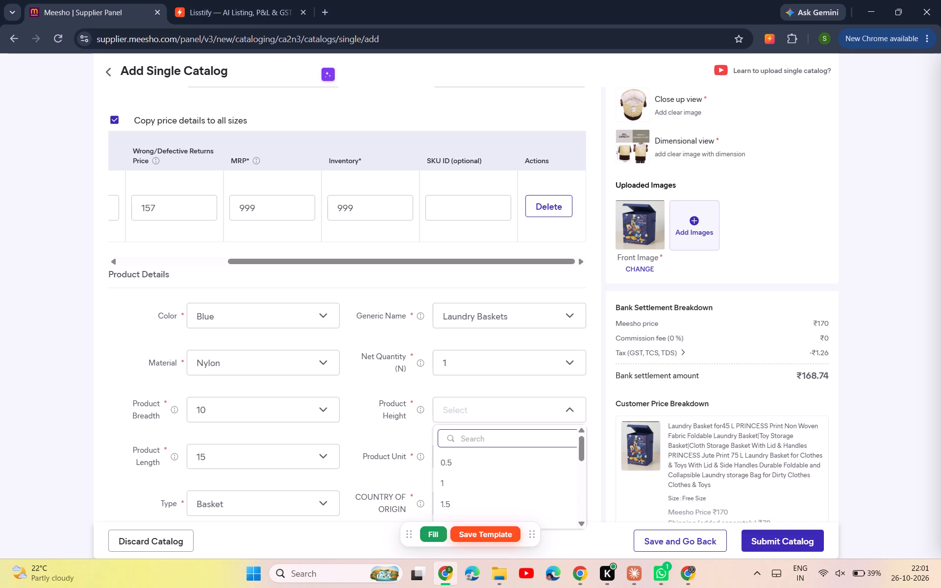
text(17)
click(486, 457)
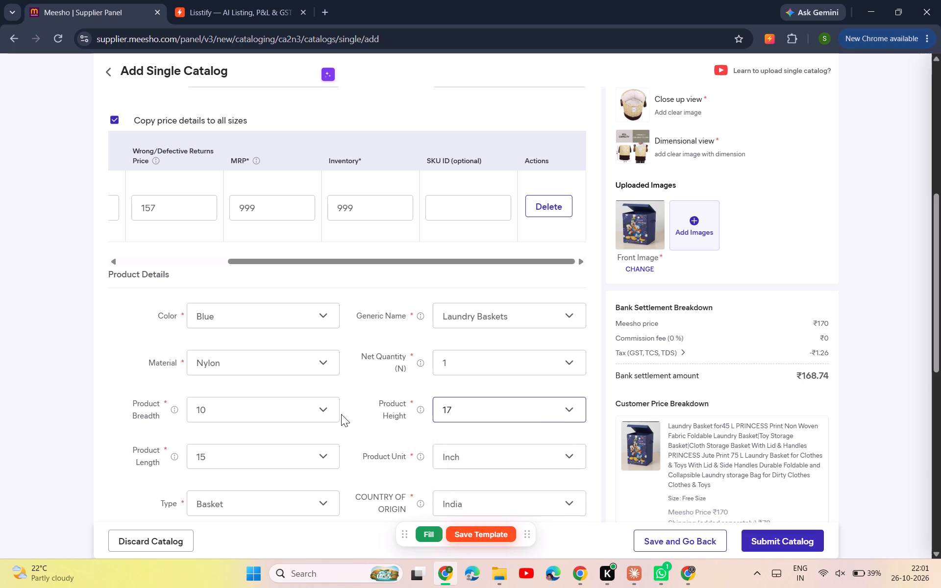
Review the filled catalog form and check it against the princess basket listing in the other Chrome window.
scroll(341, 414, down, 3)
scroll(380, 434, down, 5)
scroll(380, 434, up, 8)
scroll(380, 434, down, 3)
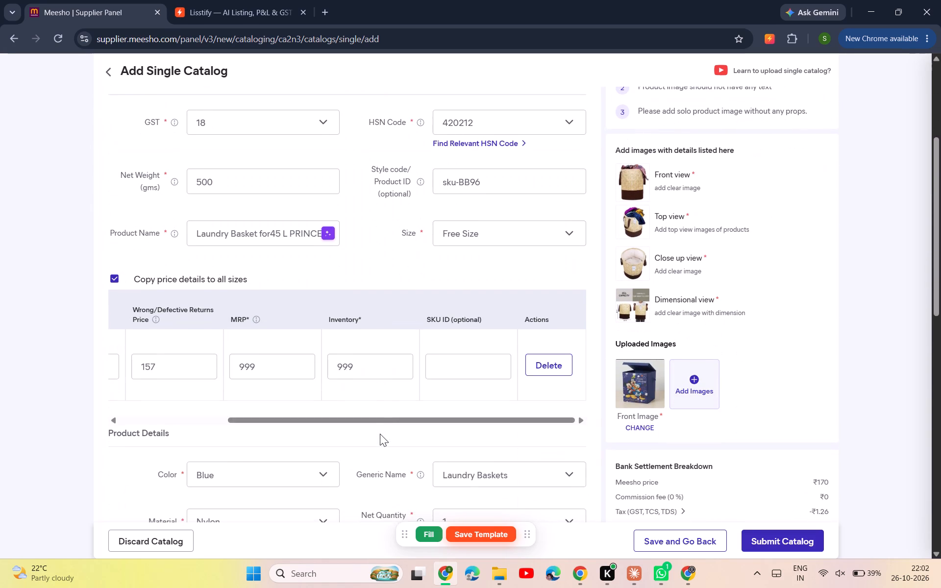
scroll(380, 434, down, 2)
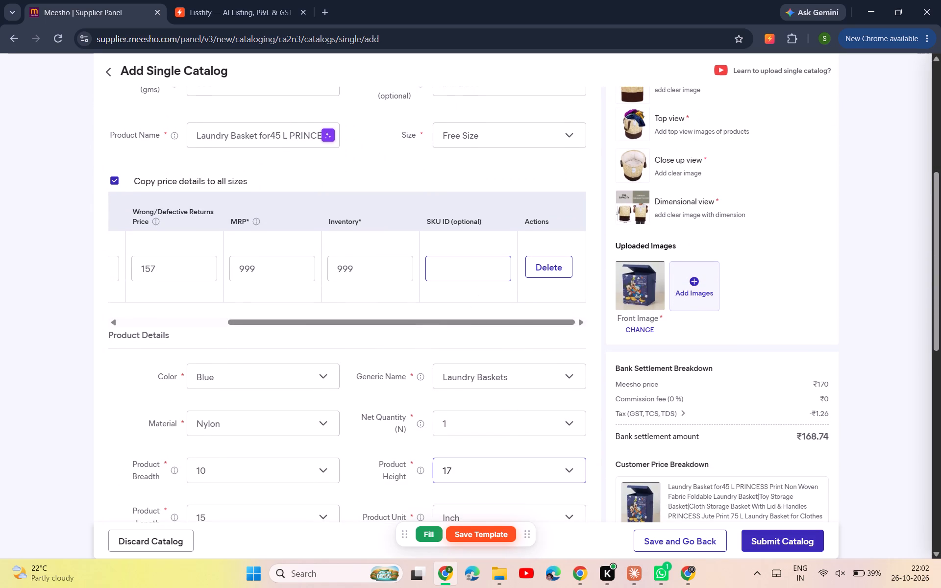
scroll(480, 278, left, 2)
key(alt+Tab)
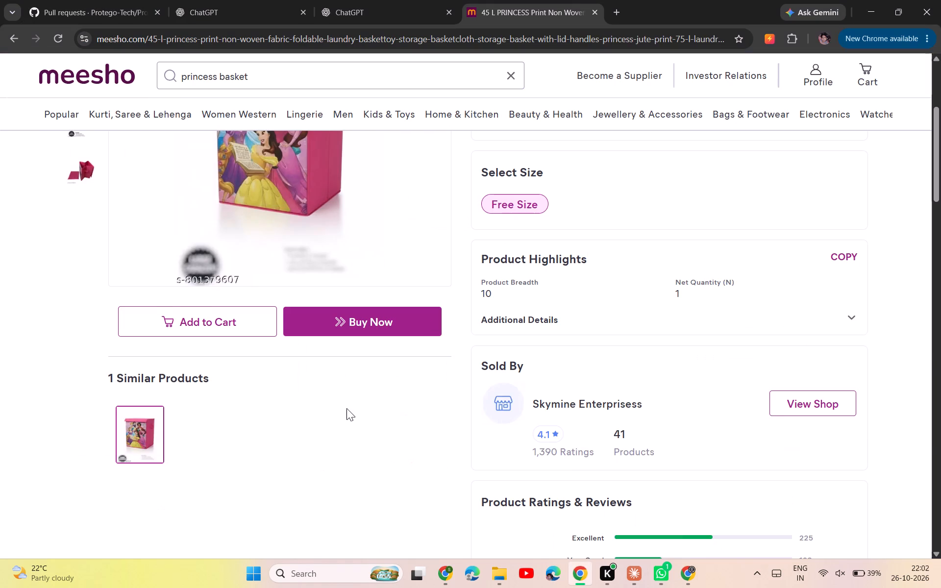
scroll(347, 408, up, 2)
key(alt+Tab)
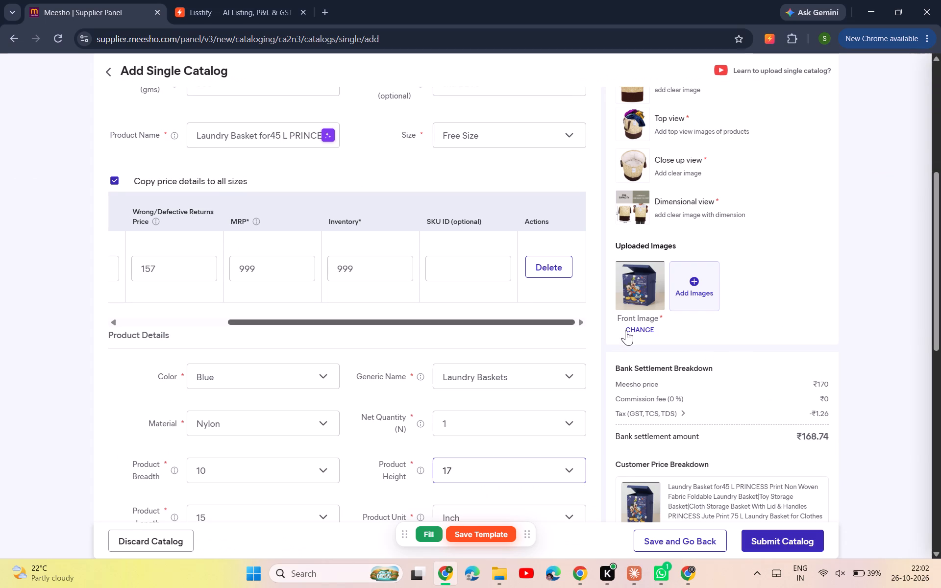
Replace the first "PRINCESS" in the Product Name, after "45 L", with "Micky Mouse".
scroll(430, 346, down, 1)
scroll(309, 338, up, 2)
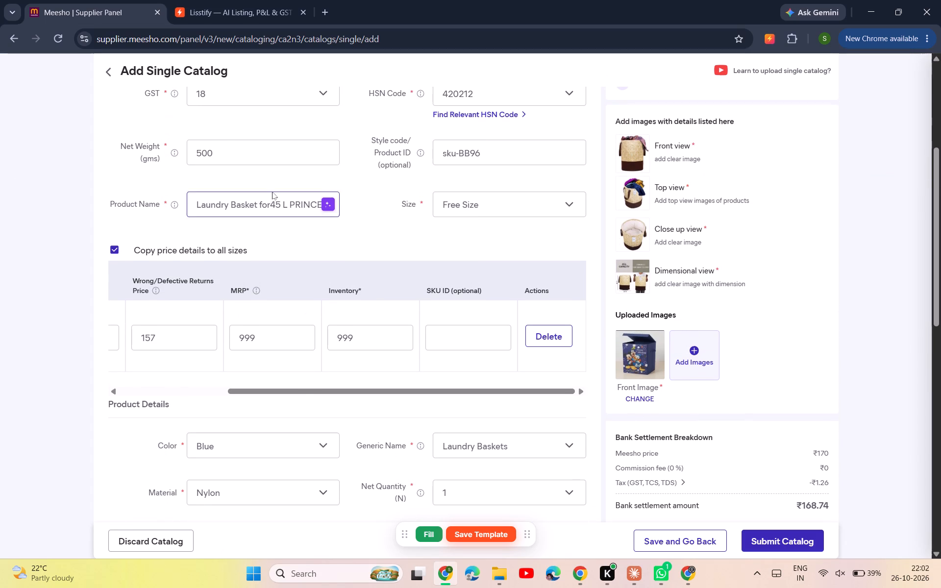
scroll(259, 202, left, 1)
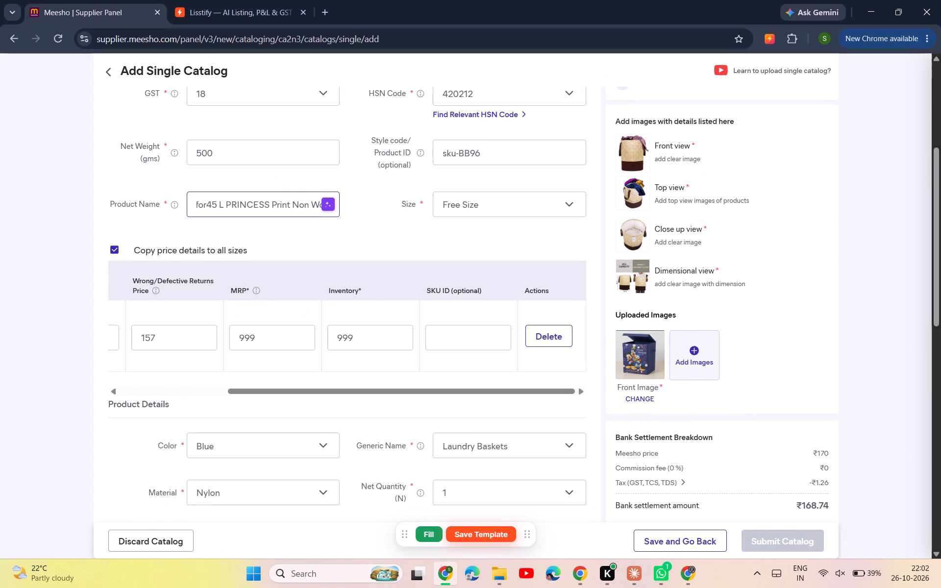
drag(270, 204, 248, 209)
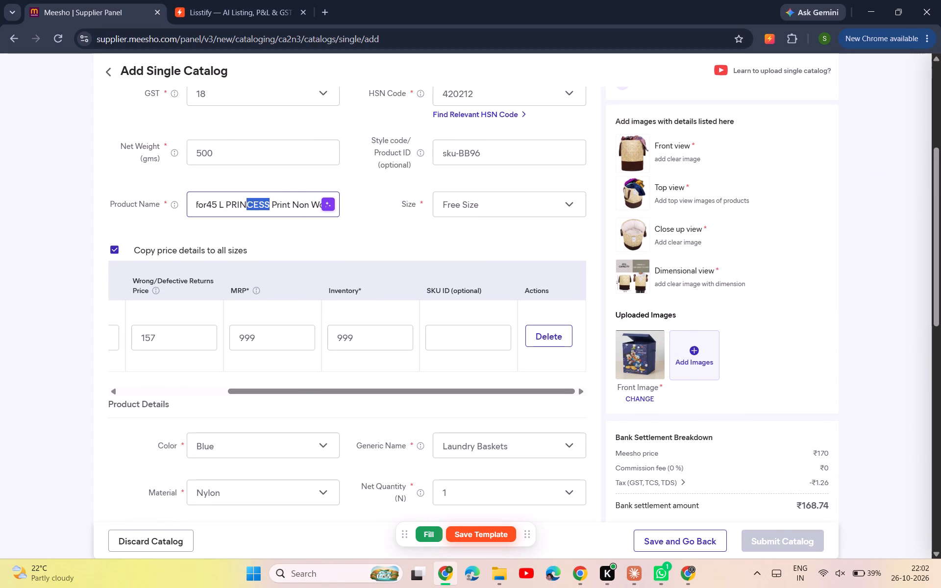
drag(248, 209, 226, 207)
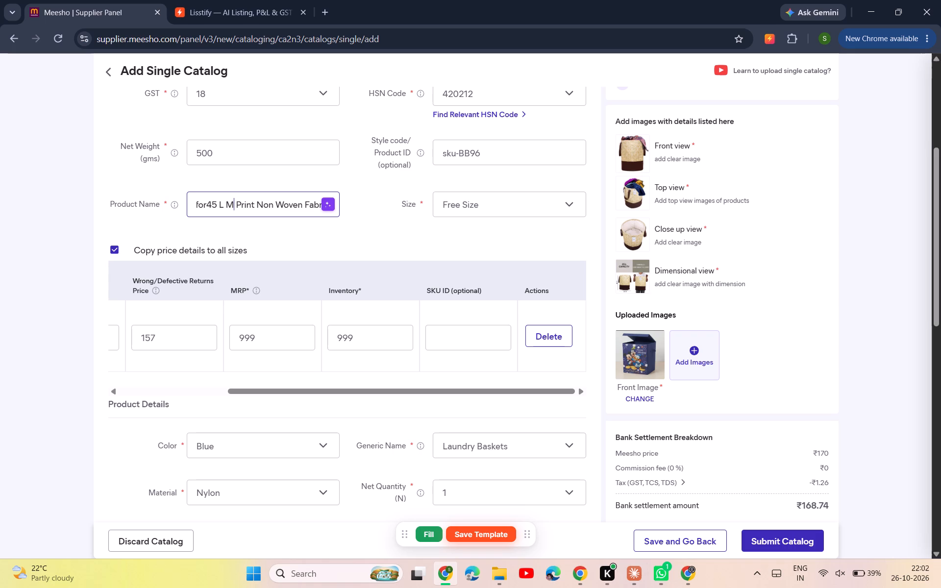
key(u)
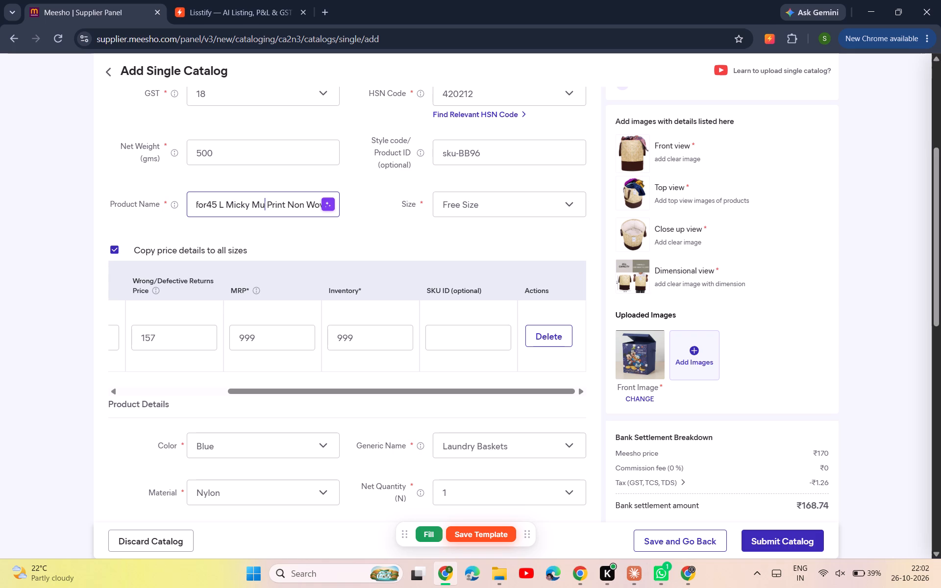
key(BackSpace)
text(ouse)
scroll(310, 253, down, 1)
scroll(425, 308, down, 2)
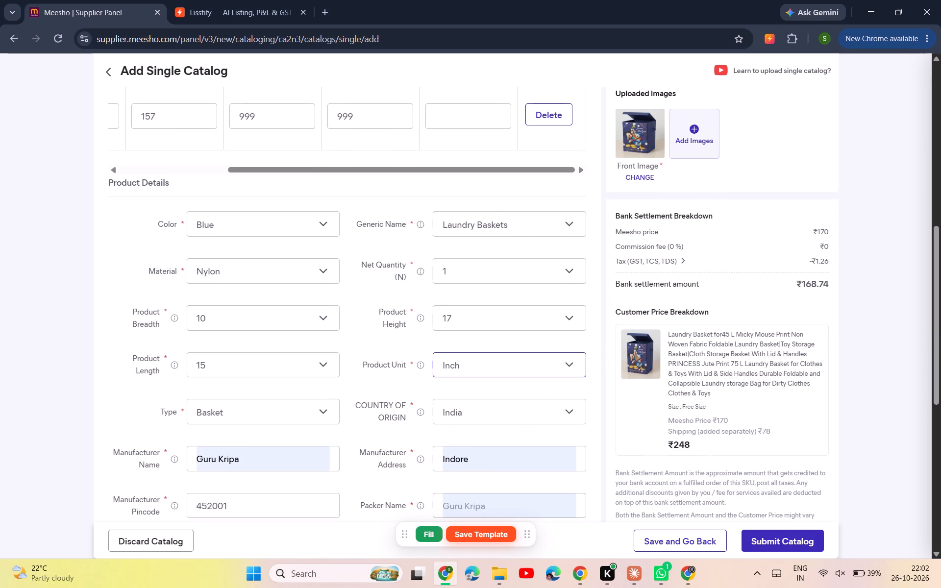
scroll(627, 372, up, 1)
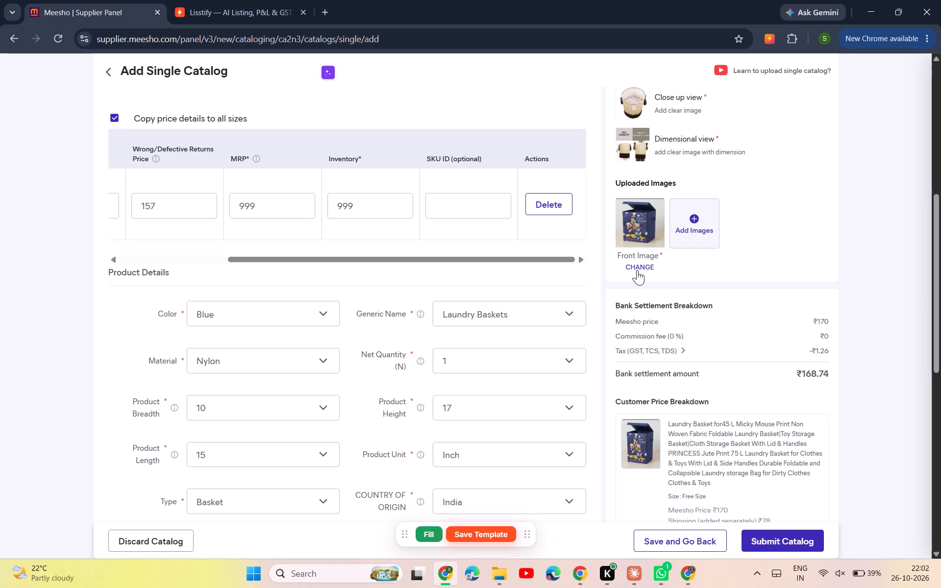
click(637, 270)
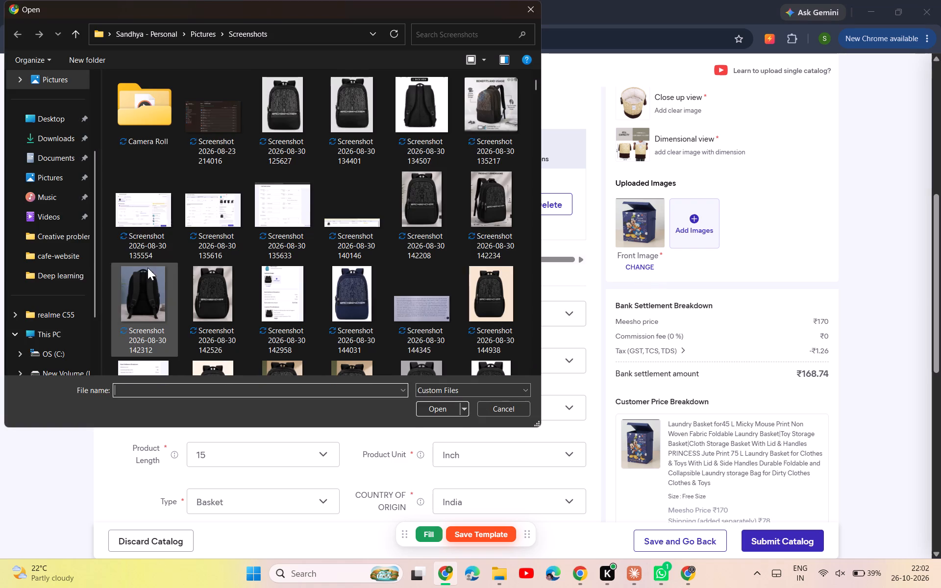
click(419, 101)
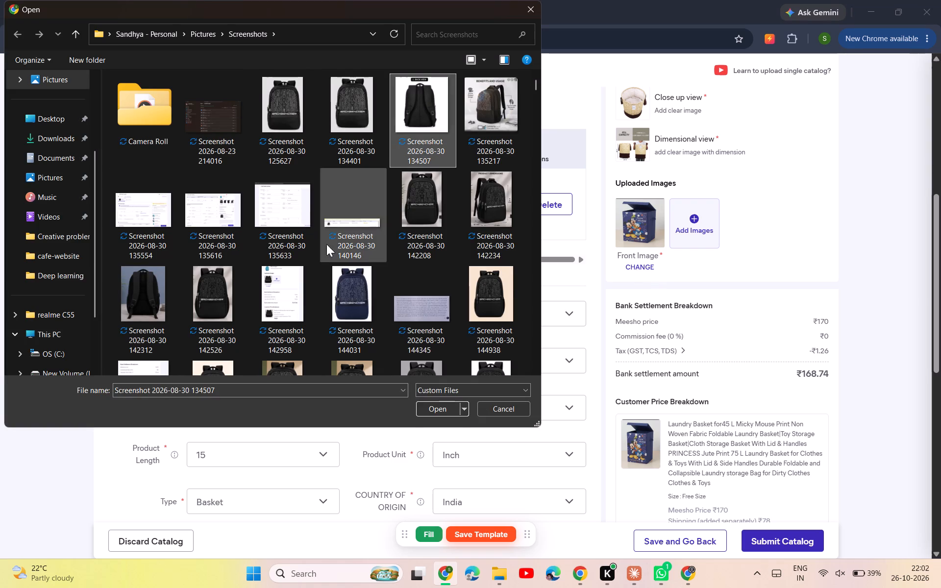
scroll(308, 306, down, 1)
drag(221, 234, 409, 386)
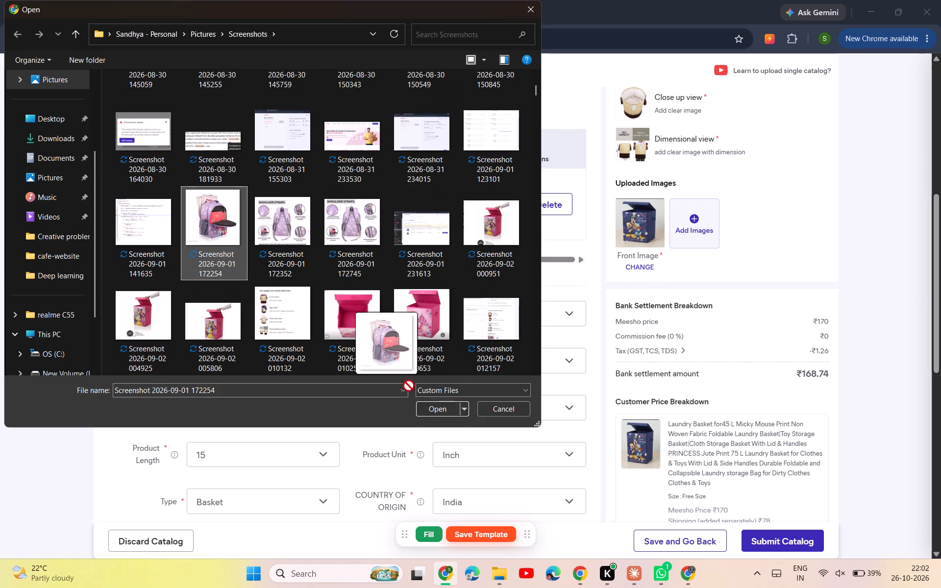
drag(409, 386, 430, 409)
click(430, 409)
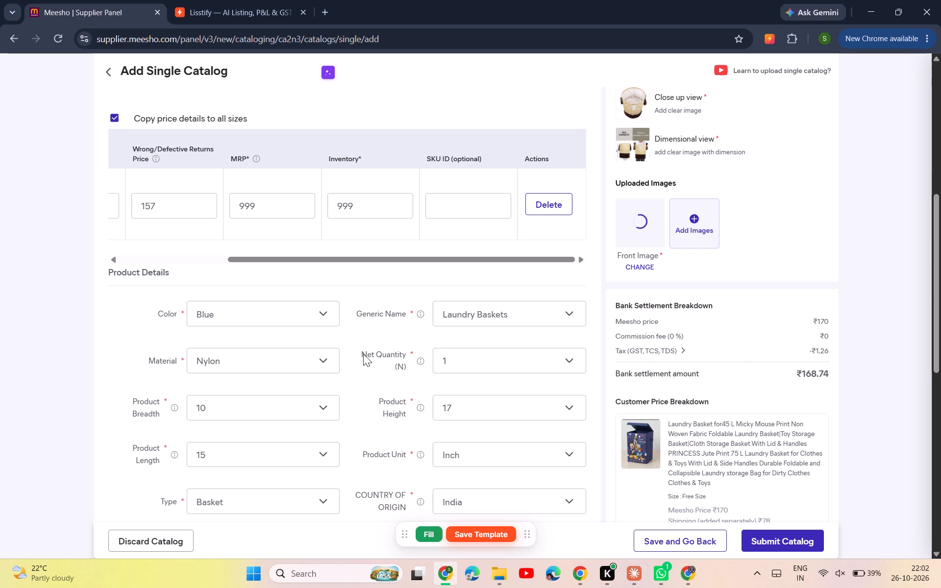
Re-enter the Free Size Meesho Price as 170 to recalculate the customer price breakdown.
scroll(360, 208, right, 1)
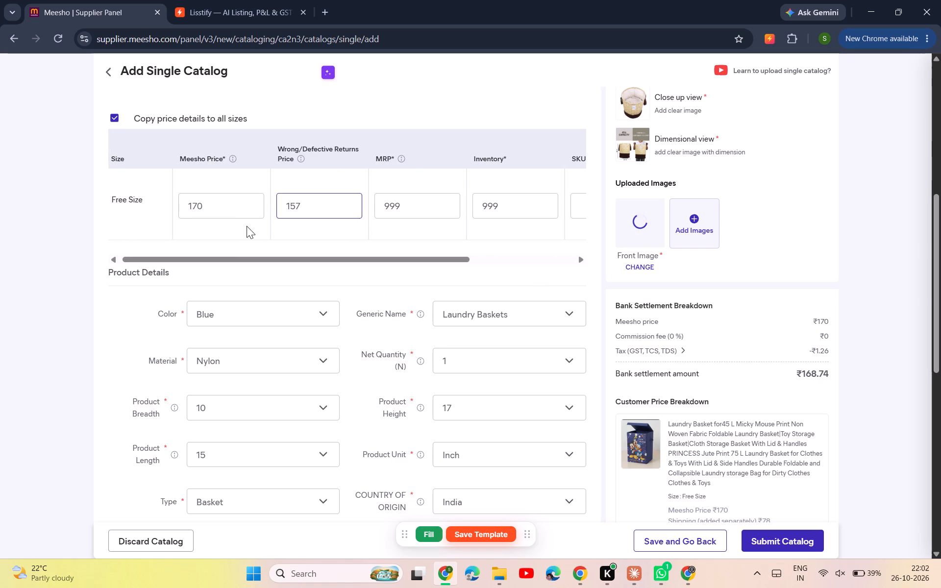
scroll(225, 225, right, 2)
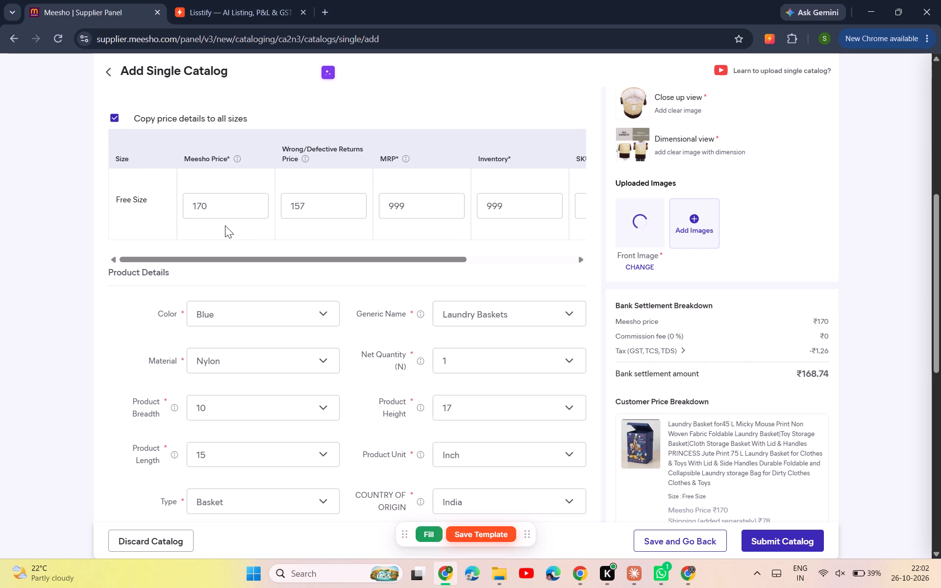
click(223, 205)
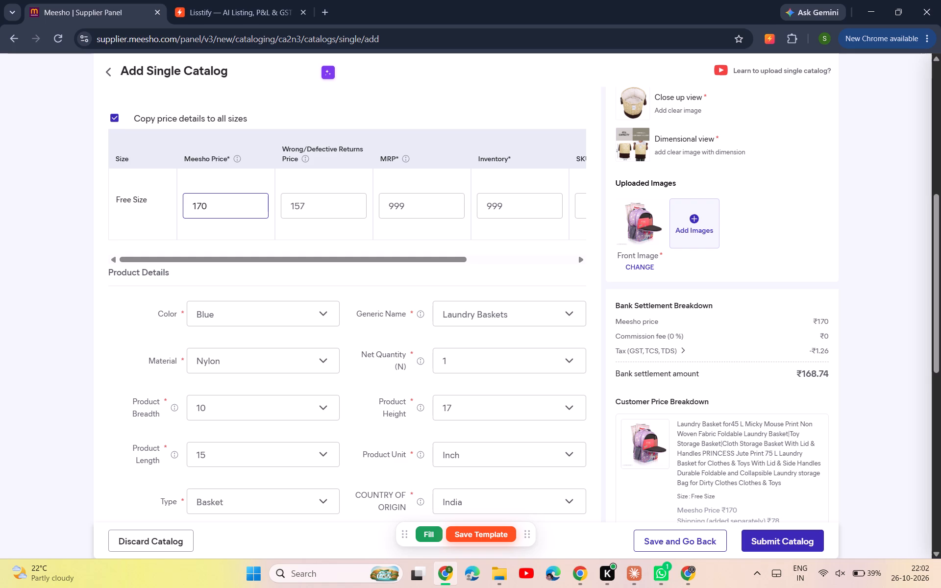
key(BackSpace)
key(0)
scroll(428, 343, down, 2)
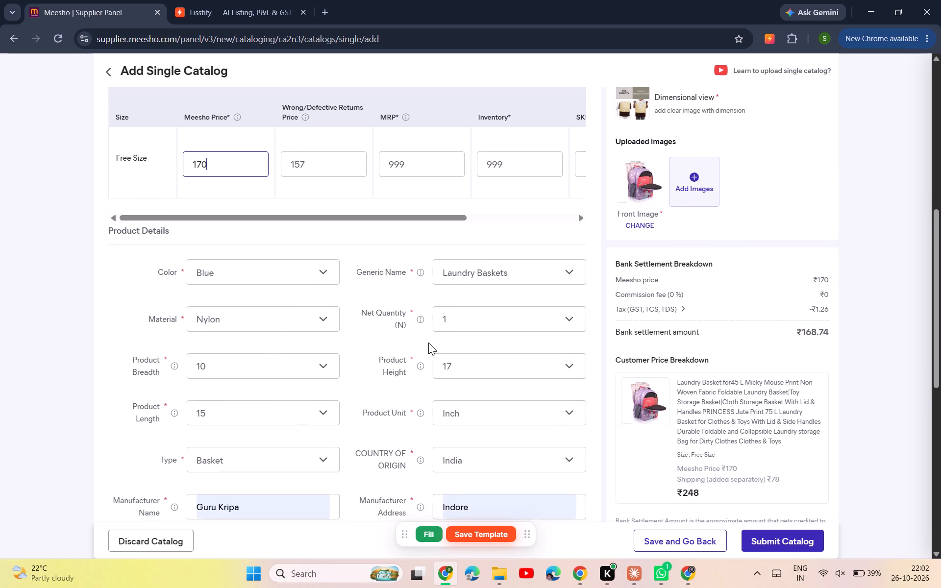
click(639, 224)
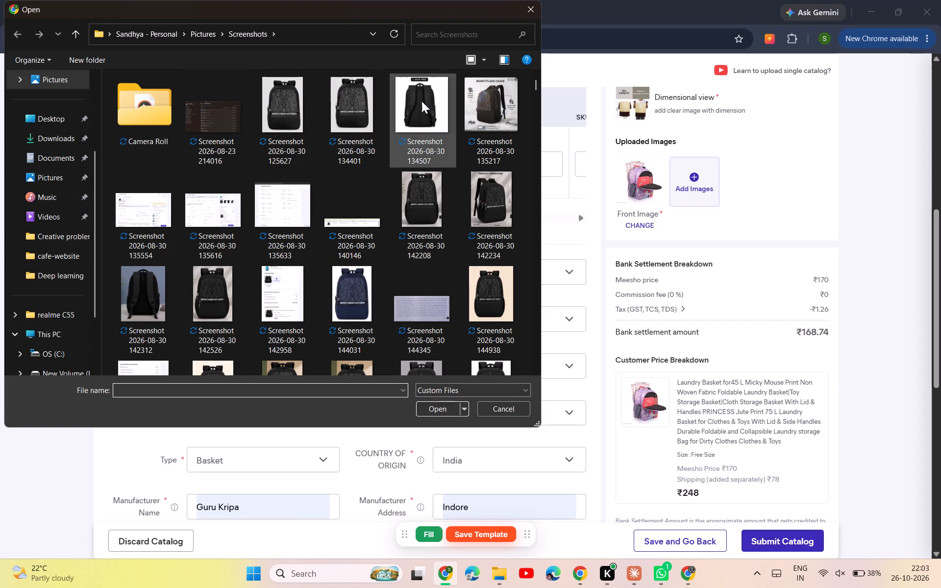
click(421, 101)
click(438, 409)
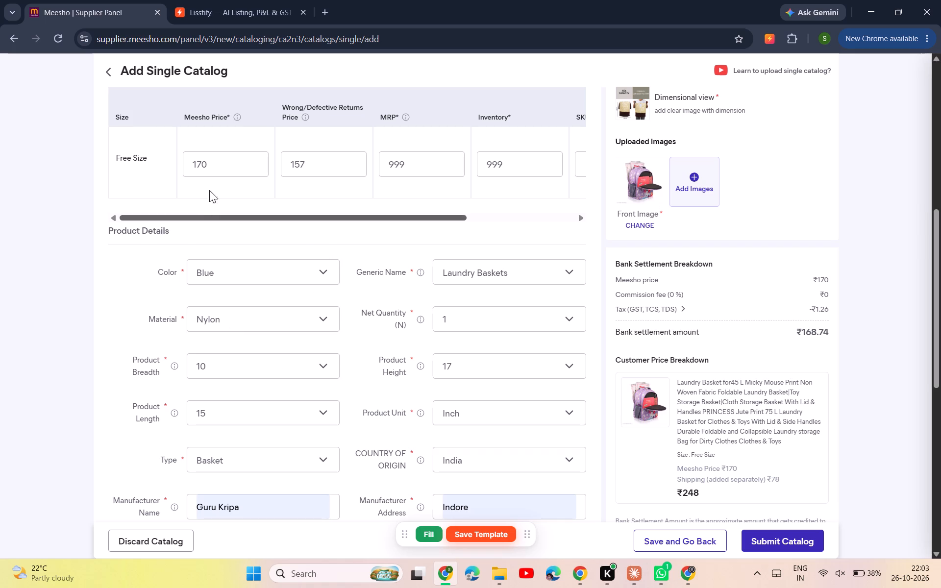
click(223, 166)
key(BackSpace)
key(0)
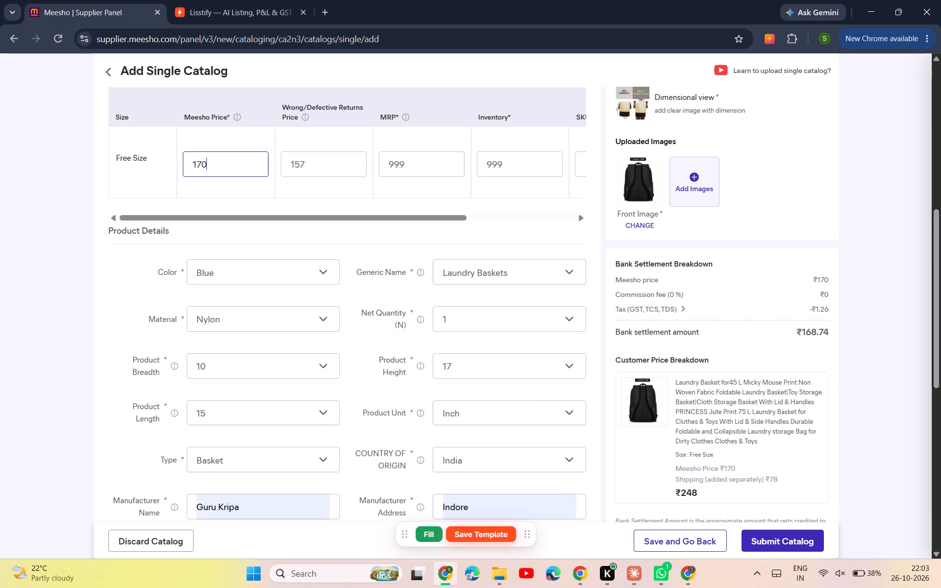
click(641, 219)
click(634, 227)
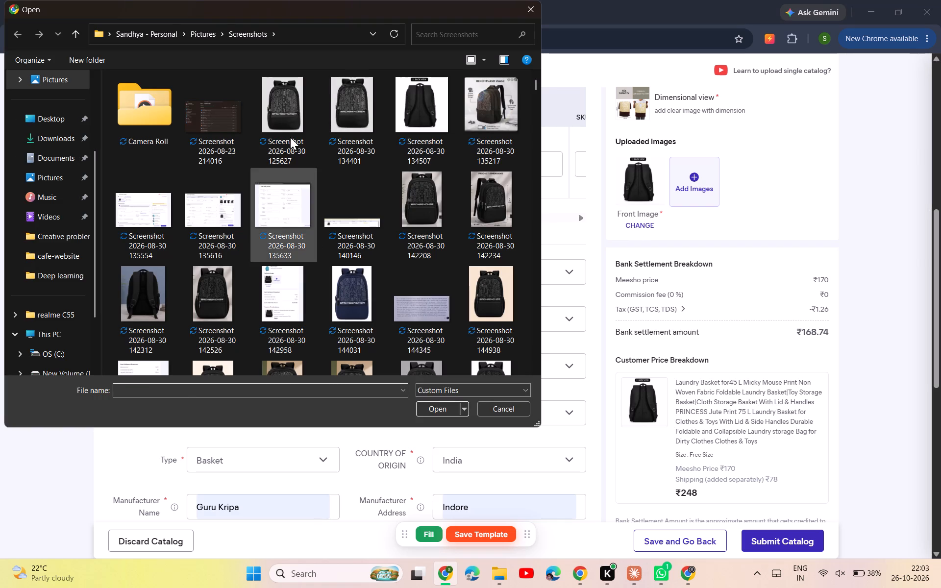
click(279, 91)
click(446, 411)
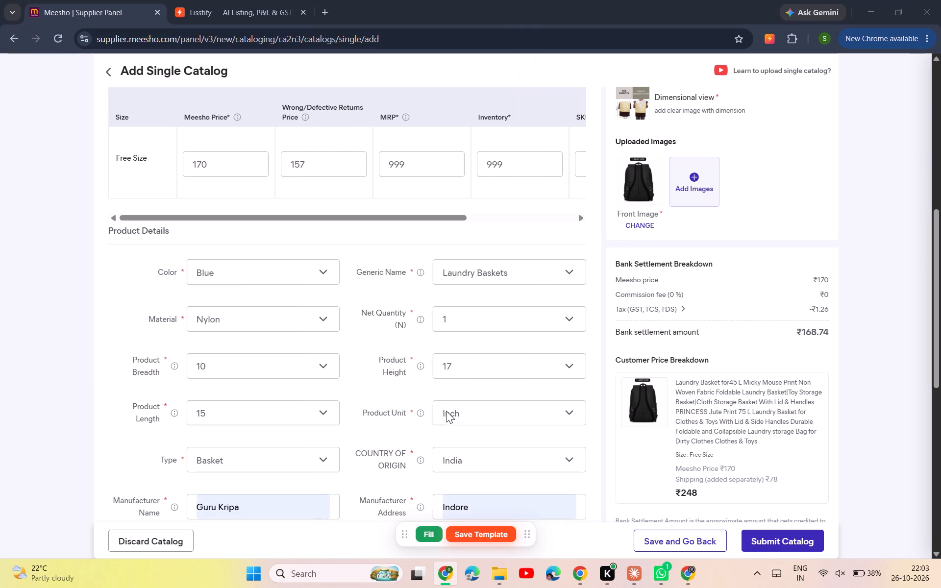
click(214, 167)
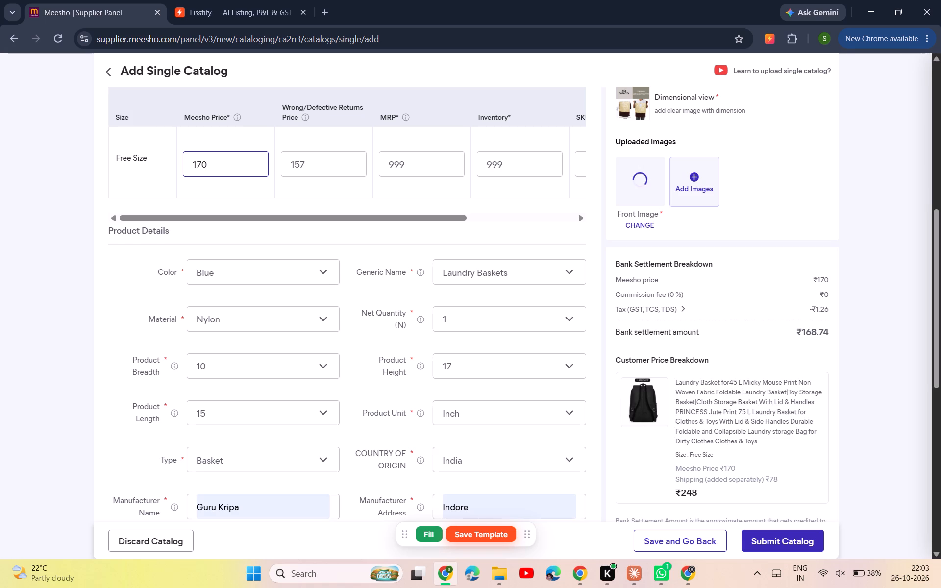
key(BackSpace)
key(0)
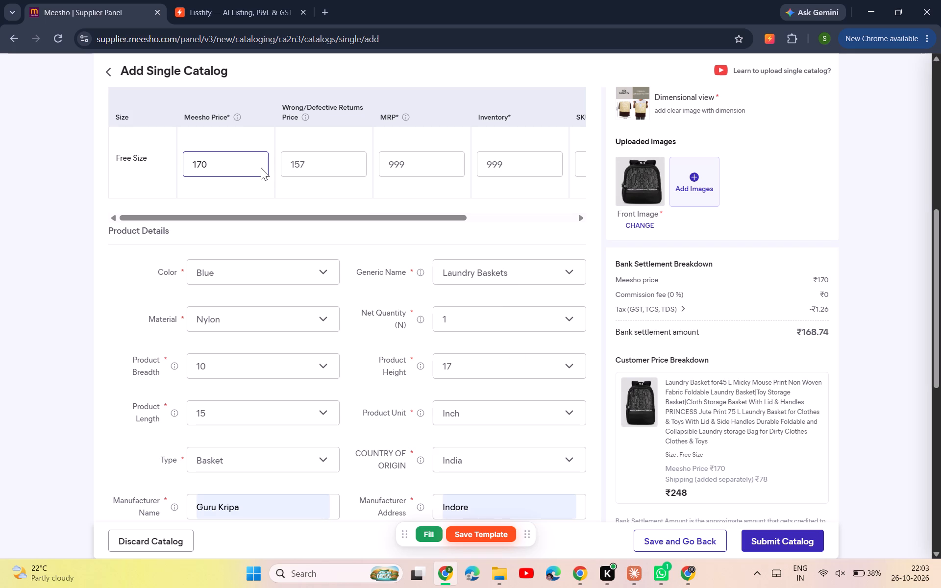
key(BackSpace)
key(0)
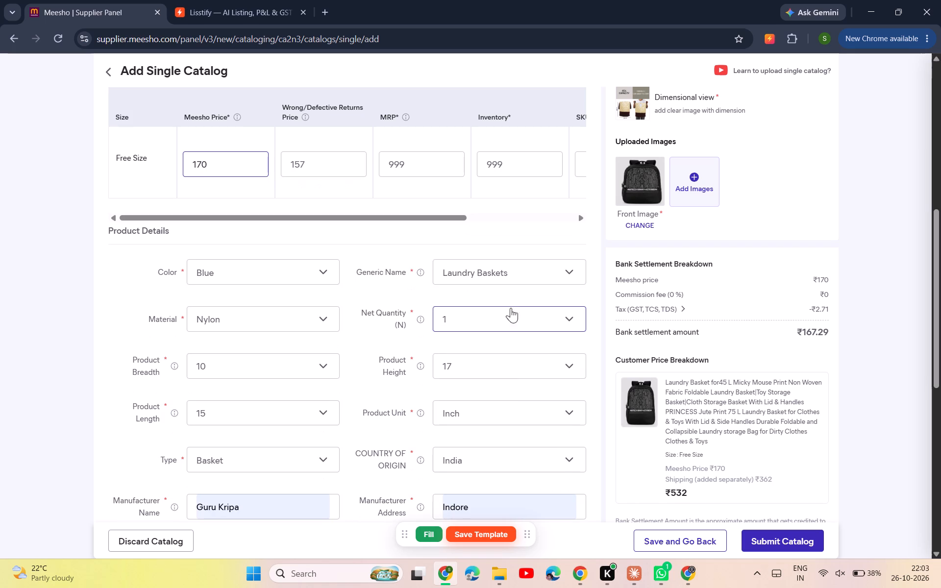
Start changing the Front Image again and browse the Screenshots folder for another picture.
click(642, 225)
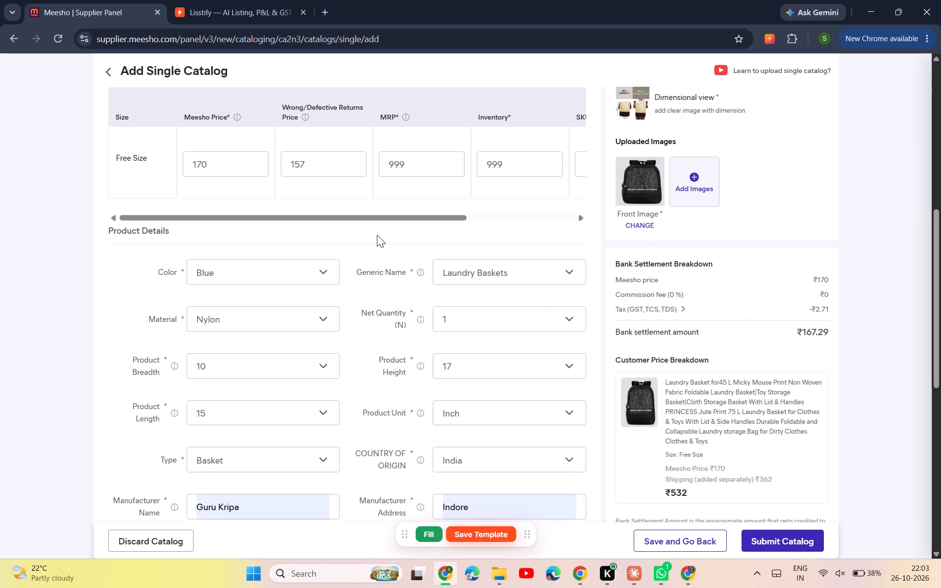
scroll(311, 232, down, 1)
scroll(242, 269, down, 1)
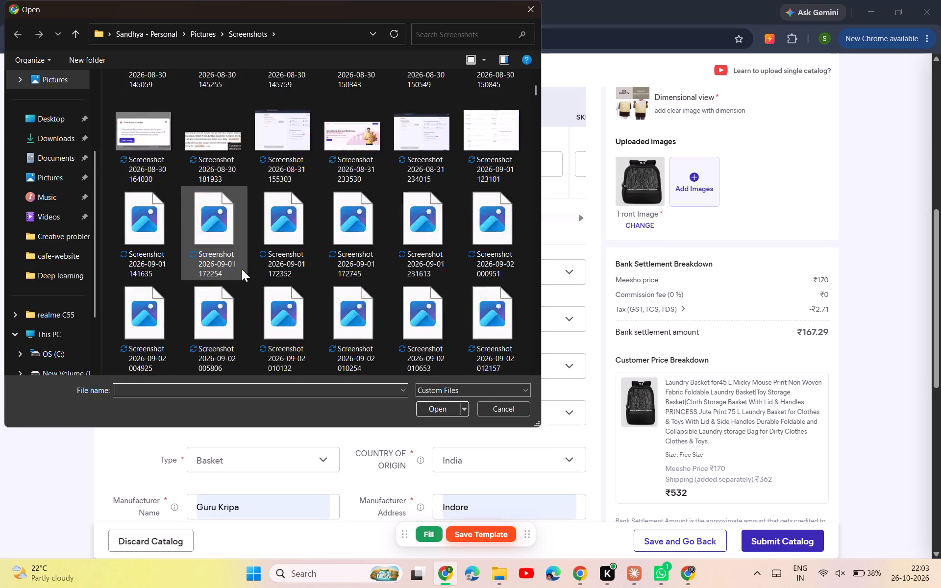
scroll(242, 269, down, 1)
scroll(227, 212, up, 1)
scroll(222, 195, down, 1)
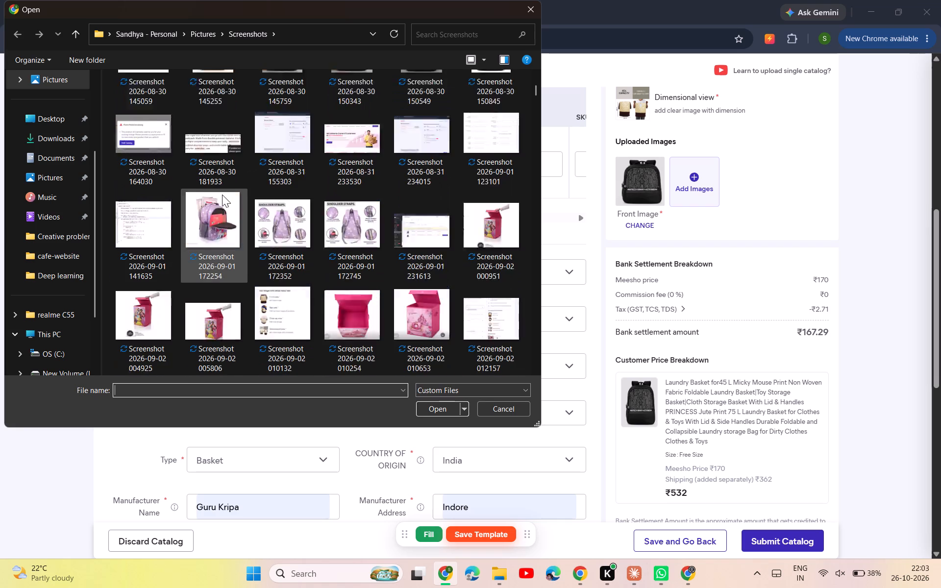
scroll(222, 195, down, 1)
scroll(222, 175, up, 2)
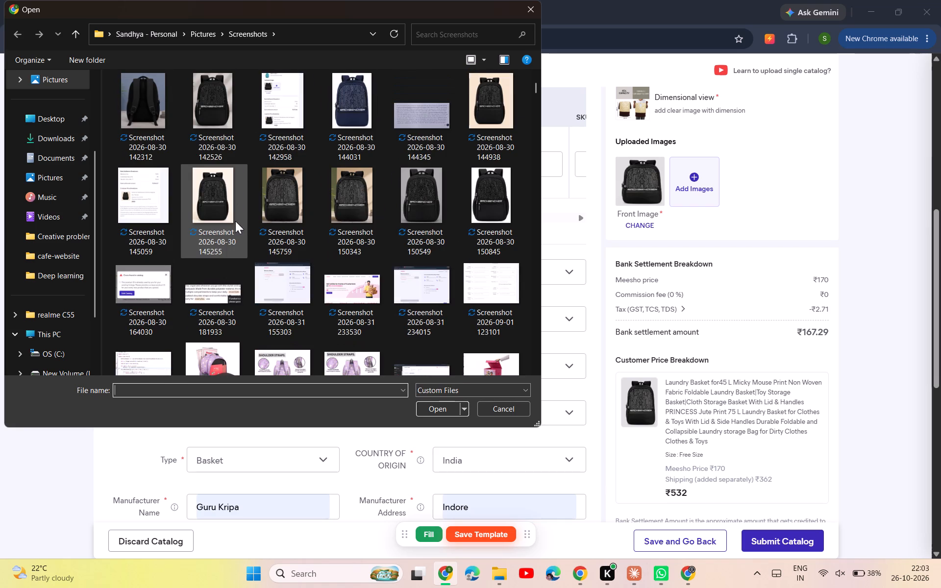
Replace the Front Image with the purple school backpack picture from the Screenshots folder.
click(231, 346)
click(445, 411)
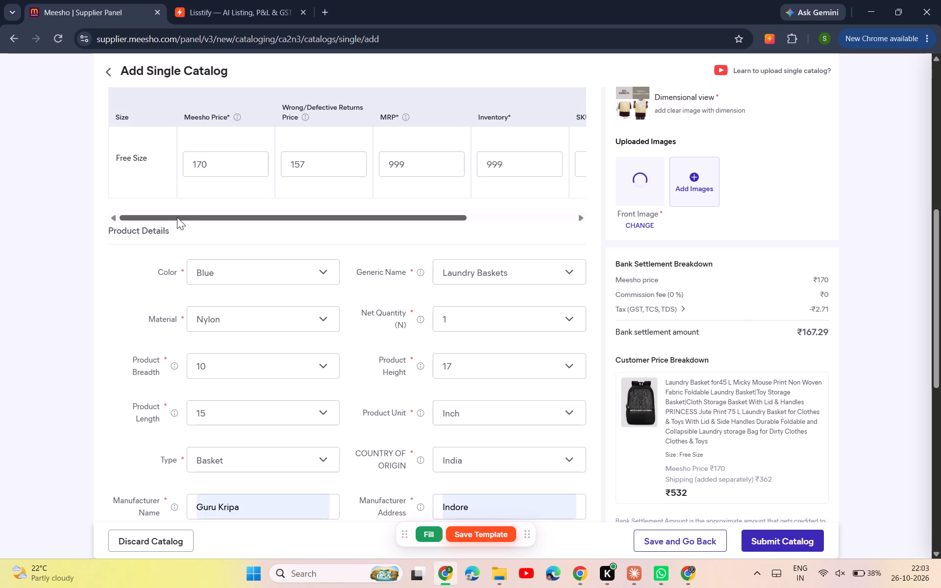
Re-enter the Free Size Meesho Price as 170 to recalculate the customer price breakdown.
click(226, 173)
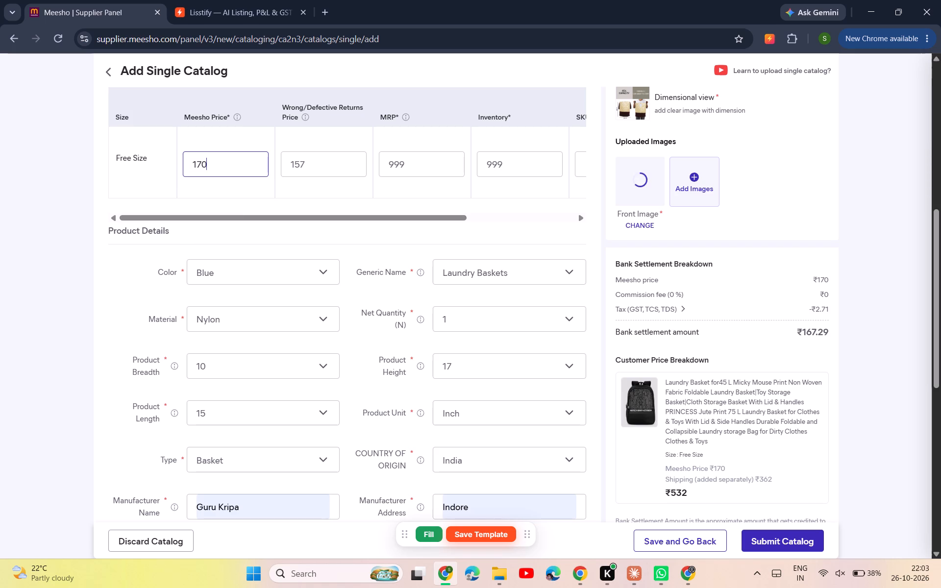
key(BackSpace)
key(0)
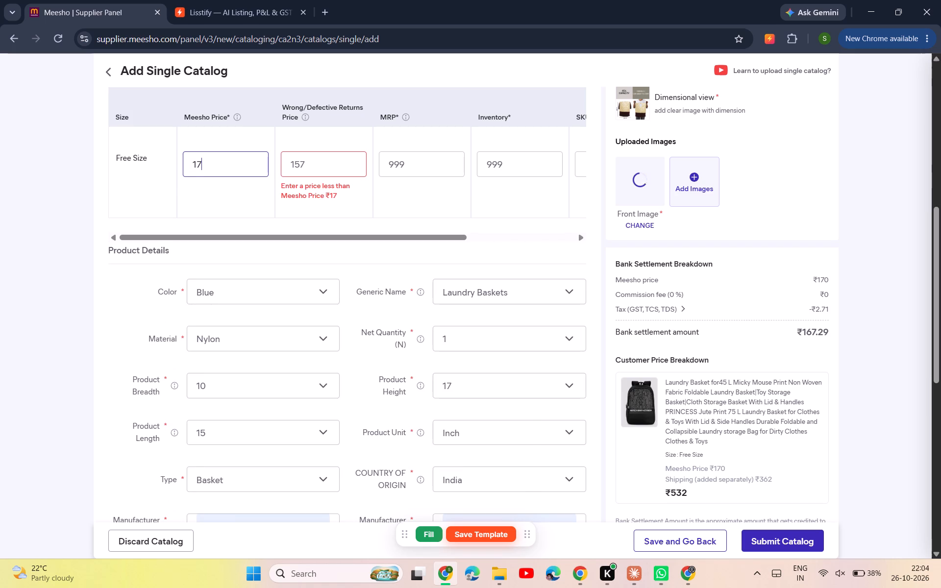
Start adding another product image and browse Downloads, Documents, Desktop and the Screenshots folder for a suitable basket picture.
click(692, 193)
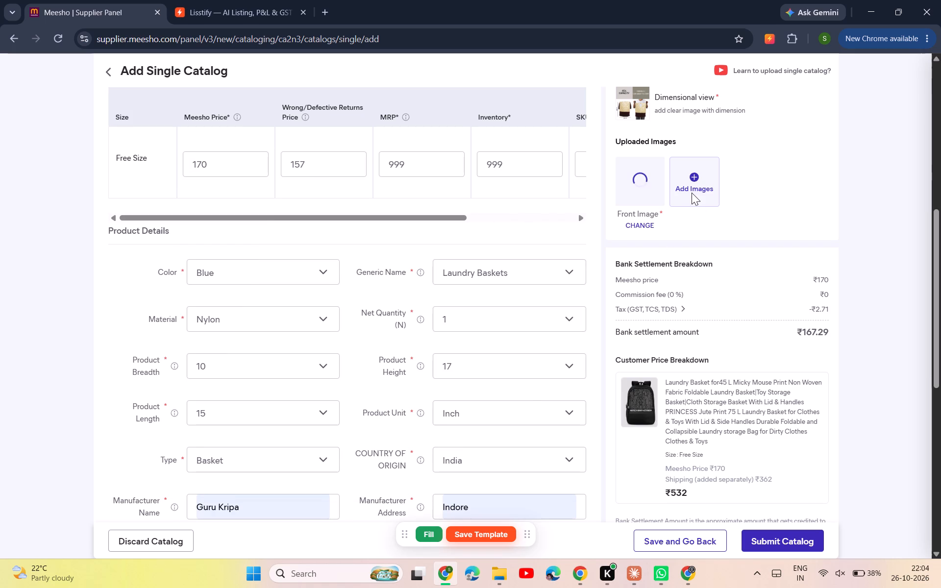
scroll(250, 238, down, 5)
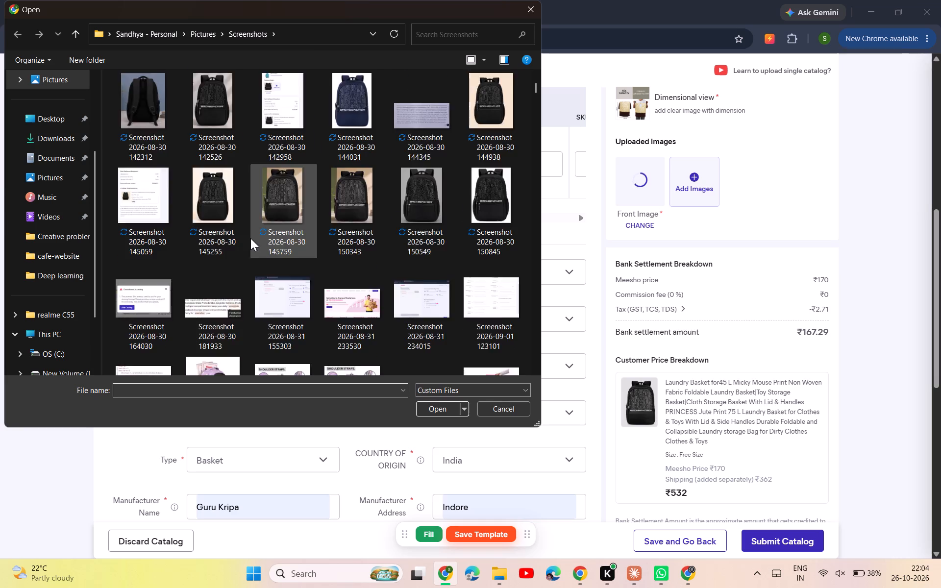
click(71, 138)
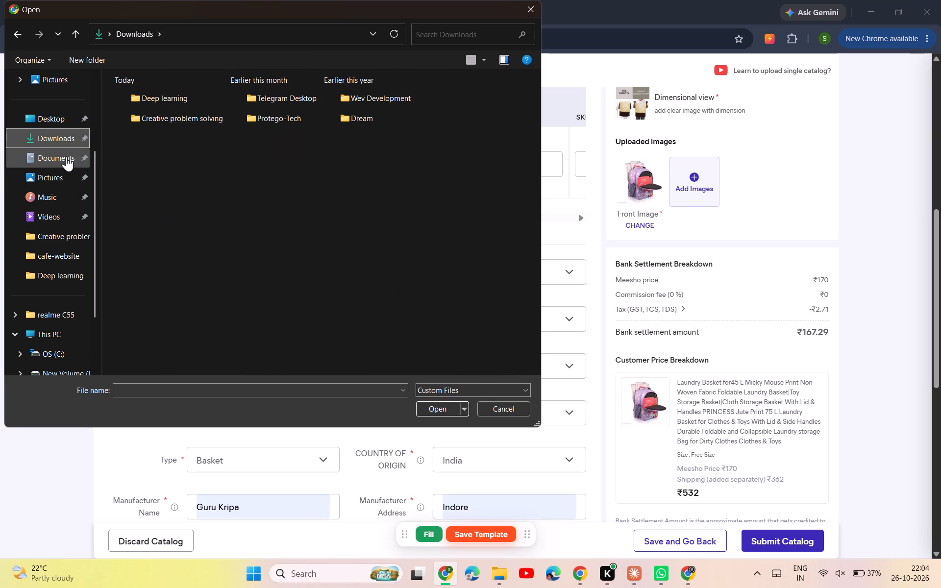
click(66, 156)
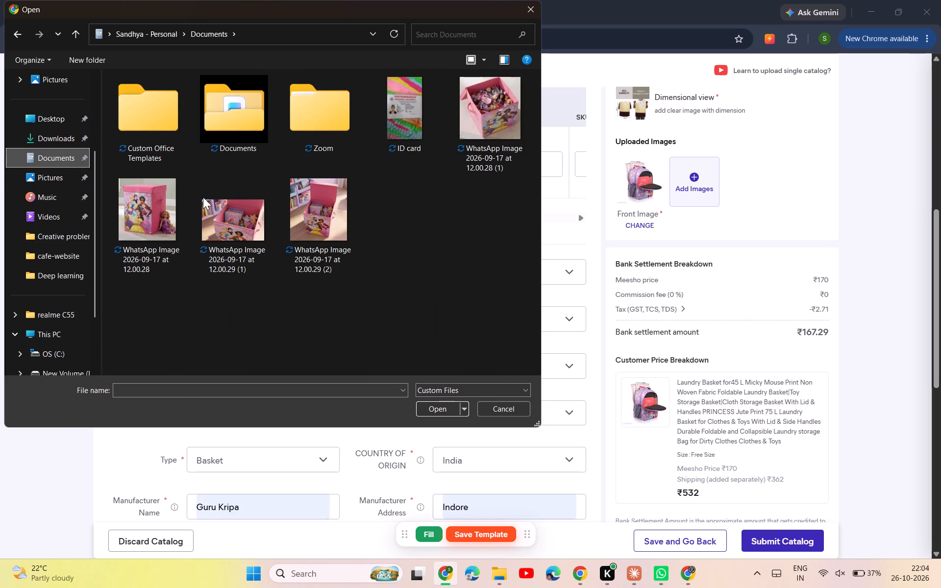
click(132, 208)
click(158, 197)
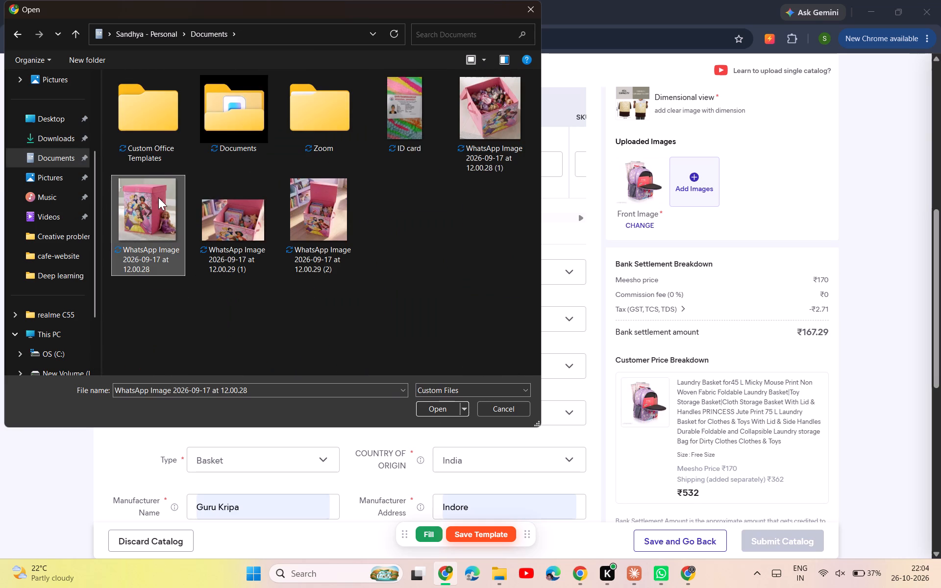
click(70, 150)
click(71, 136)
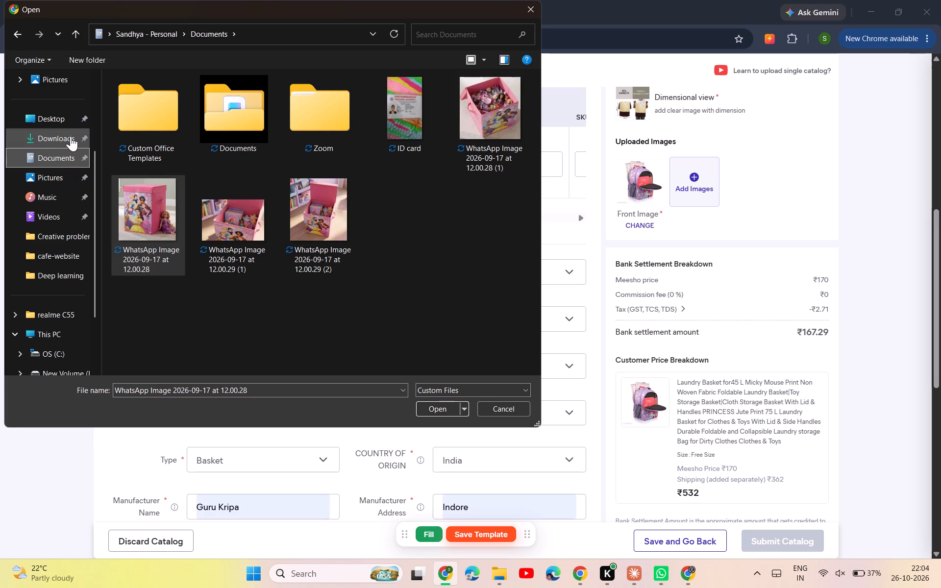
click(68, 118)
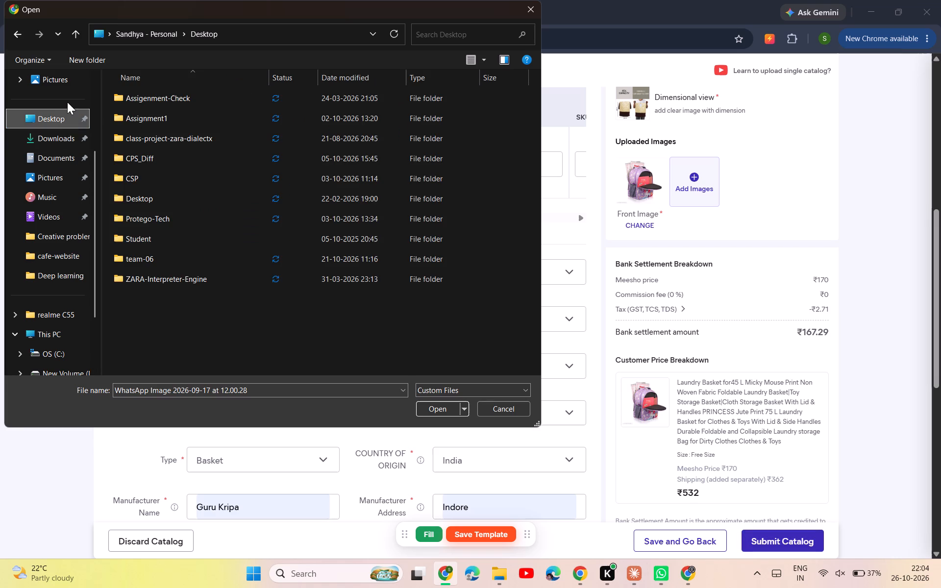
scroll(67, 102, up, 1)
double_click(64, 139)
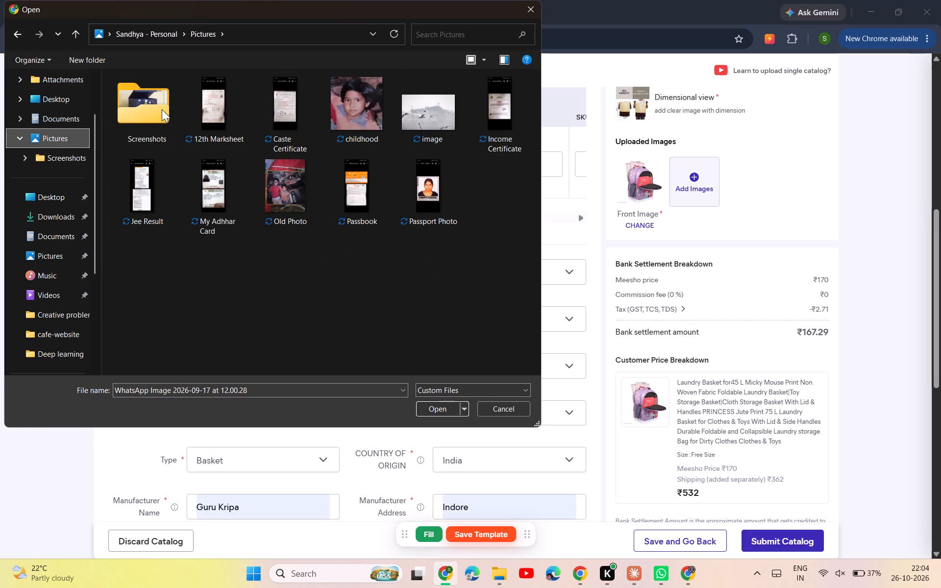
double_click(162, 109)
scroll(384, 222, down, 5)
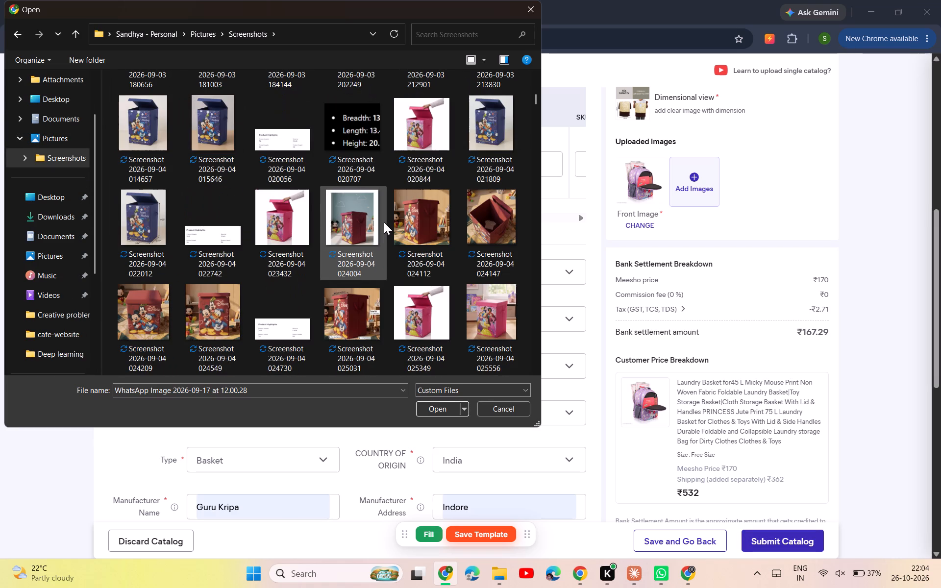
scroll(384, 222, down, 1)
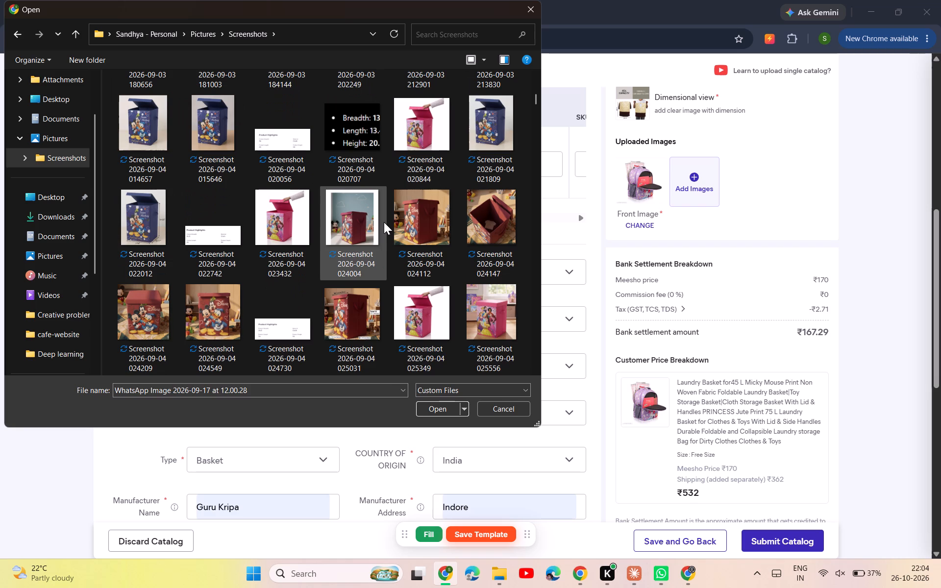
scroll(384, 222, down, 1)
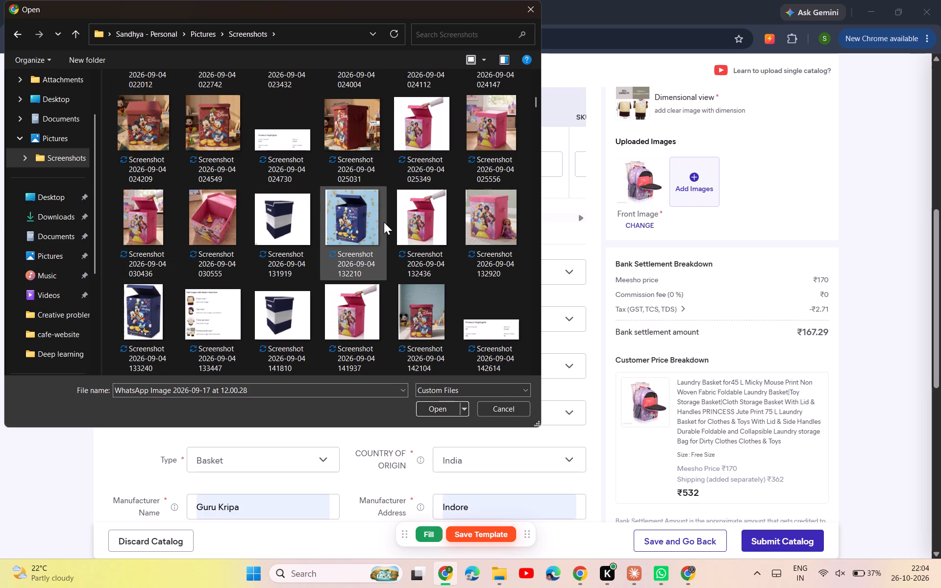
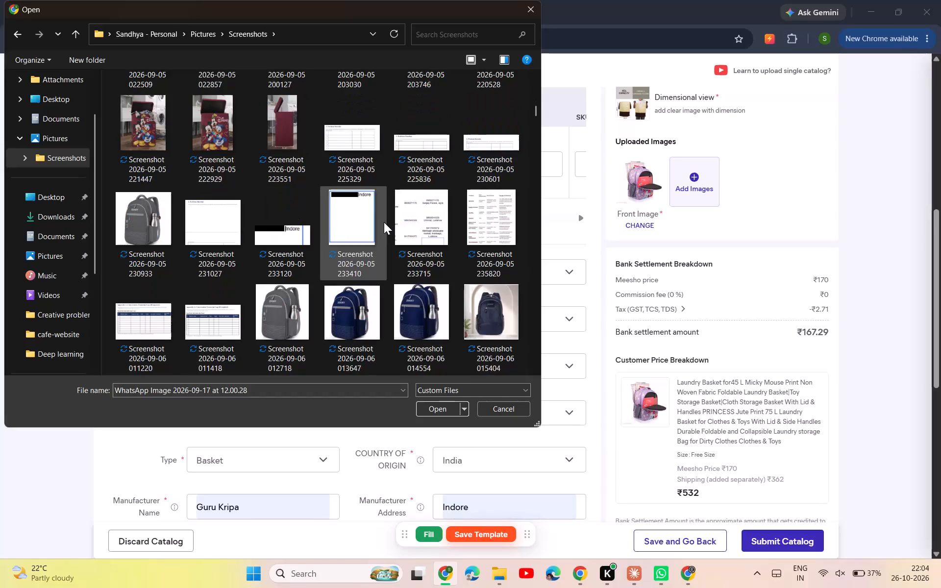
Look through the Screenshots folder pictures for another Front Image and close the file chooser without selecting one.
scroll(384, 222, up, 1)
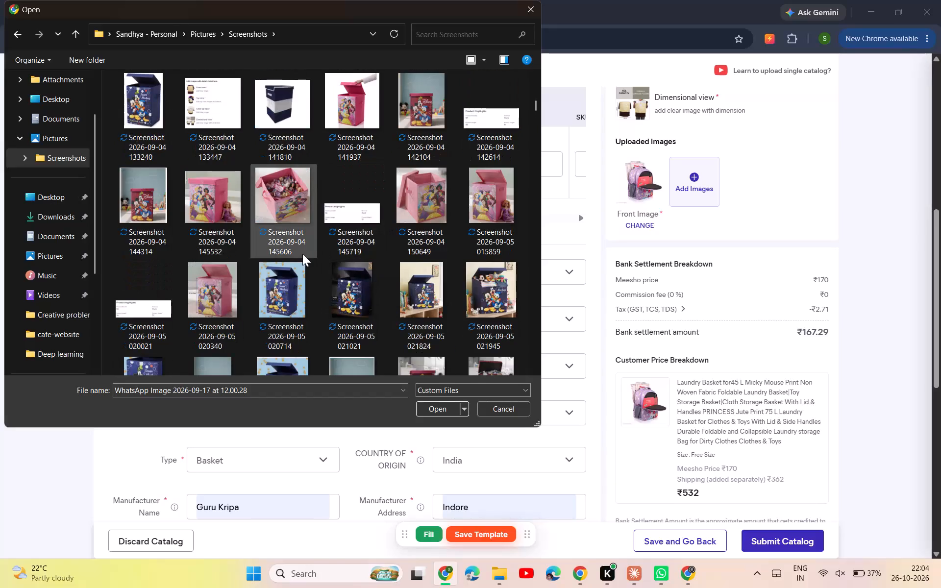
scroll(302, 254, down, 1)
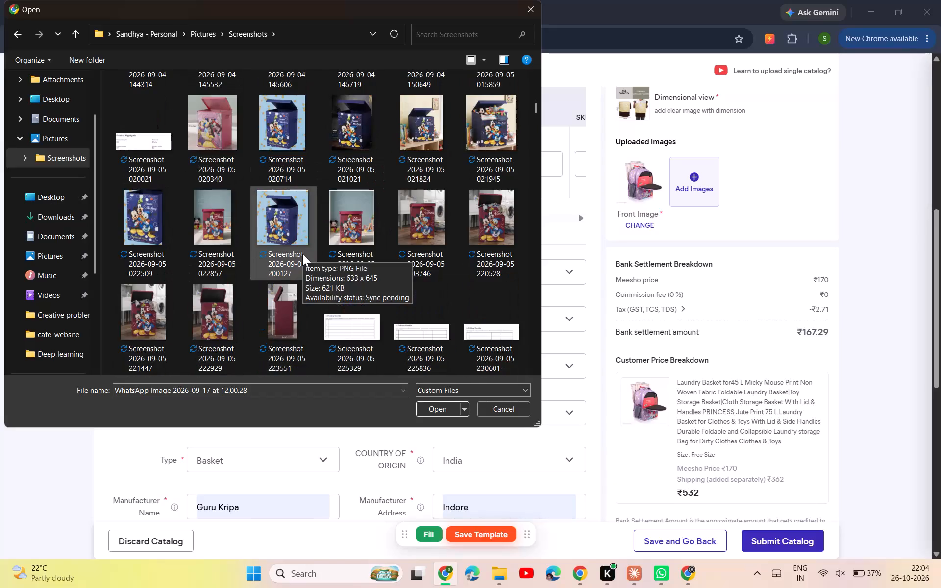
scroll(302, 254, down, 1)
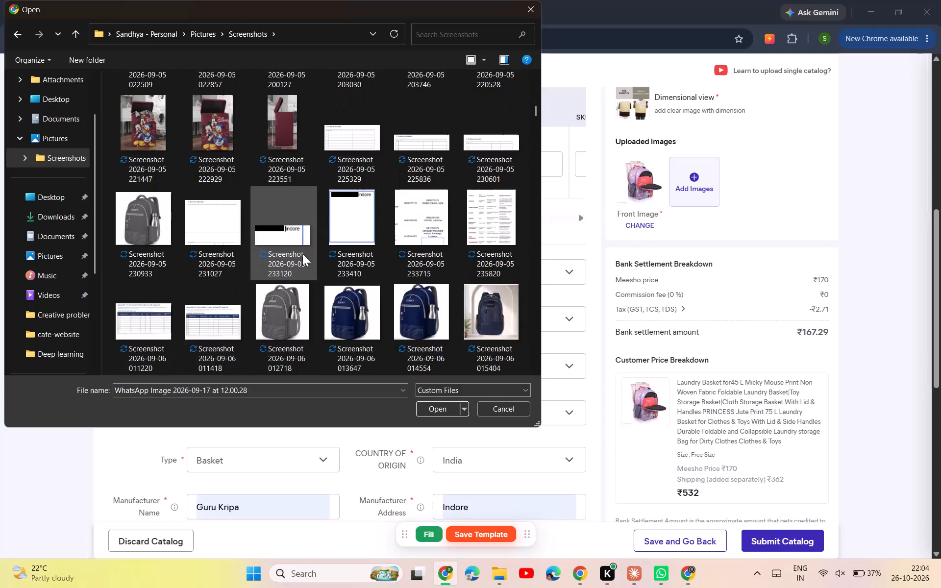
scroll(302, 254, down, 7)
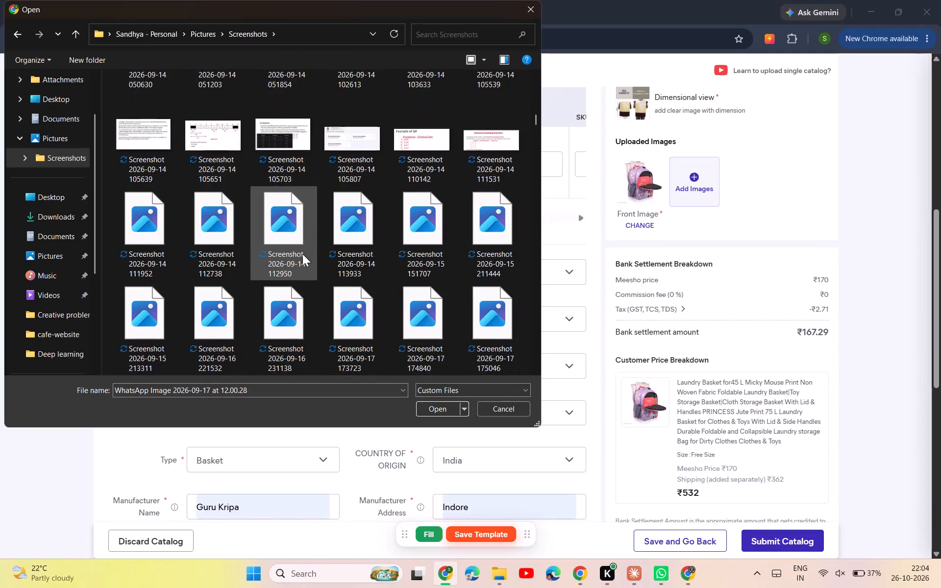
scroll(302, 254, down, 6)
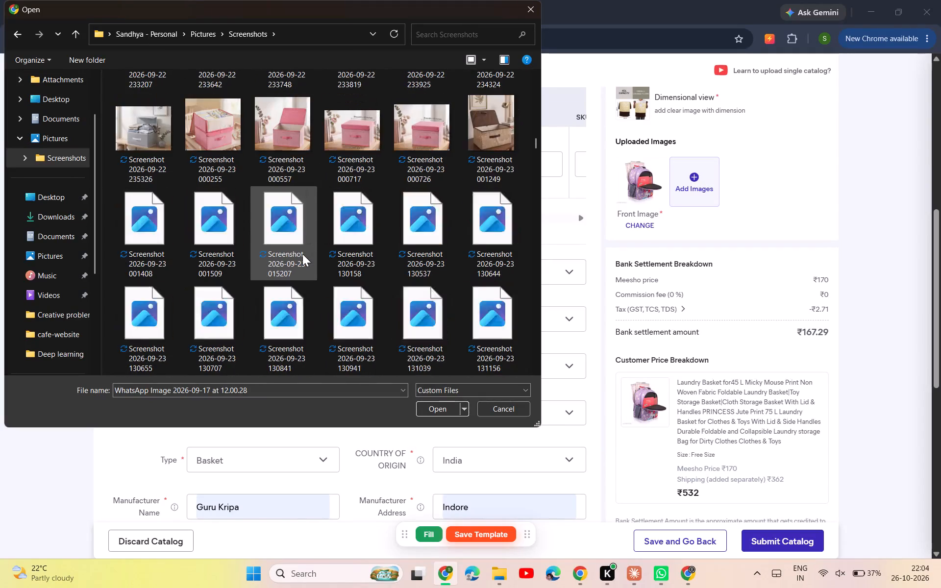
scroll(302, 254, down, 1)
scroll(302, 254, up, 2)
scroll(302, 254, down, 1)
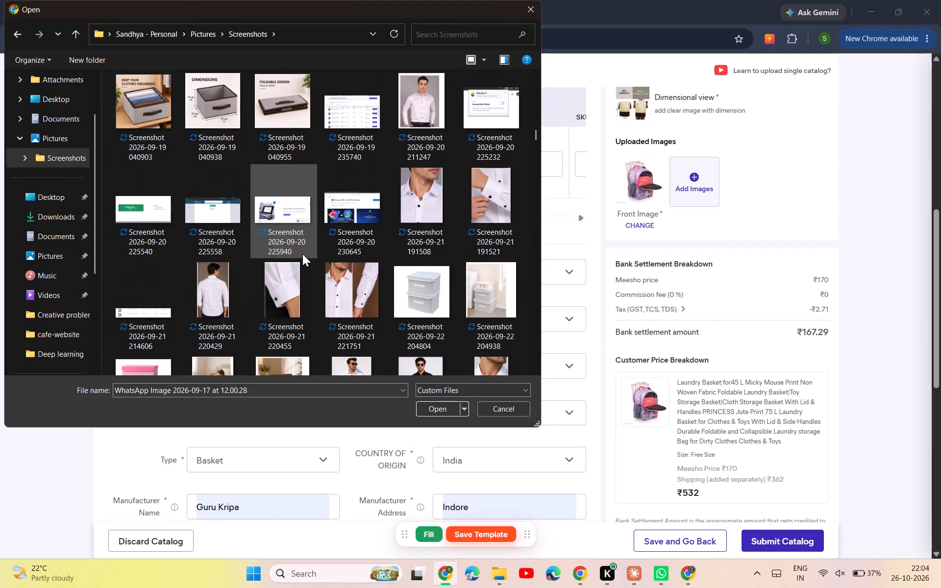
scroll(302, 254, down, 1)
scroll(302, 254, up, 1)
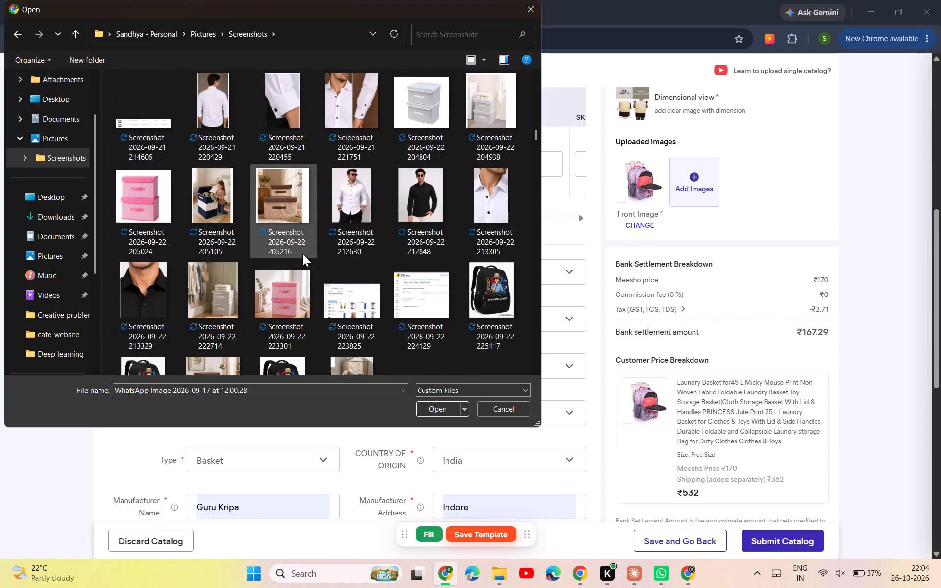
scroll(302, 254, up, 3)
key(alt+Tab)
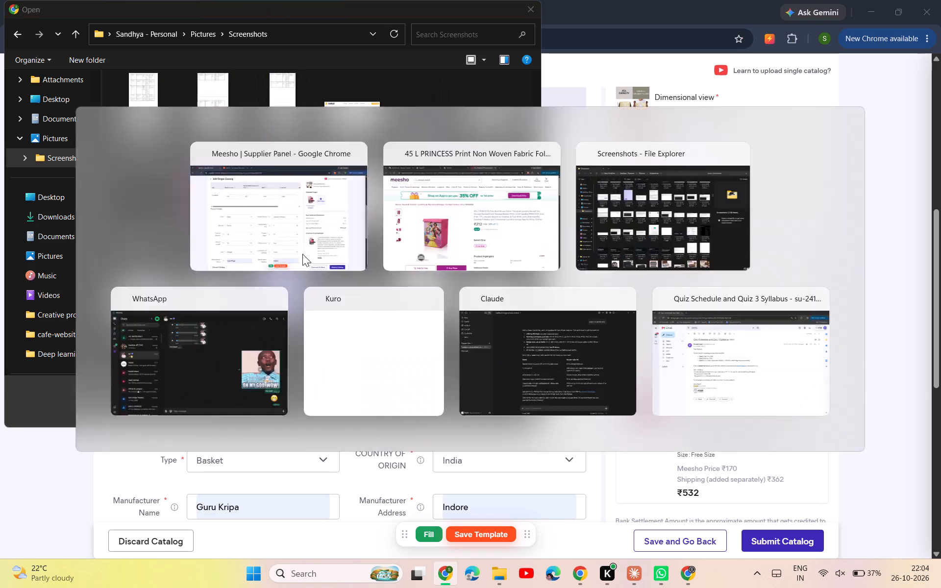
scroll(654, 229, down, 1)
key(alt+Tab)
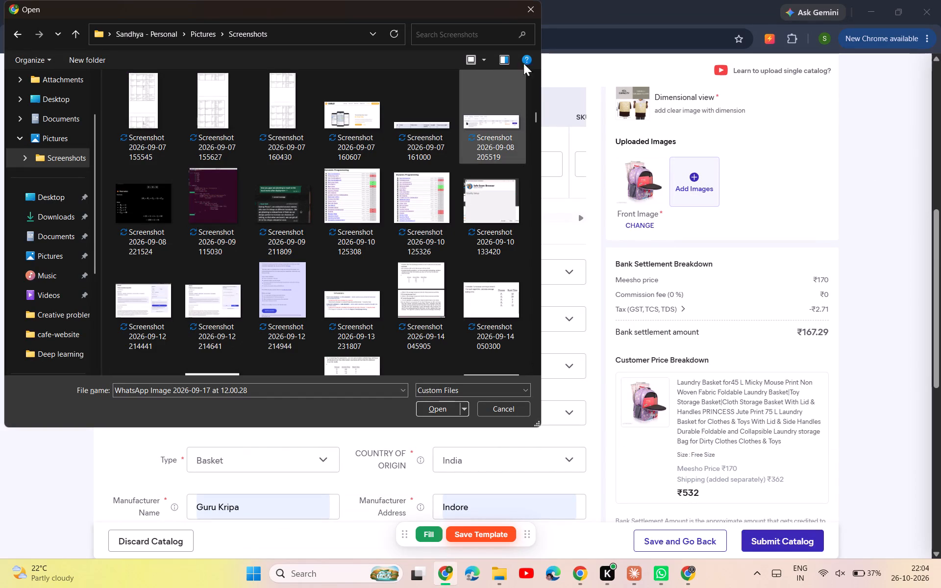
click(524, 10)
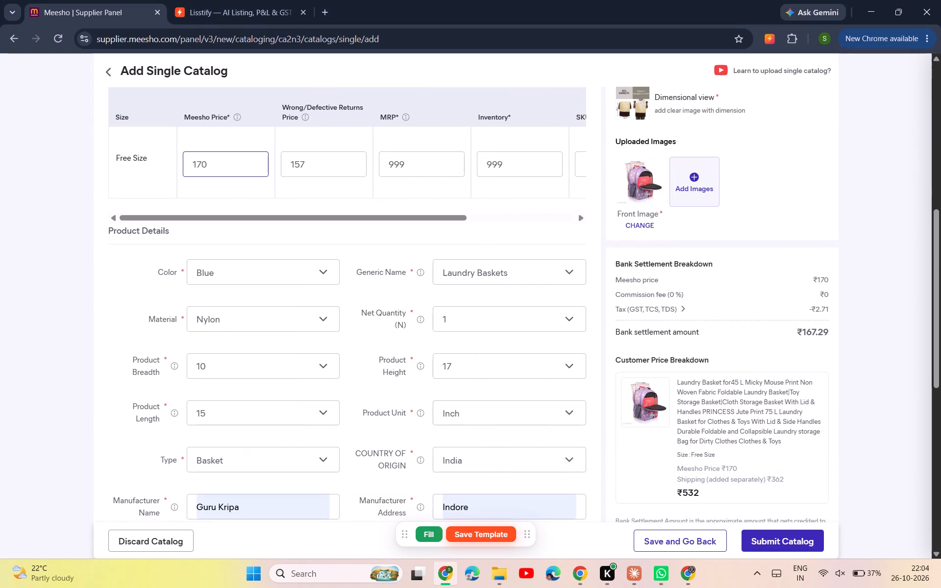
Re-enter the Free Size Meesho Price as 170 to recalculate the shipping charge.
click(228, 170)
key(BackSpace)
key(0)
click(646, 224)
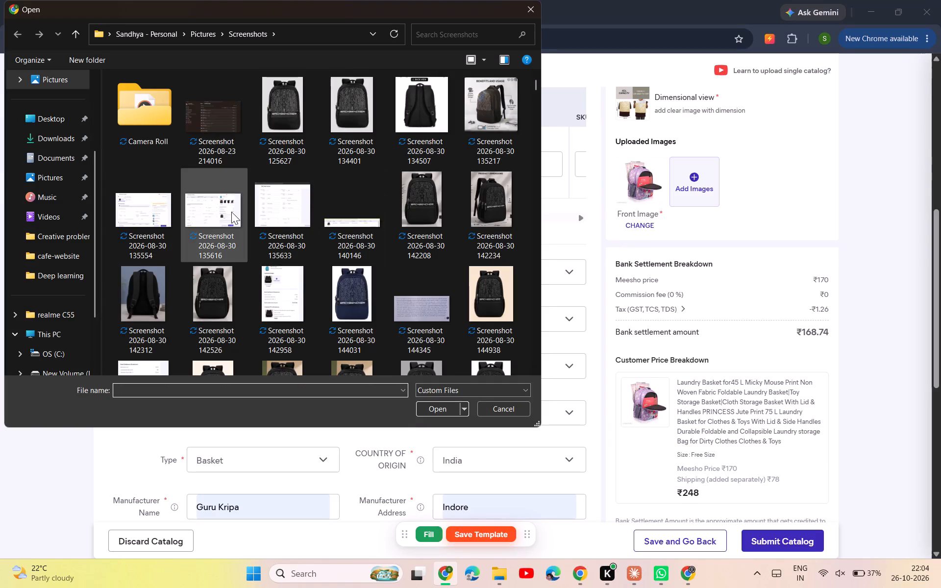
scroll(318, 241, down, 2)
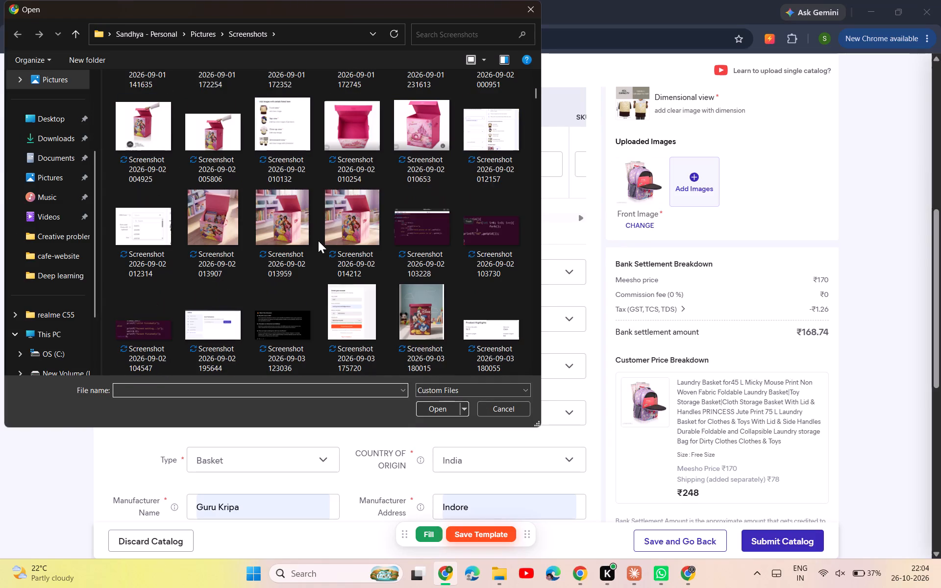
scroll(318, 241, down, 5)
scroll(318, 241, up, 1)
scroll(318, 241, down, 1)
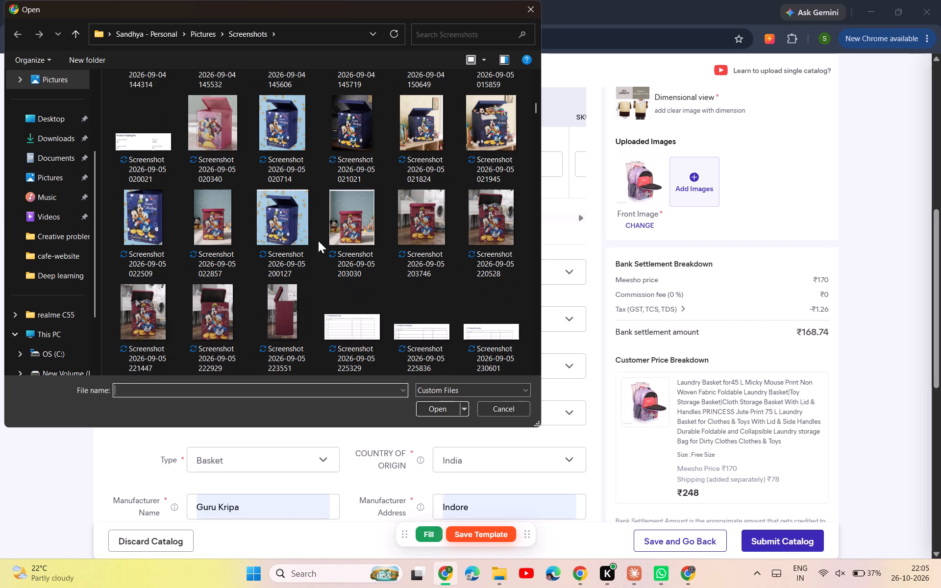
click(423, 136)
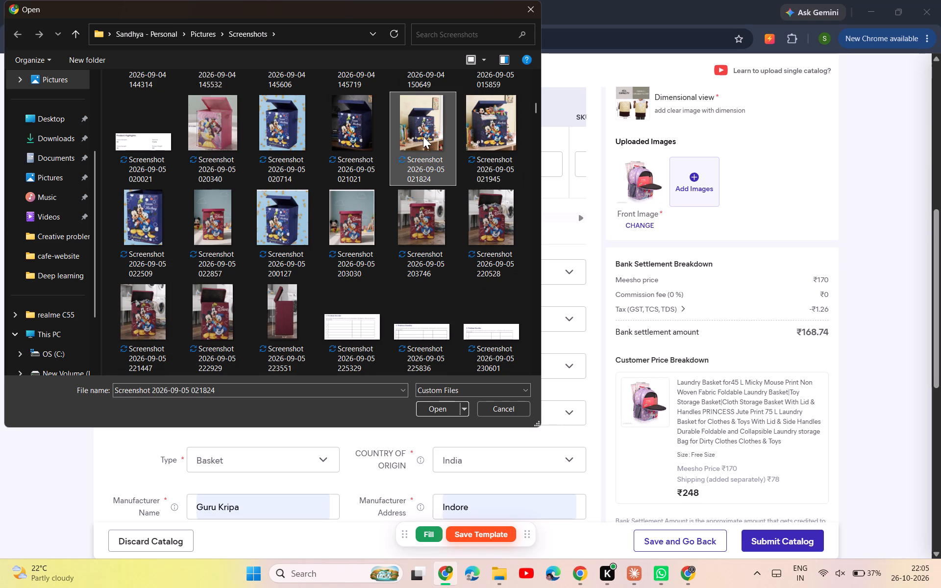
click(434, 405)
click(693, 179)
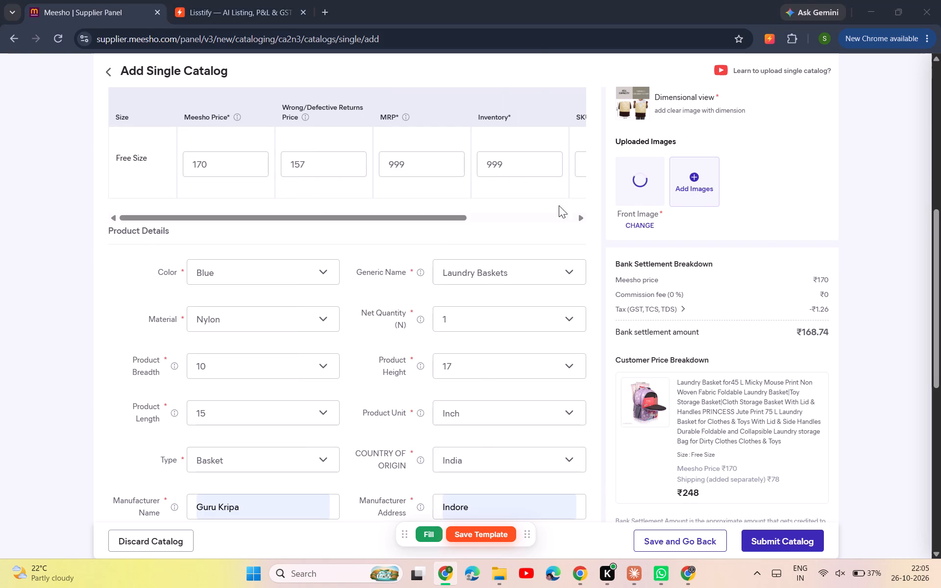
scroll(460, 208, down, 2)
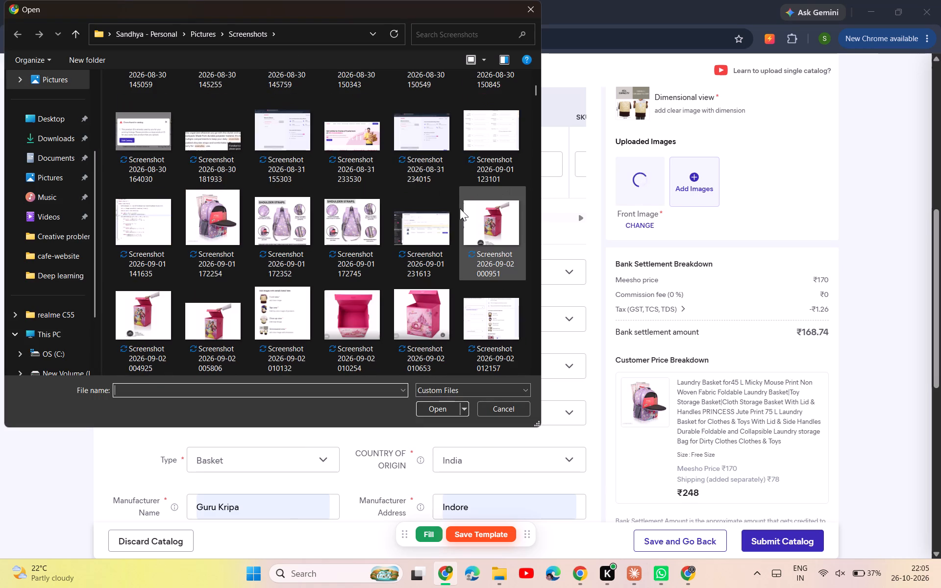
scroll(460, 208, down, 3)
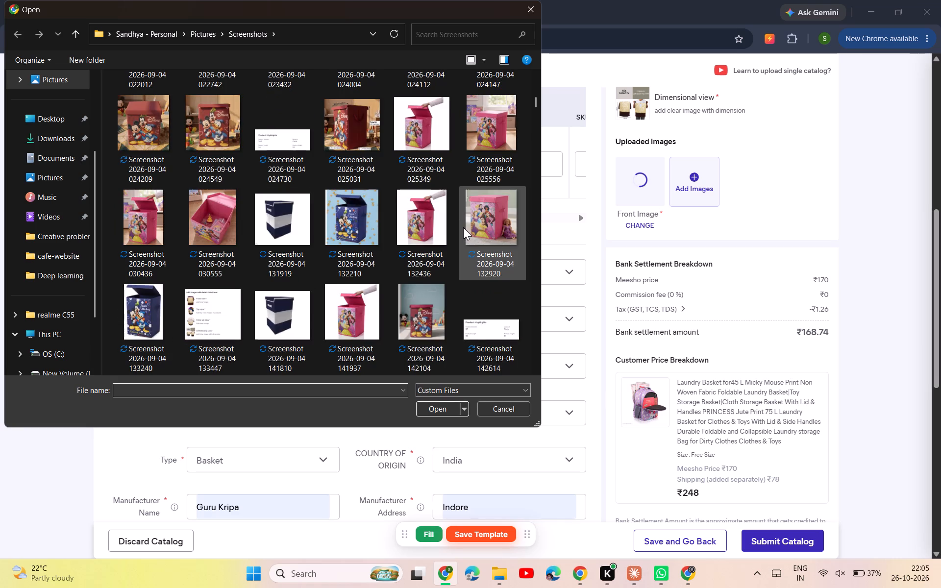
scroll(463, 227, down, 1)
click(482, 139)
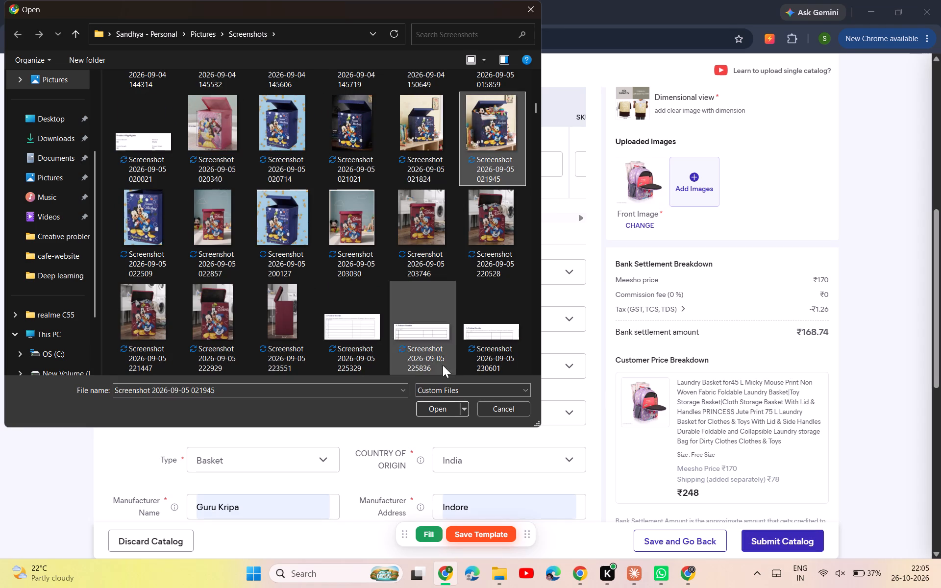
click(437, 412)
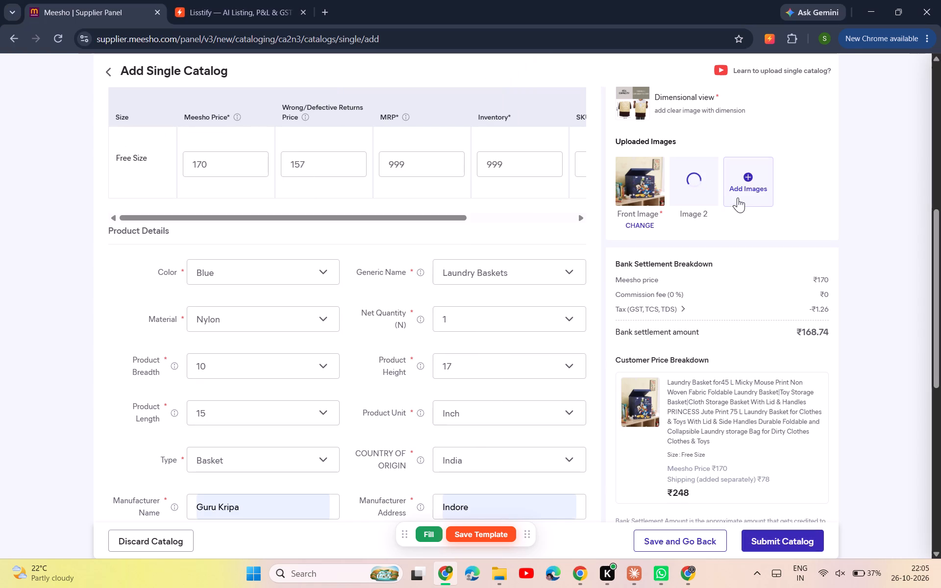
click(747, 196)
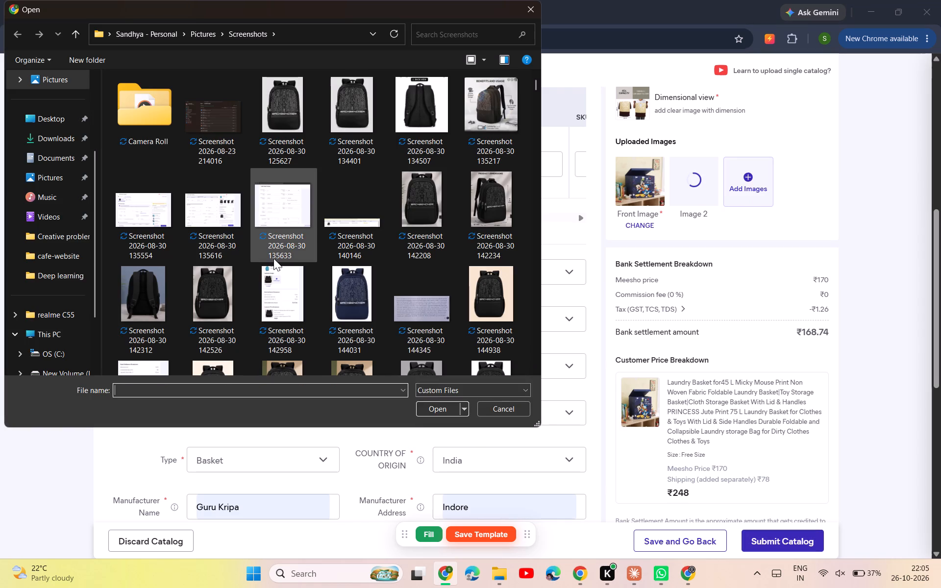
scroll(273, 258, down, 4)
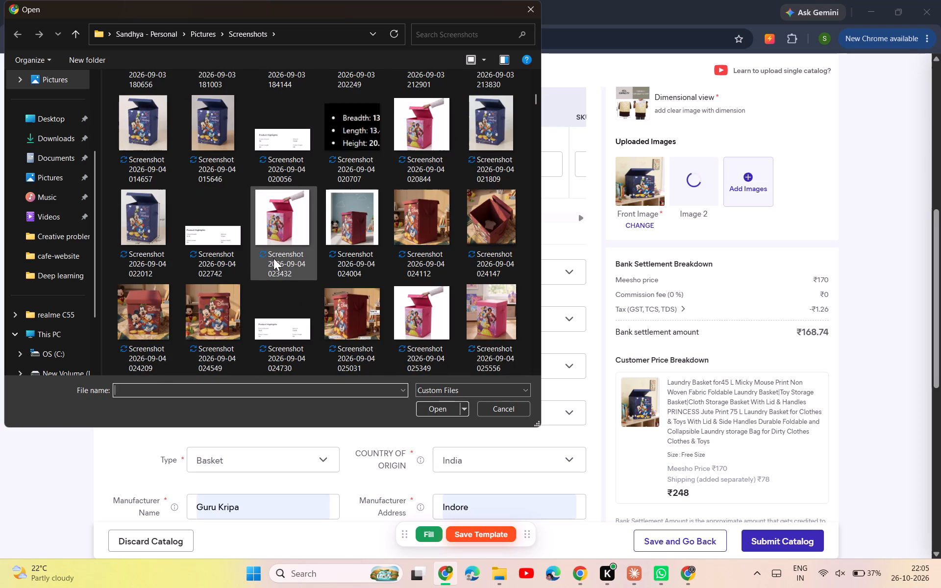
scroll(273, 258, down, 1)
scroll(273, 258, up, 1)
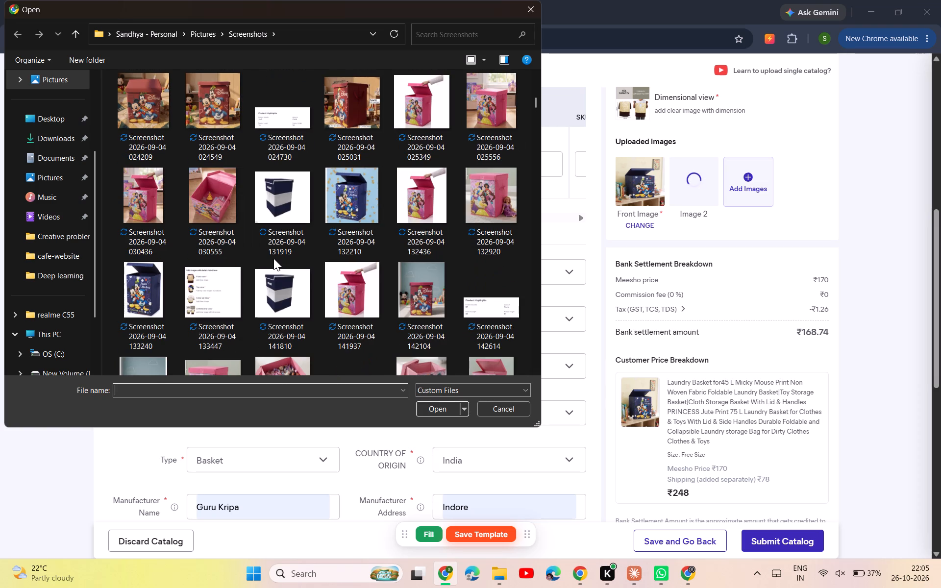
scroll(236, 253, up, 1)
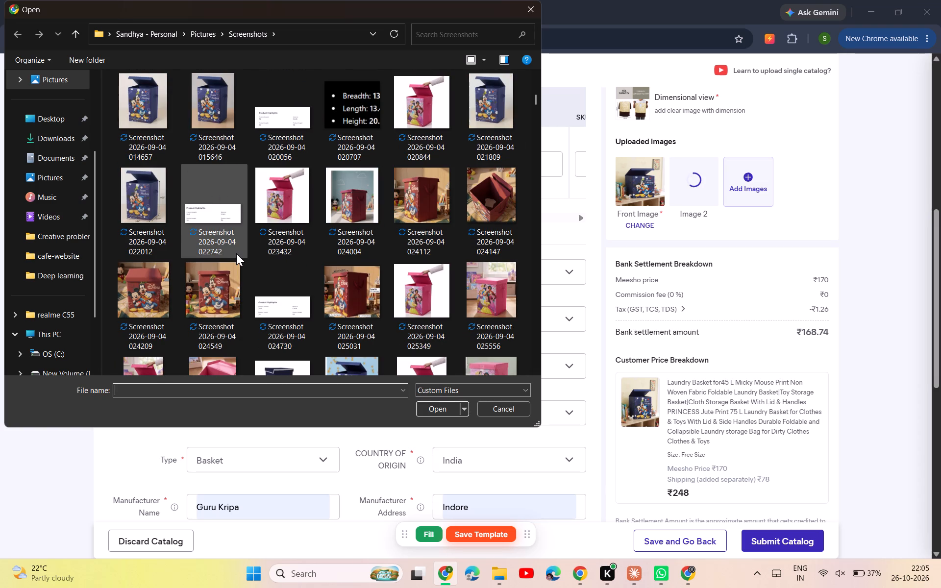
click(140, 189)
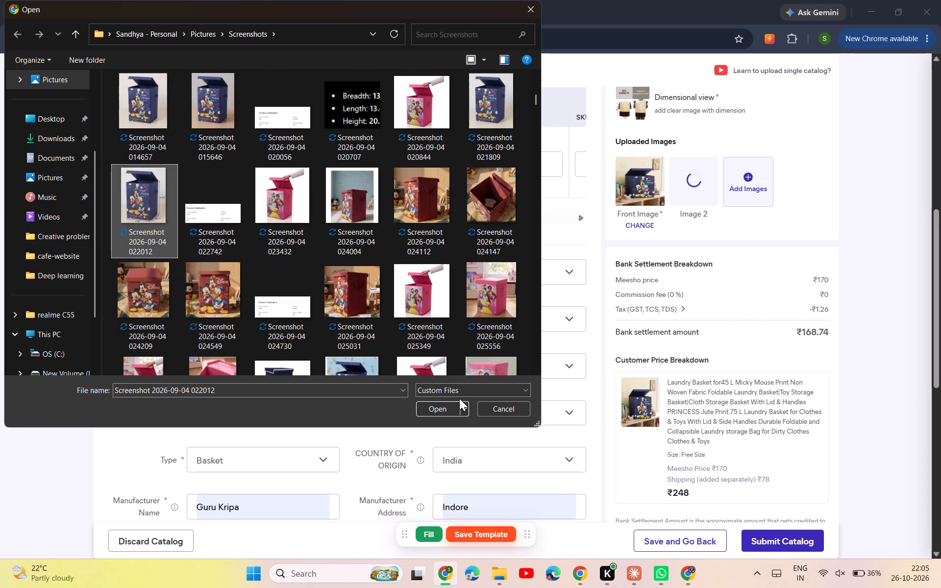
click(449, 410)
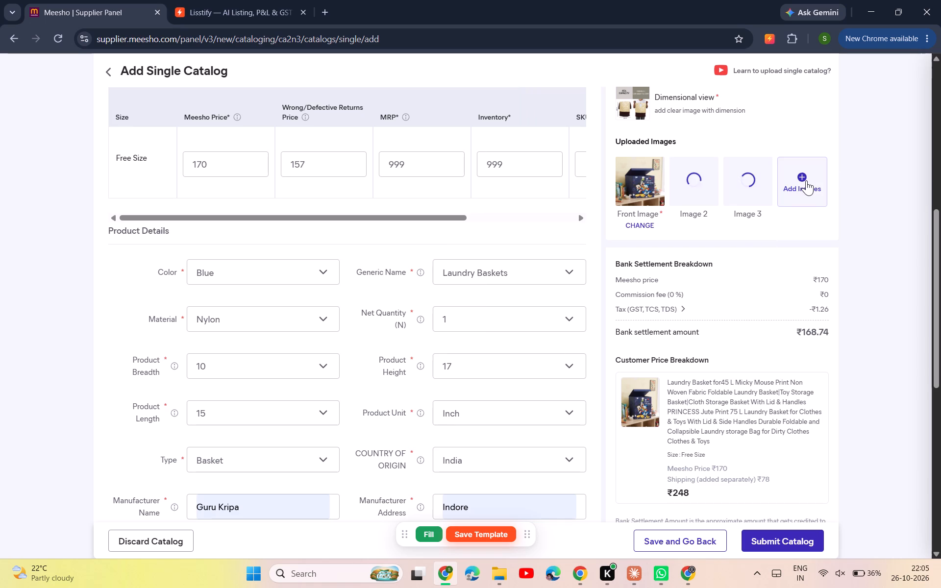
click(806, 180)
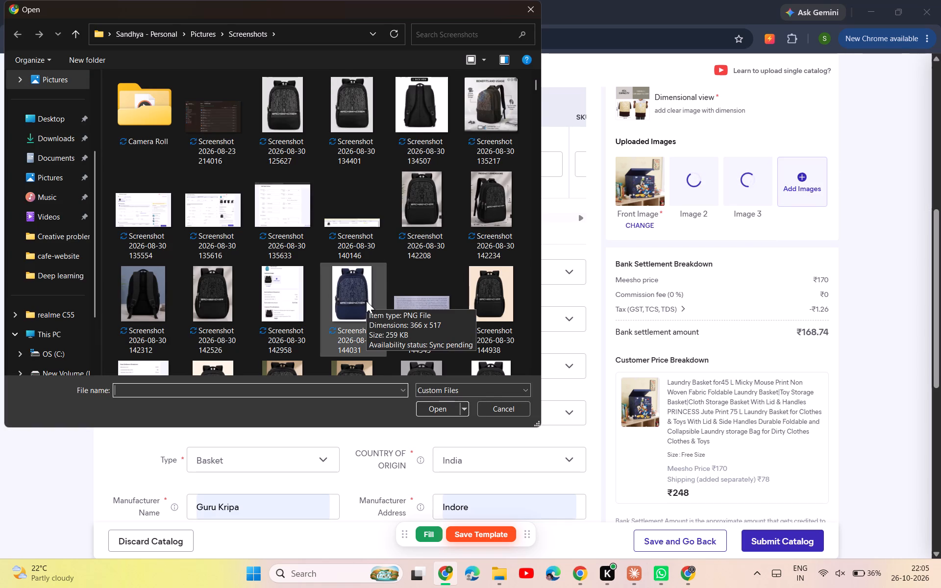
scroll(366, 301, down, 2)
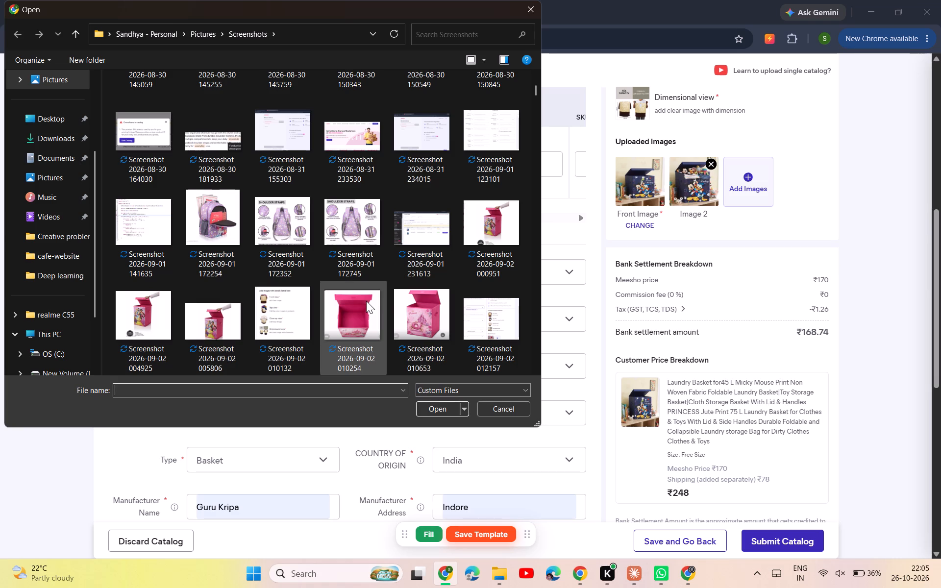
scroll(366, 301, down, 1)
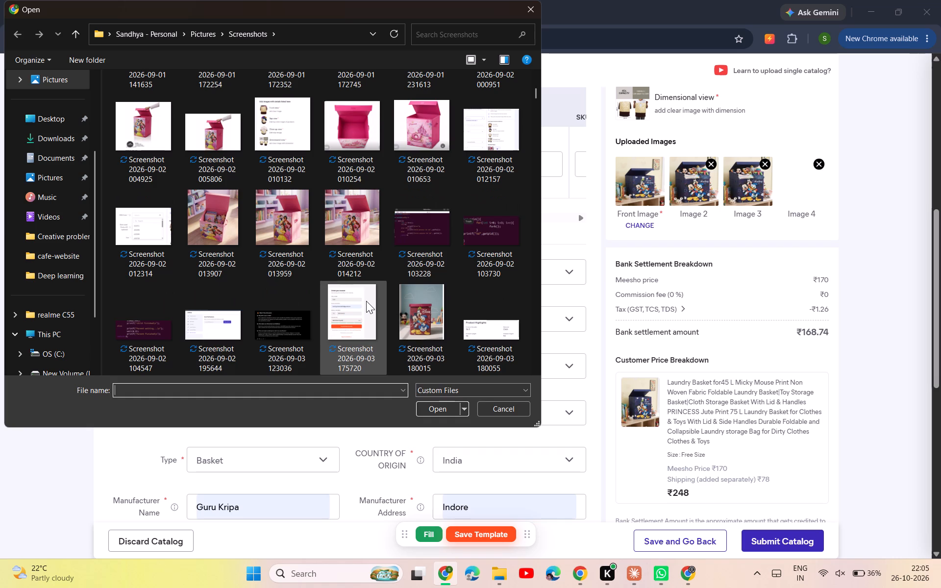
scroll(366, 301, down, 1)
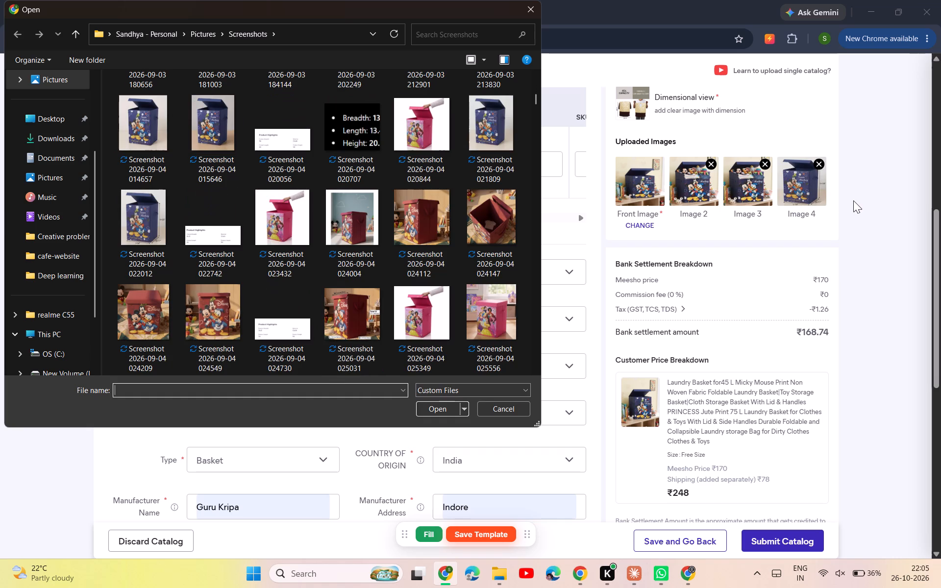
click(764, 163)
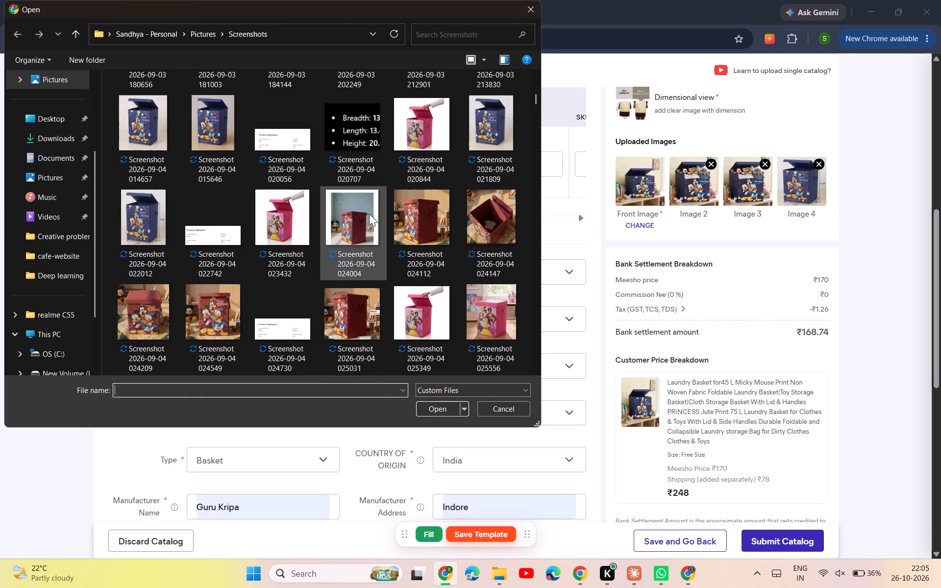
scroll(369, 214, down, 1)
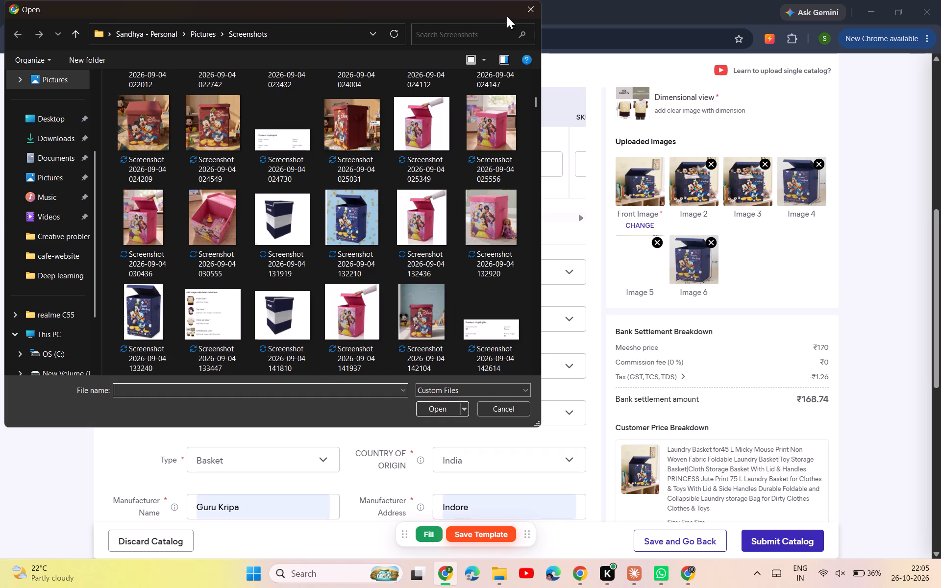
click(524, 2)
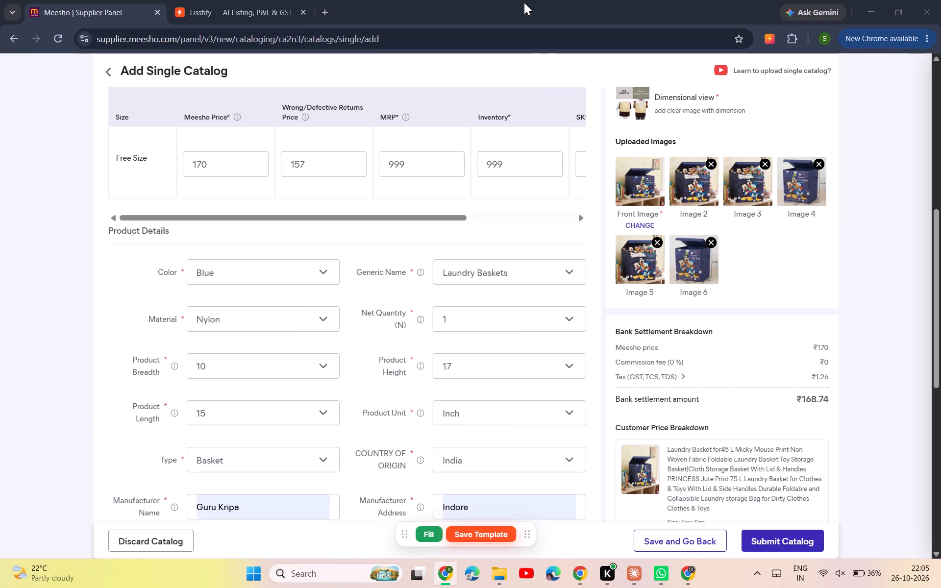
Delete the three duplicate uploaded images, keeping the front image and one copy of each additional basket picture.
click(656, 241)
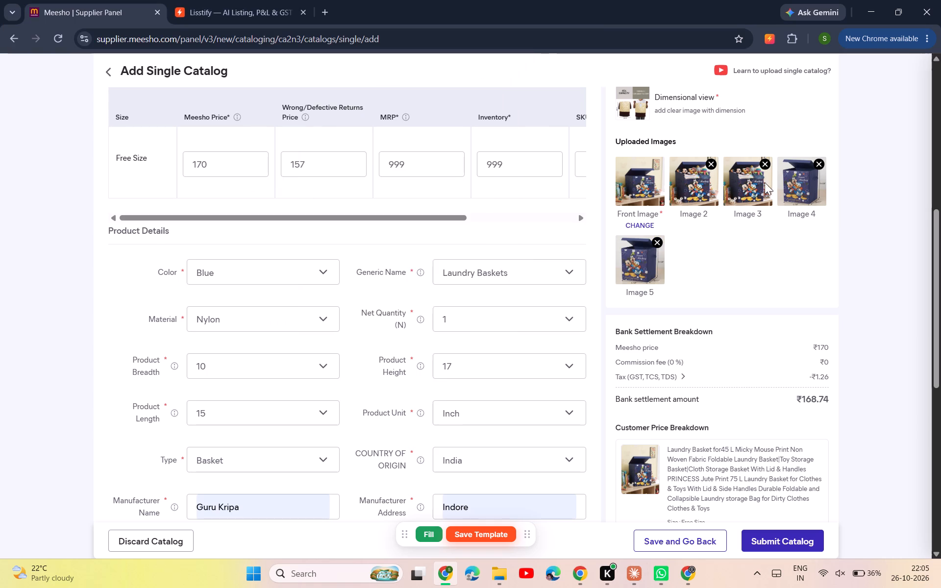
click(765, 161)
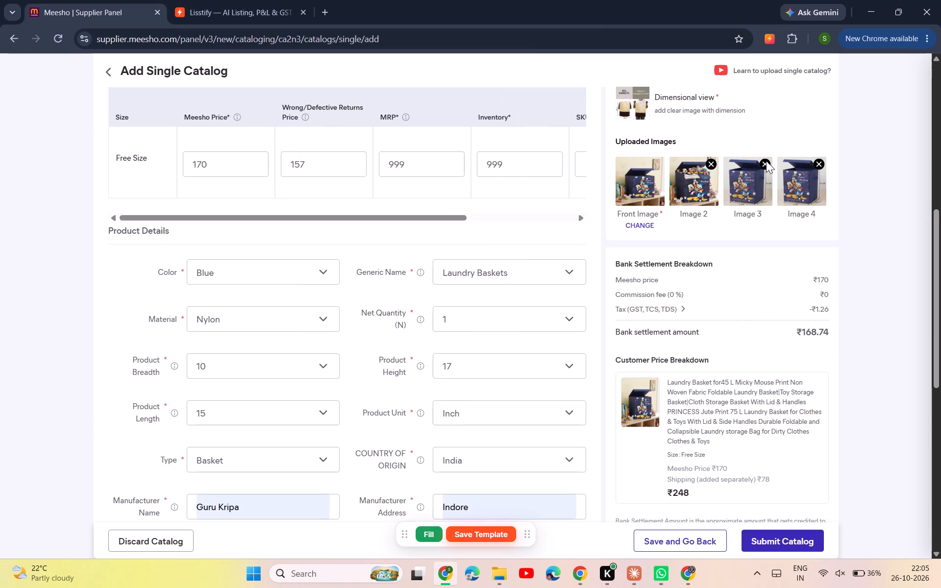
click(766, 161)
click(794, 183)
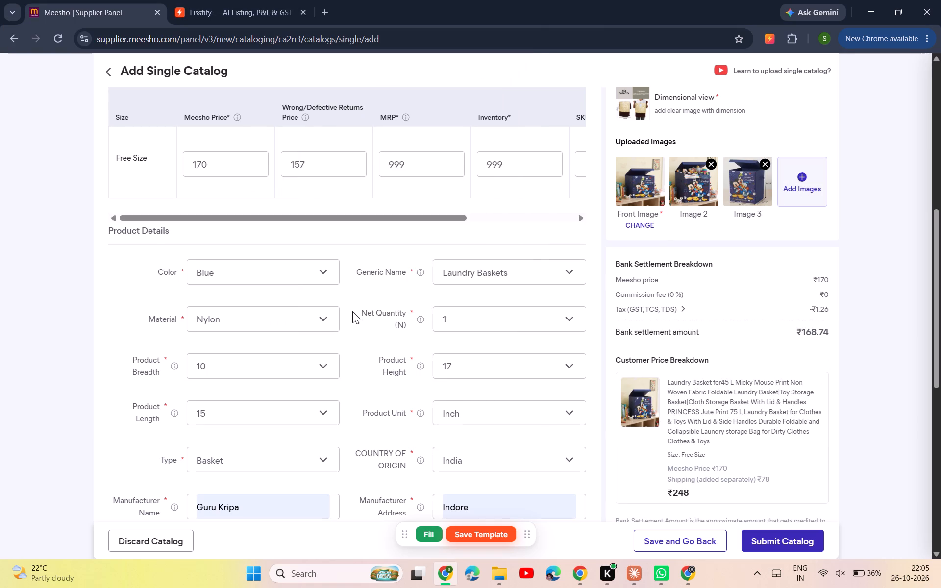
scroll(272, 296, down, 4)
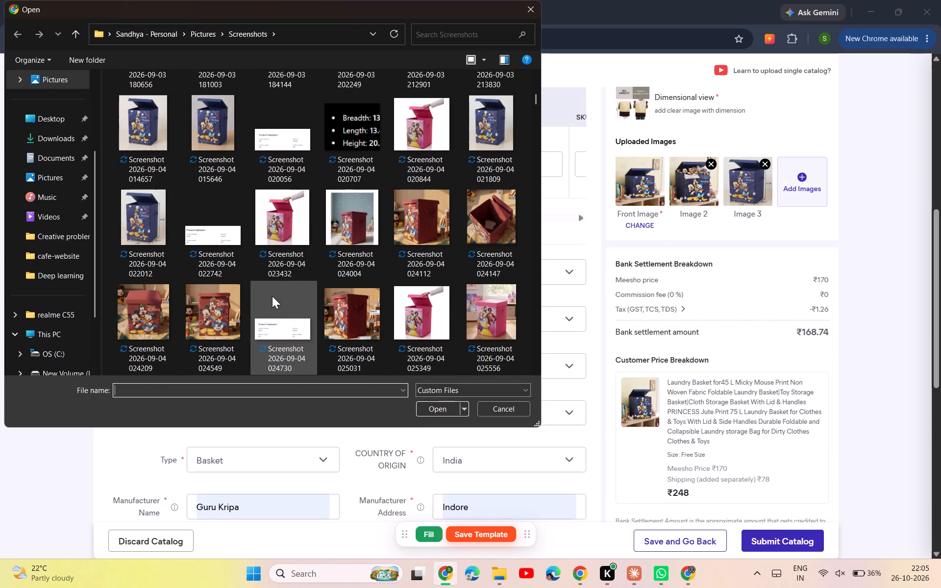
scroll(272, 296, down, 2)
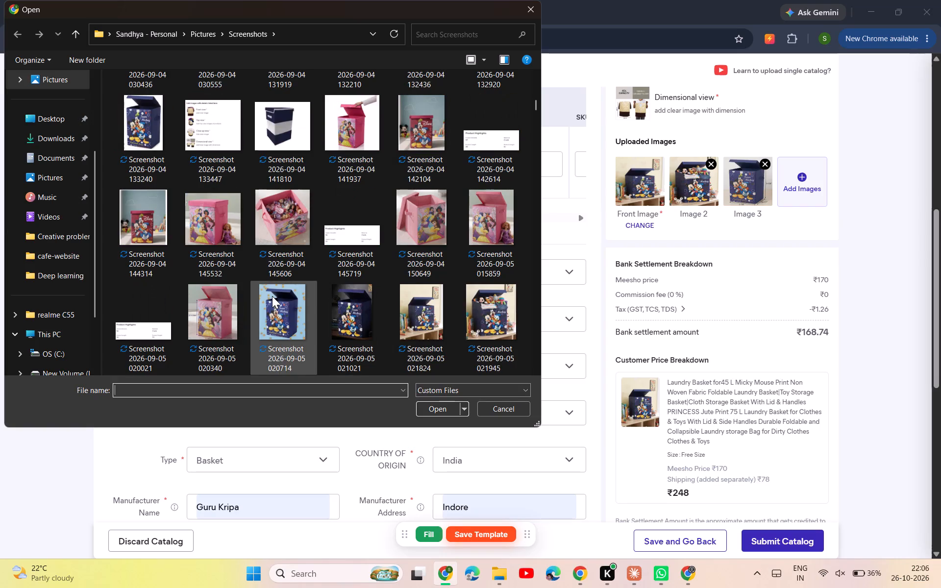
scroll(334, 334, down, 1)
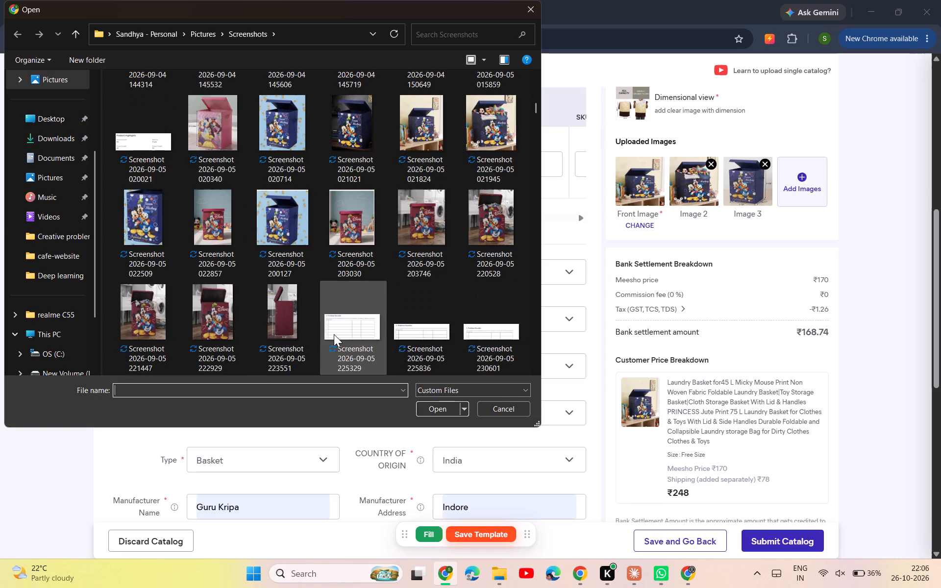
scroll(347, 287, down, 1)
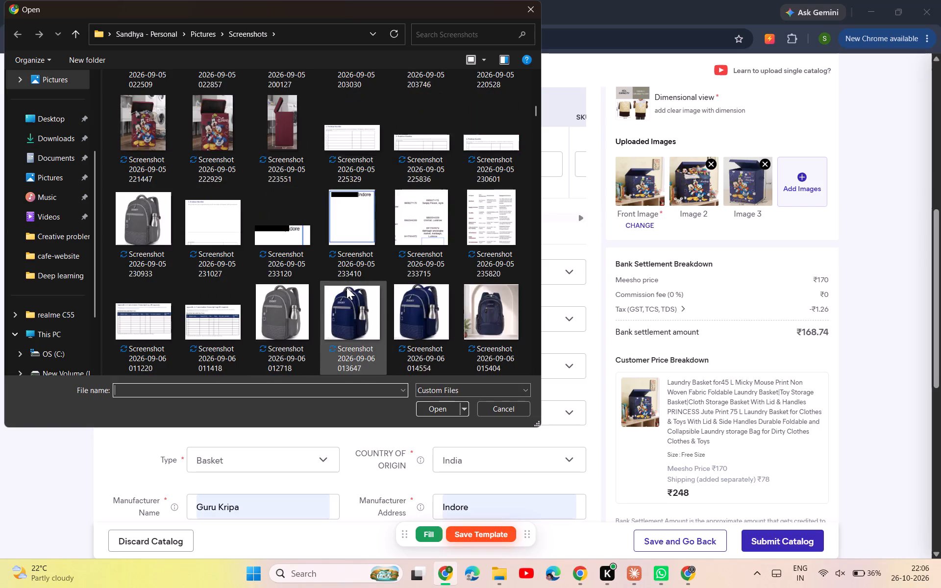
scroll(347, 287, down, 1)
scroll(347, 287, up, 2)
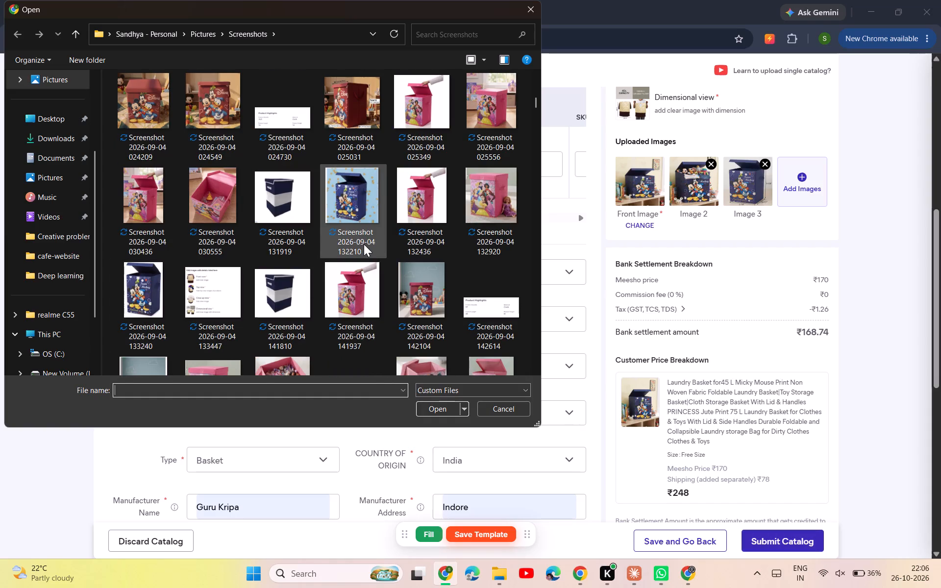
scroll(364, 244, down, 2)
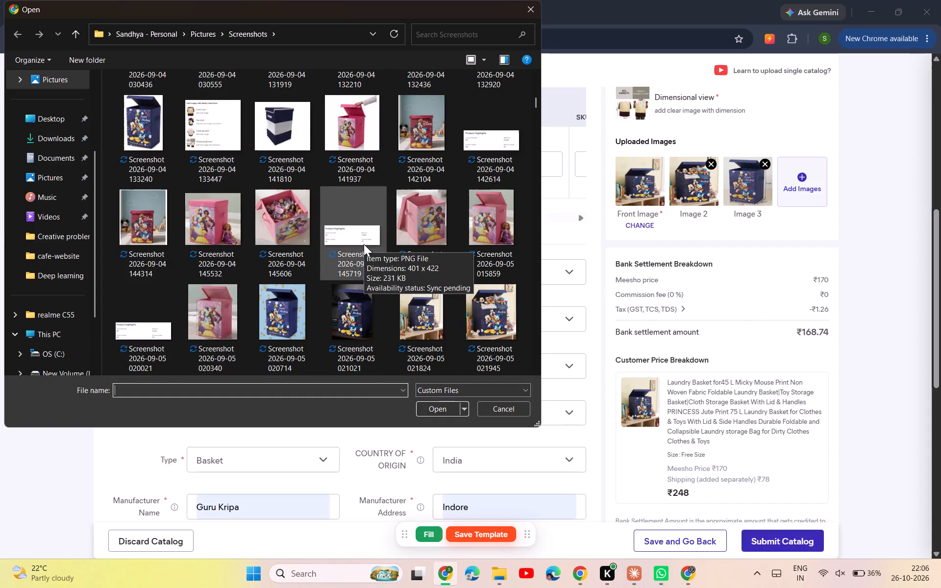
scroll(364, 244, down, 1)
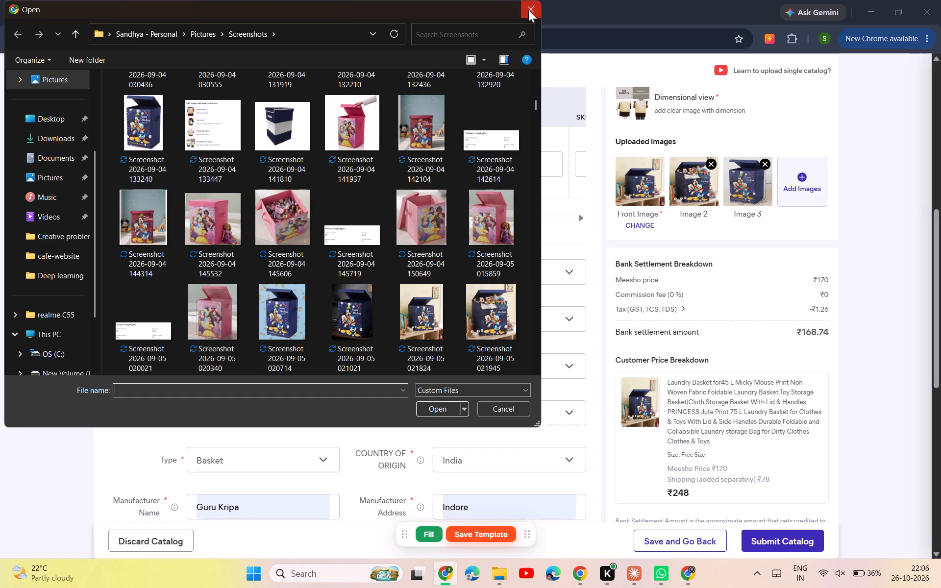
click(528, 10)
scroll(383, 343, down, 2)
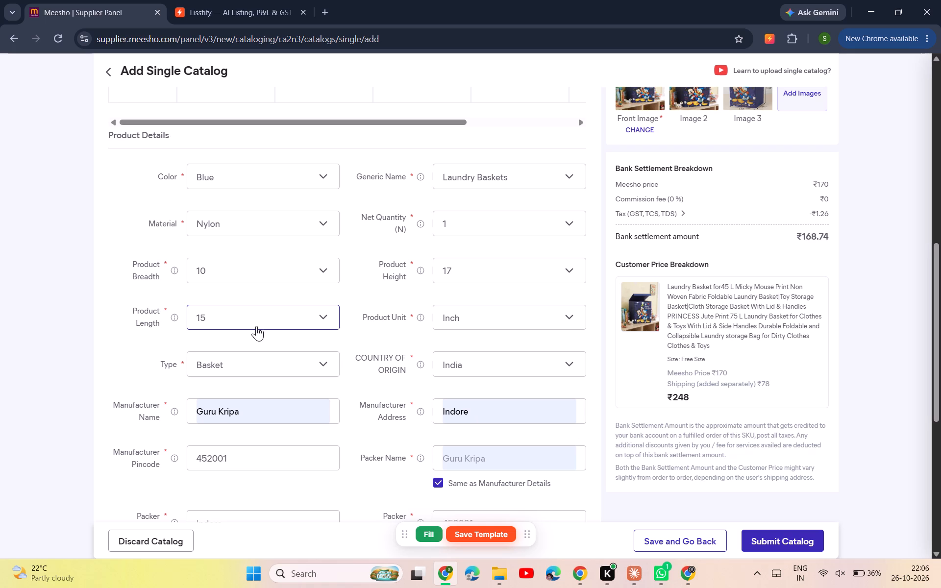
Replace the word PRINCESS in the product name with Micky Mouse.
scroll(256, 326, up, 3)
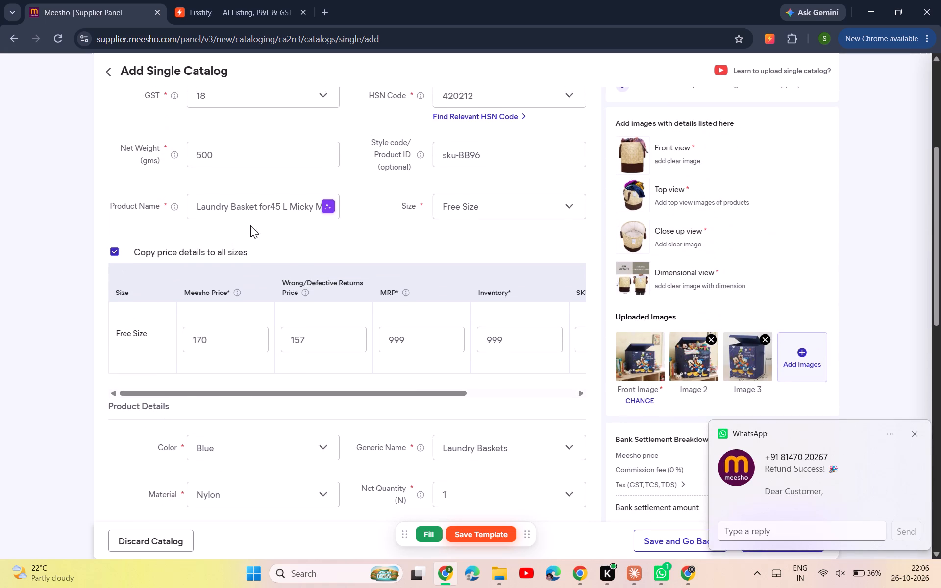
scroll(267, 213, left, 2)
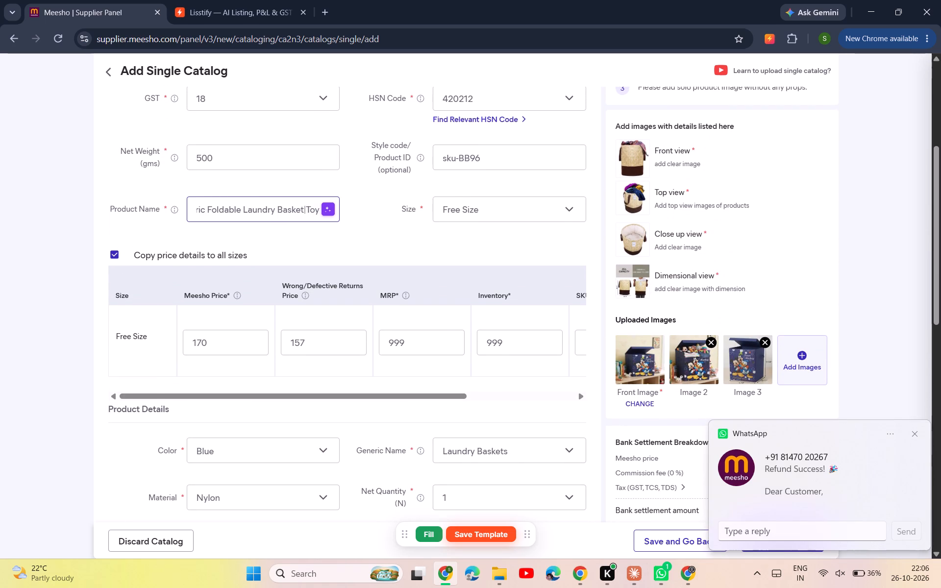
scroll(276, 212, left, 2)
scroll(276, 212, right, 2)
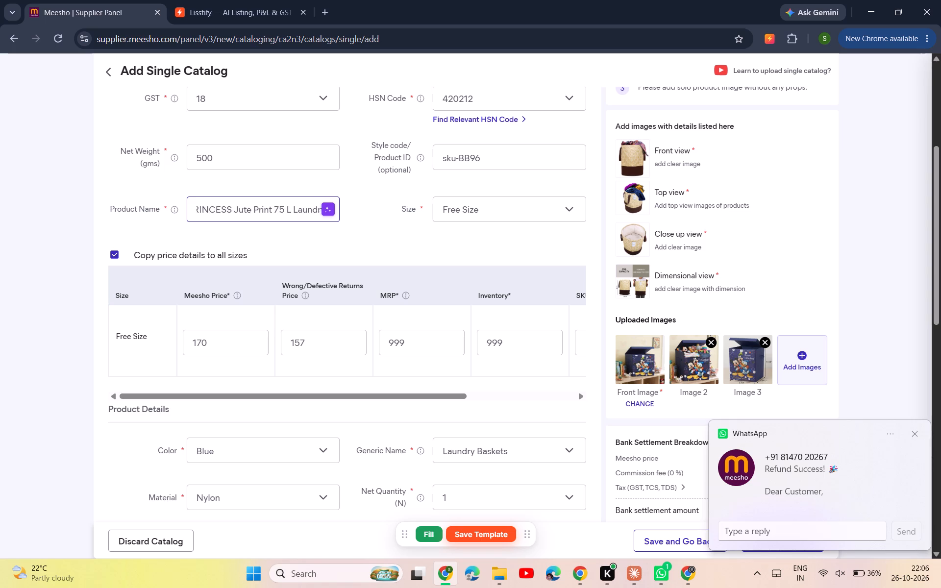
scroll(276, 212, right, 1)
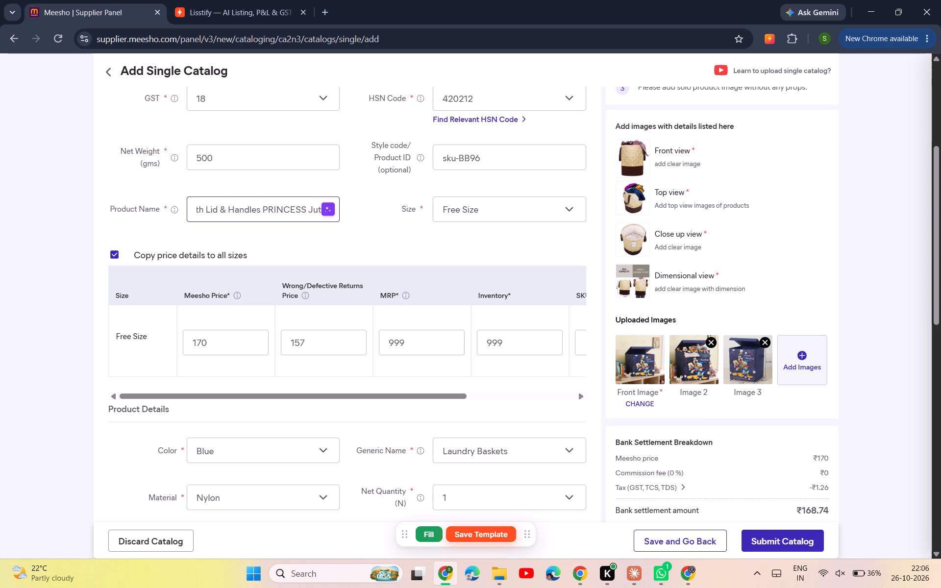
drag(306, 208, 264, 209)
key(BackSpace)
Submit the Micky Mouse basket catalog for quality check.
scroll(599, 276, down, 1)
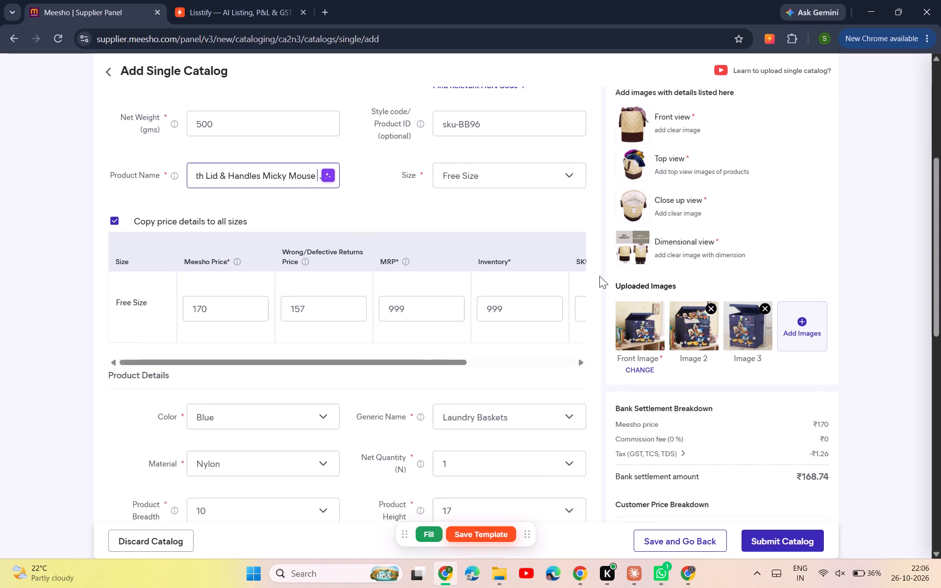
scroll(599, 276, down, 1)
click(774, 541)
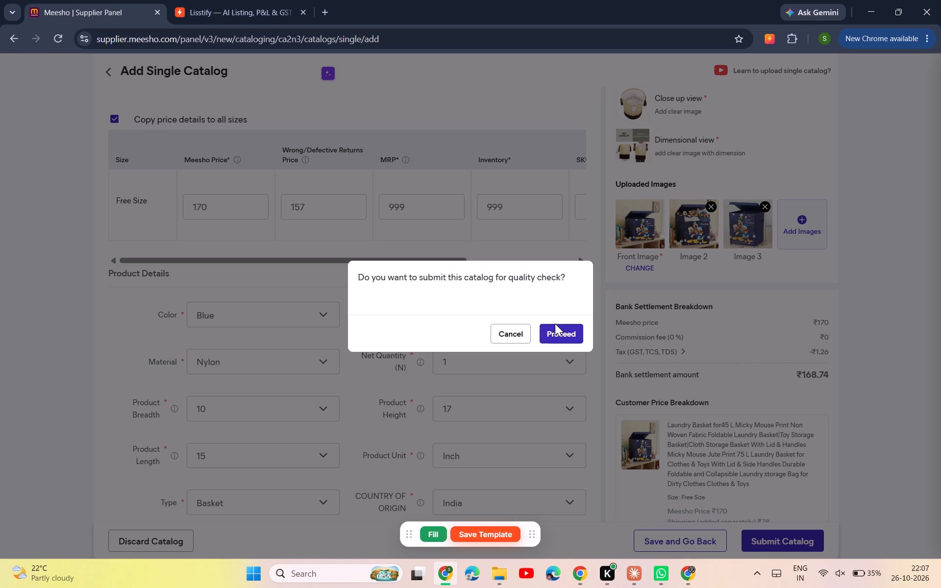
click(572, 336)
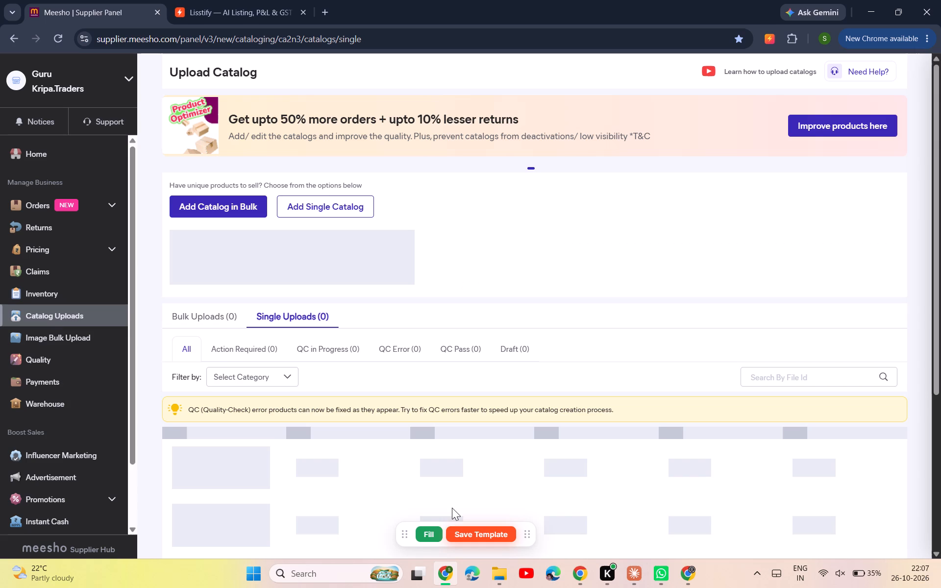
Open the most recent blue Laundry Baskets draft, created at 08:51 AM, for editing.
scroll(444, 391, down, 4)
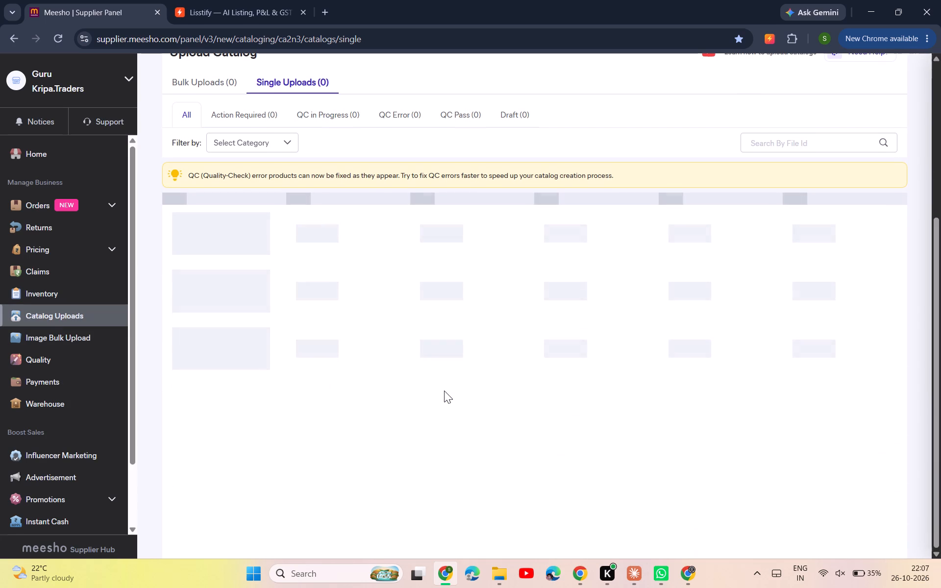
scroll(444, 391, down, 1)
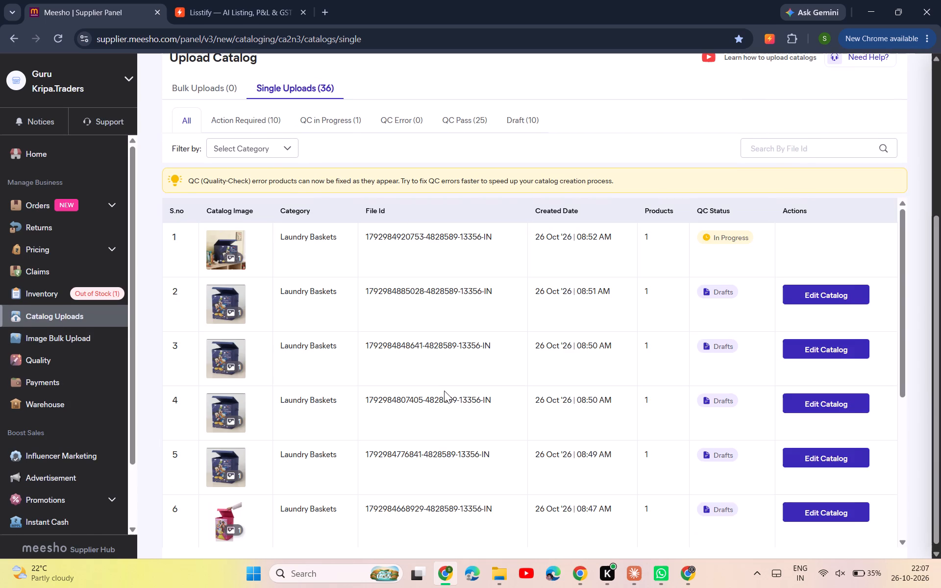
scroll(444, 391, down, 1)
scroll(504, 389, up, 1)
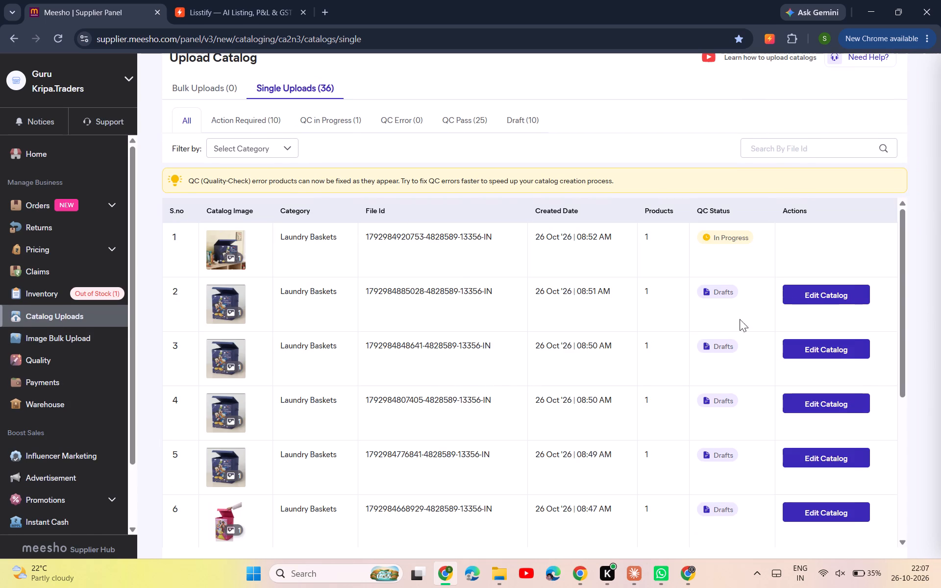
click(827, 292)
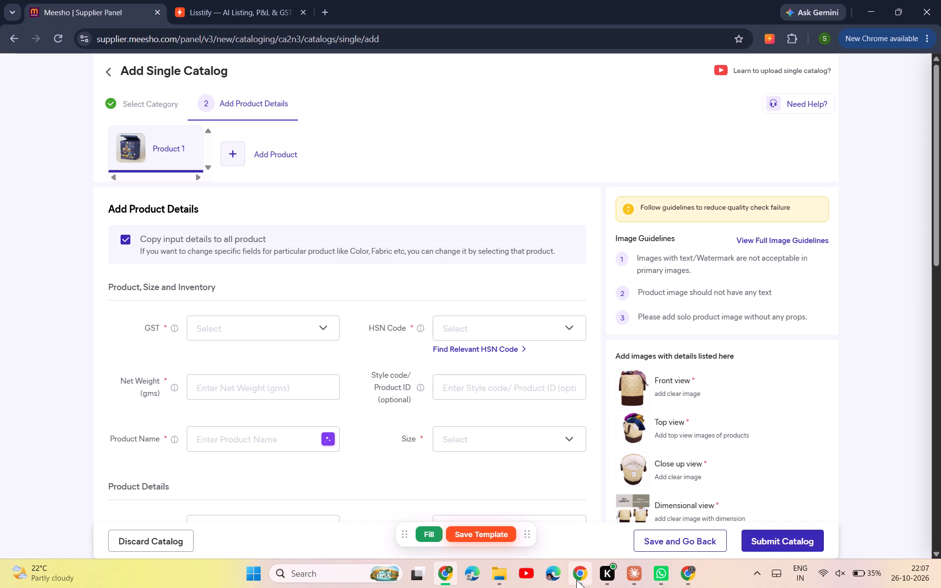
Set GST to 18, HSN code to 392490, net weight to 500 gms and the style code to sku-BB89.
scroll(439, 390, down, 1)
click(324, 246)
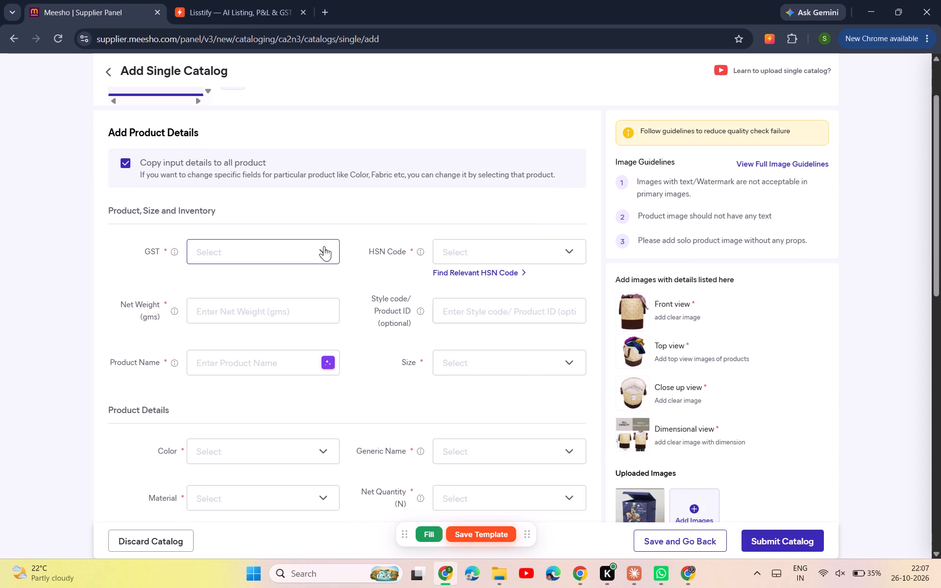
click(248, 322)
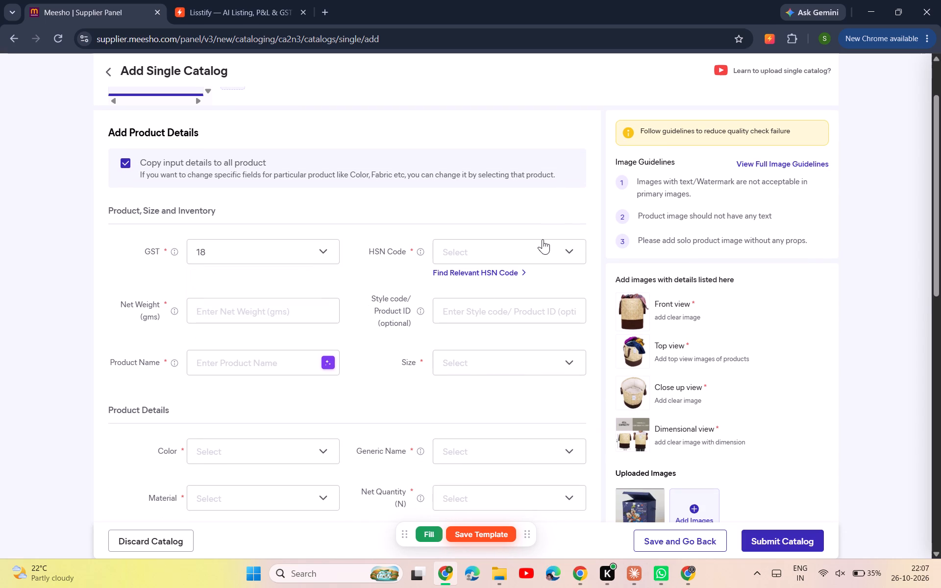
click(543, 239)
click(471, 326)
click(304, 314)
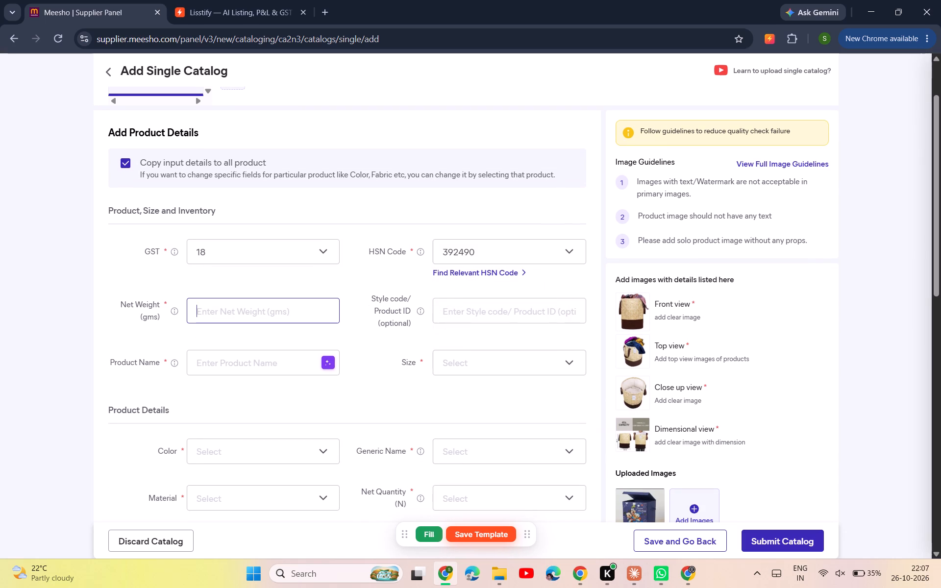
text(500)
click(502, 316)
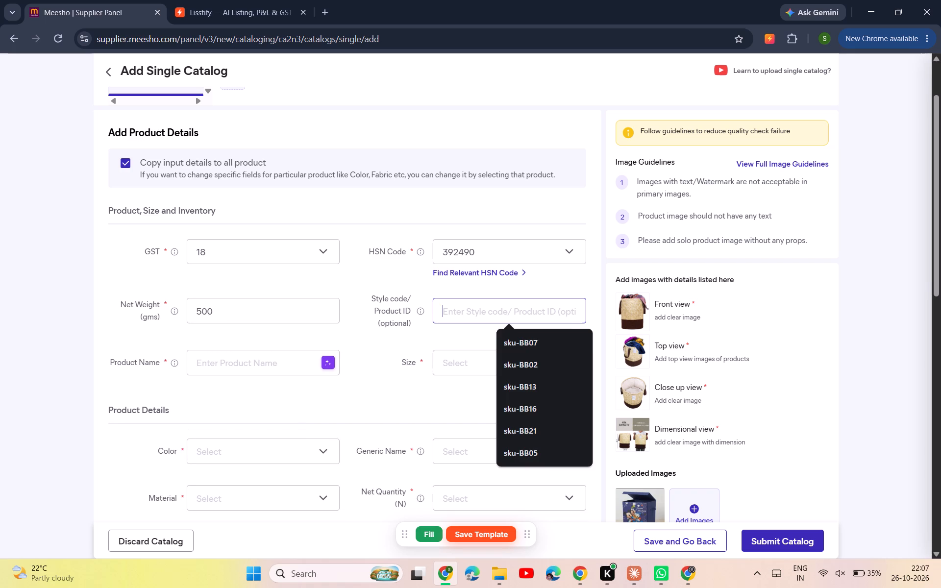
click(527, 343)
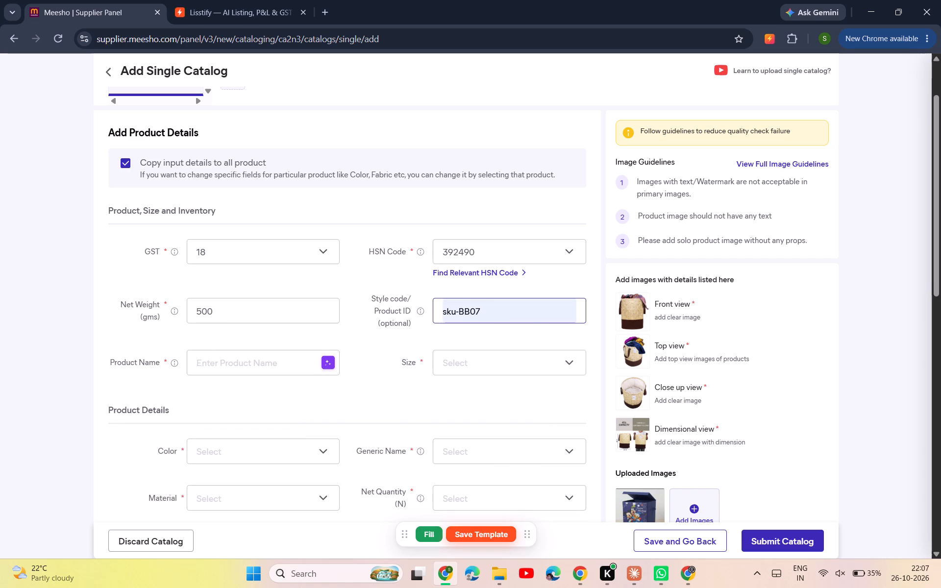
key(BackSpace)
key(BackSpace)
text(89)
Set the size to Free Size and the product name to the saved Laundry Basket for Clothes & Toys.
click(476, 357)
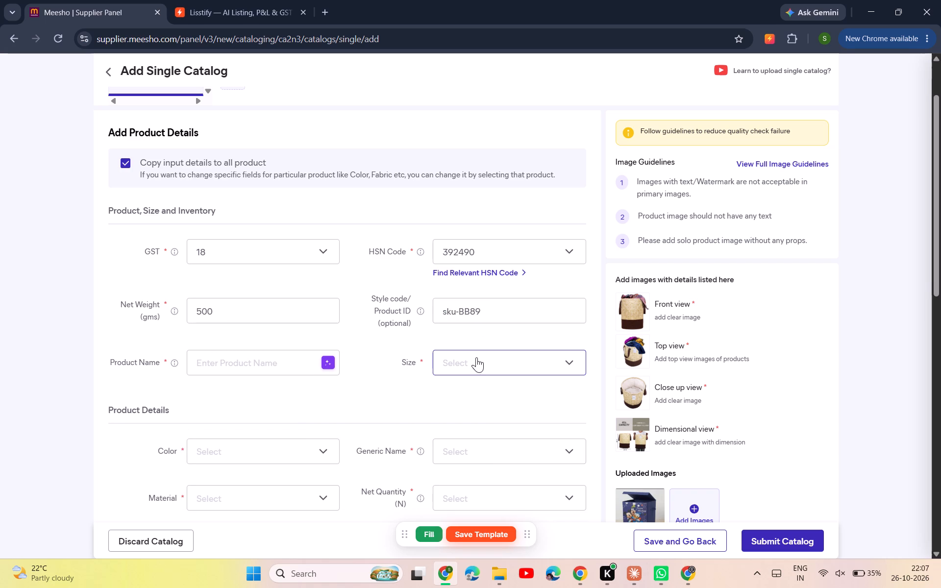
click(449, 396)
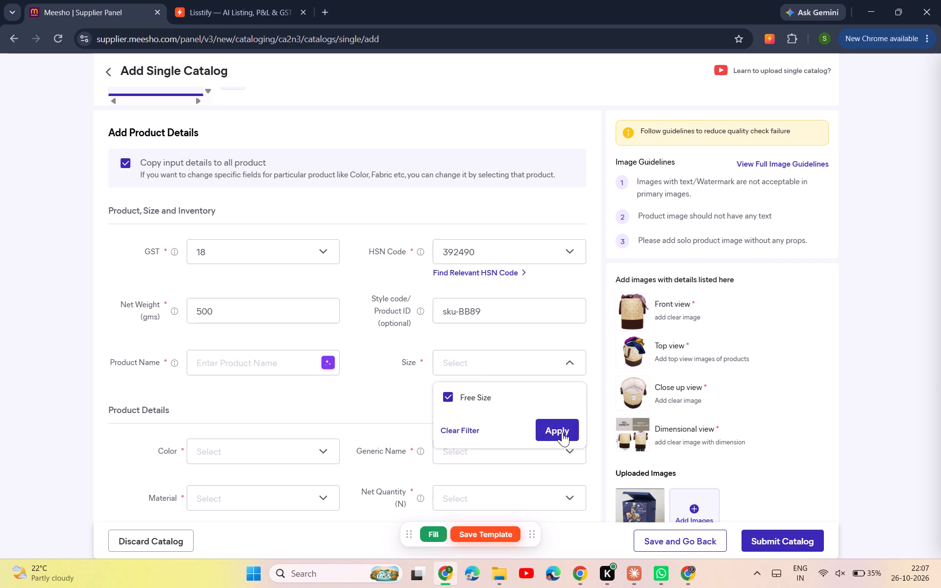
click(562, 432)
click(274, 367)
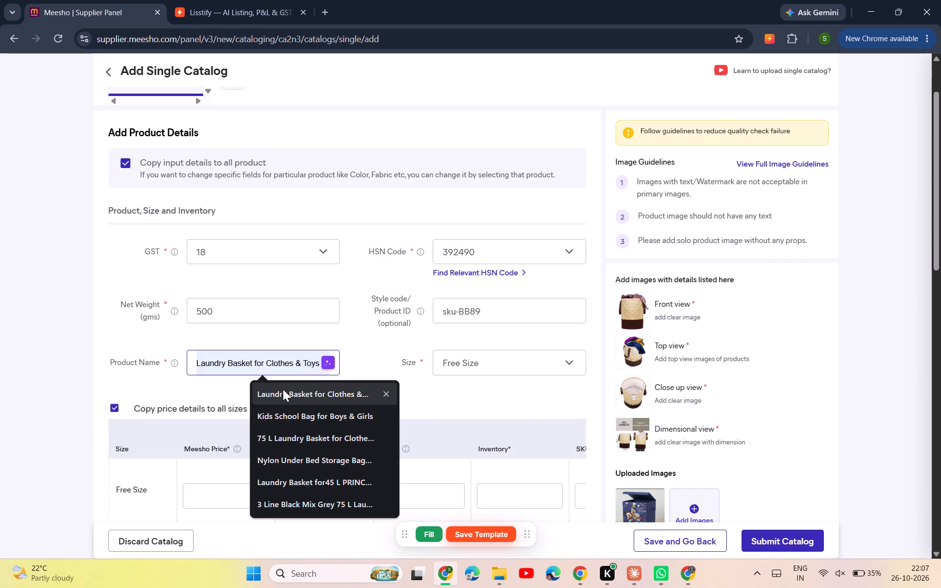
click(283, 389)
Fill the Free Size pricing with Meesho price 170, wrong/defective returns price 157, MRP 999 and inventory 999.
scroll(311, 389, down, 1)
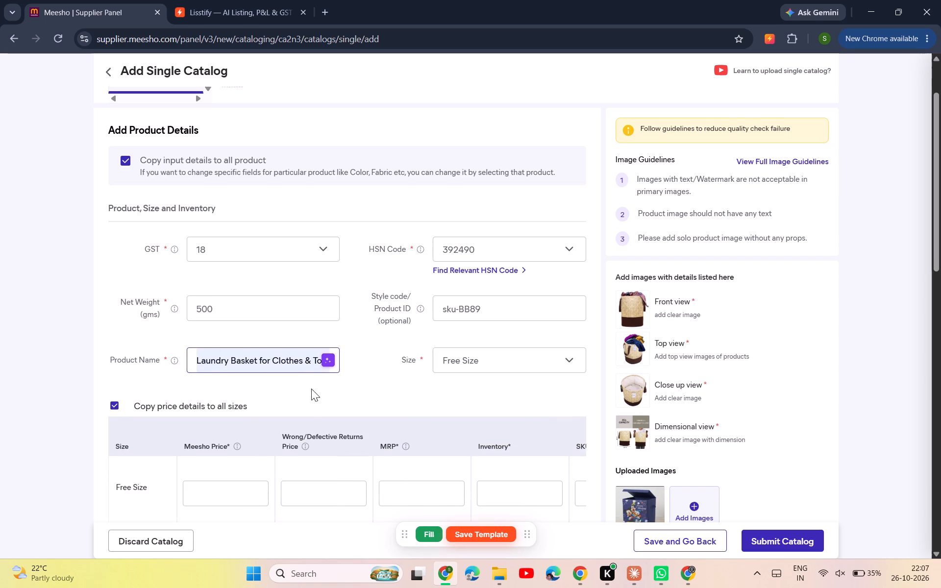
scroll(311, 389, down, 2)
click(242, 333)
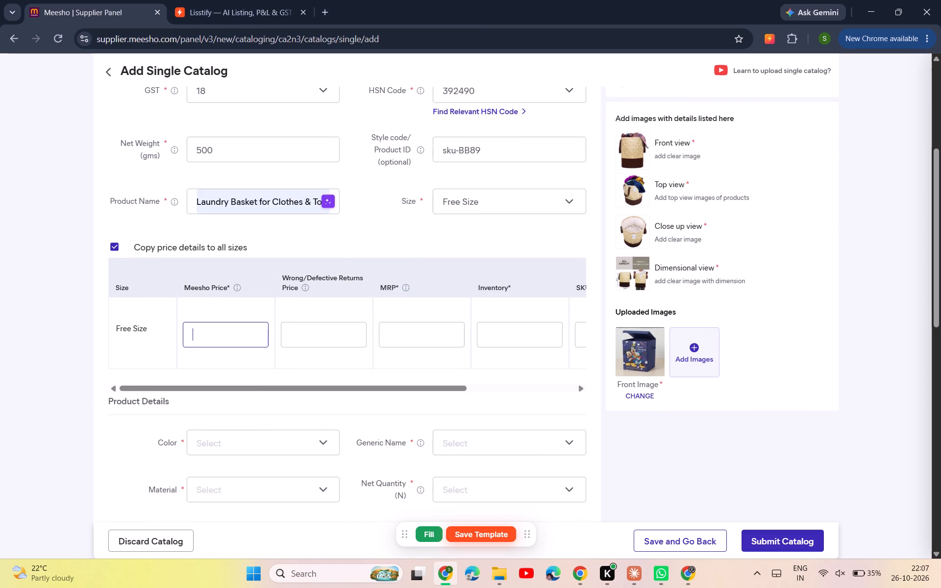
text(16)
key(BackSpace)
text(70)
click(320, 339)
click(412, 338)
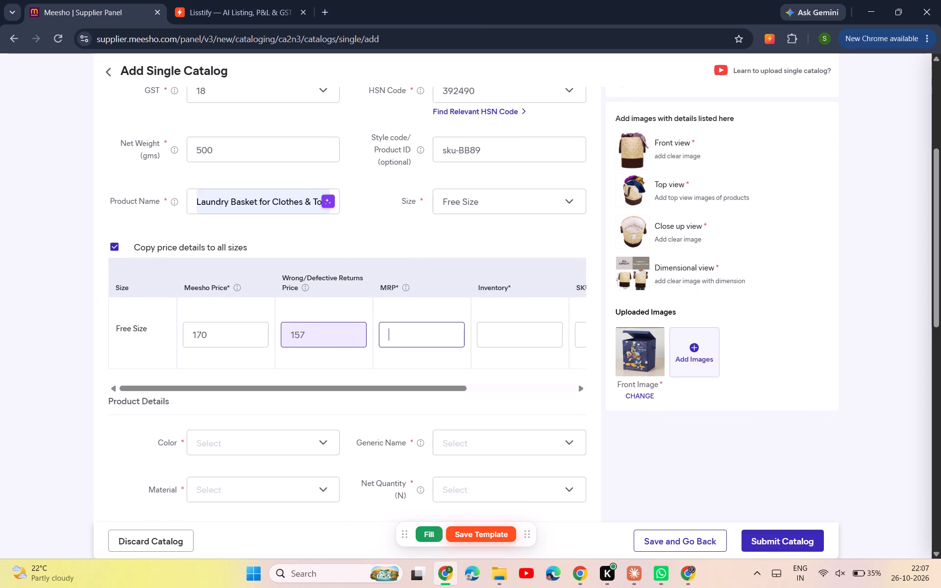
text(999)
click(502, 344)
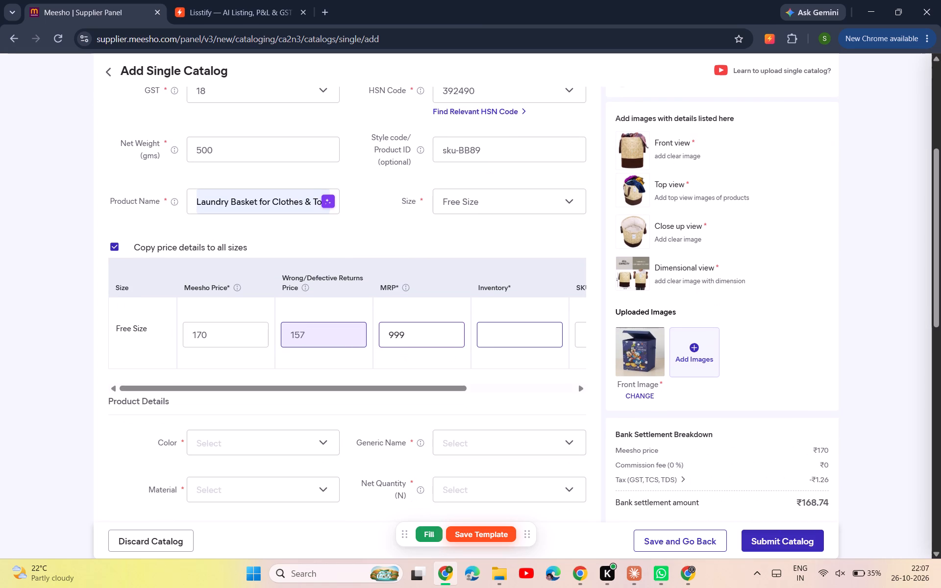
text(999)
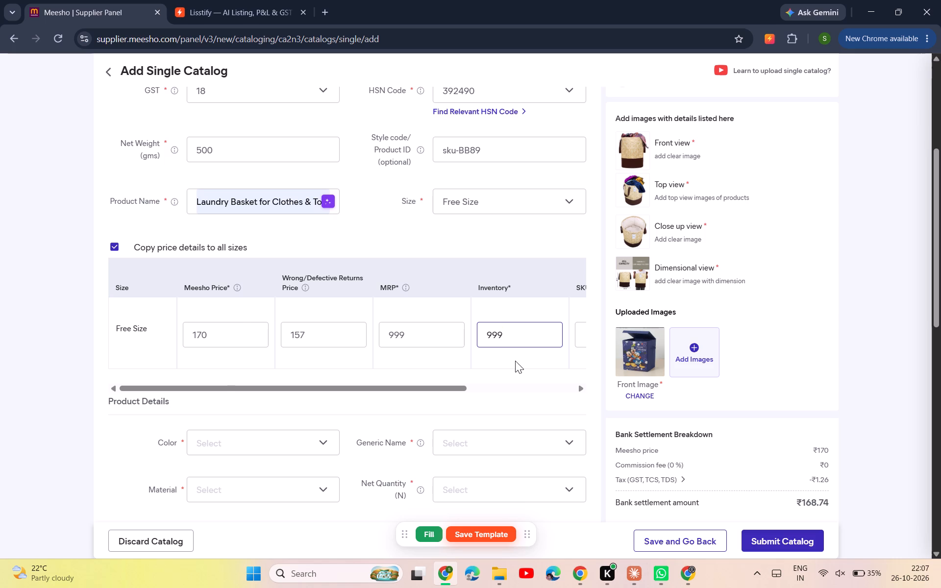
Set the product color to Blue and the generic name to Laundry Baskets.
scroll(515, 361, left, 4)
scroll(420, 381, down, 2)
click(323, 327)
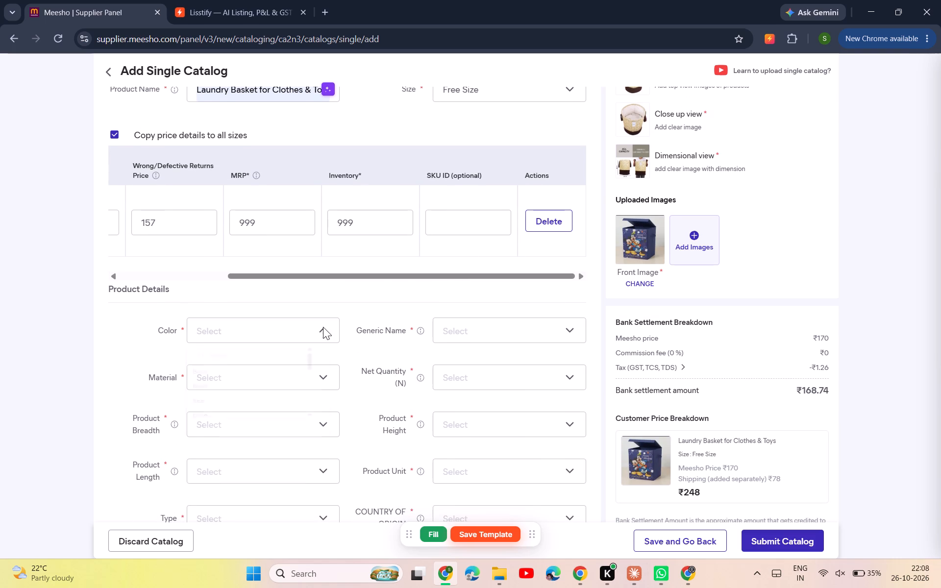
click(255, 421)
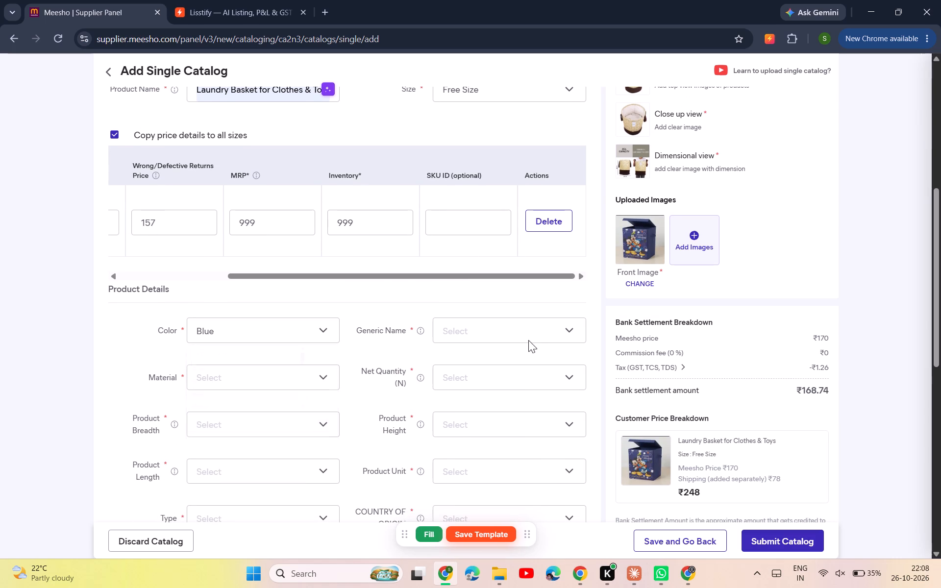
click(536, 340)
scroll(494, 414, down, 2)
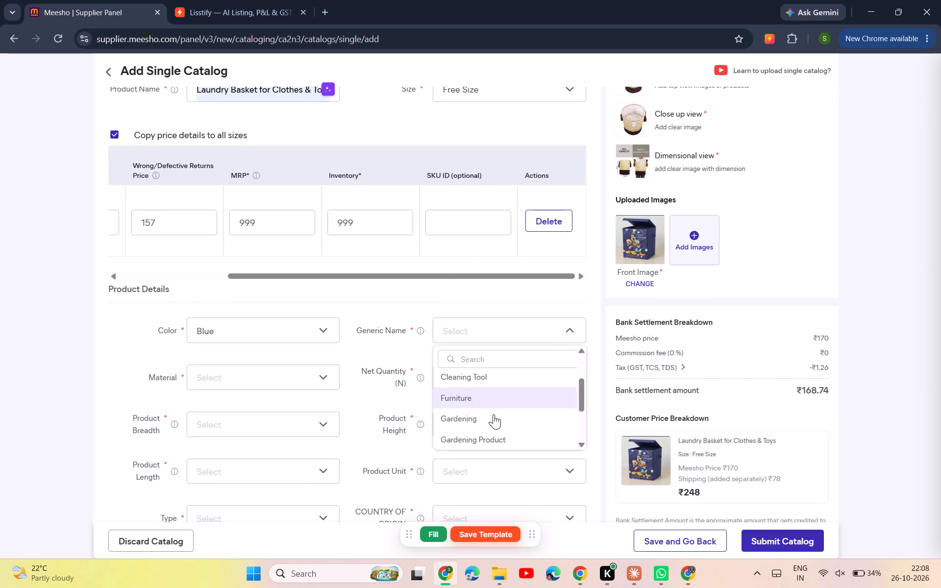
scroll(494, 414, down, 3)
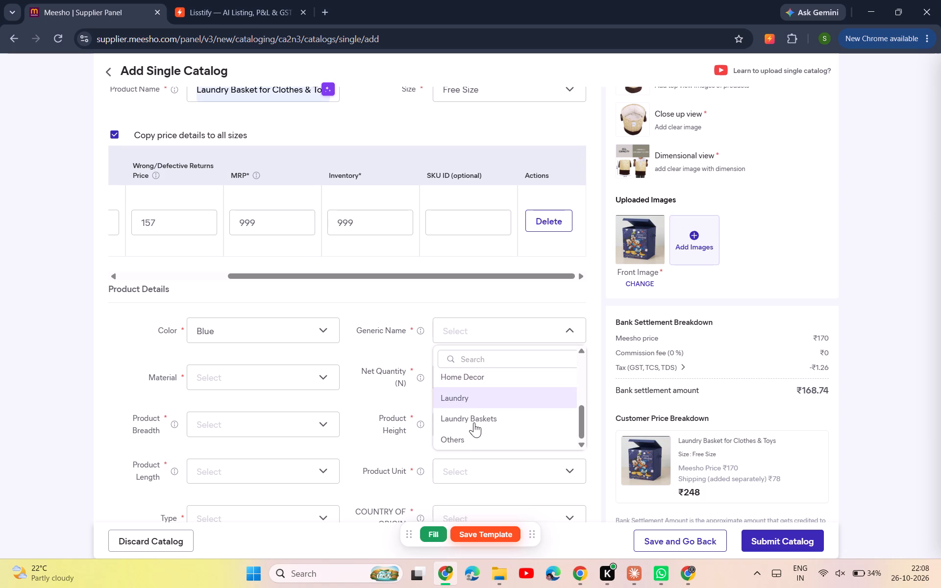
click(479, 419)
Set the material to Nylon and the net quantity to 1.
click(327, 383)
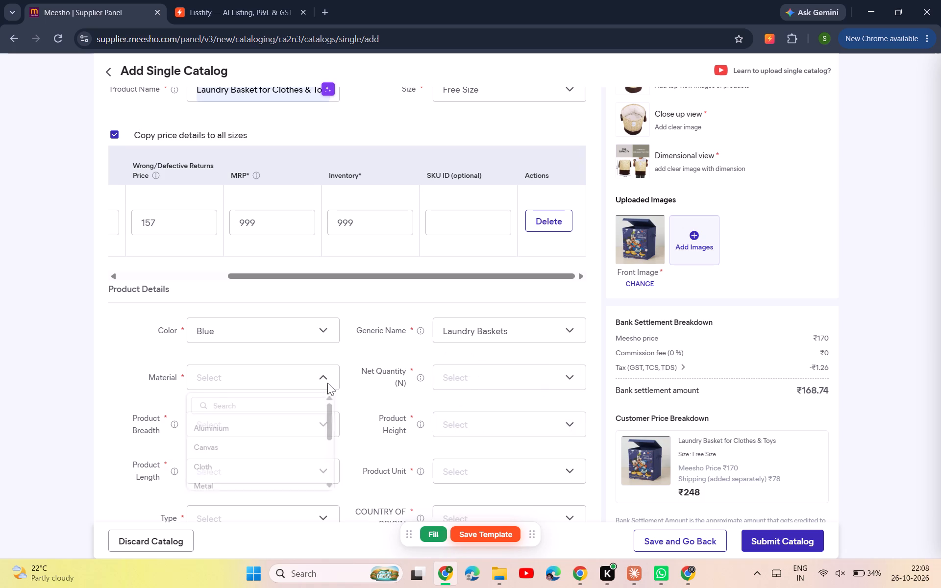
scroll(242, 480, down, 1)
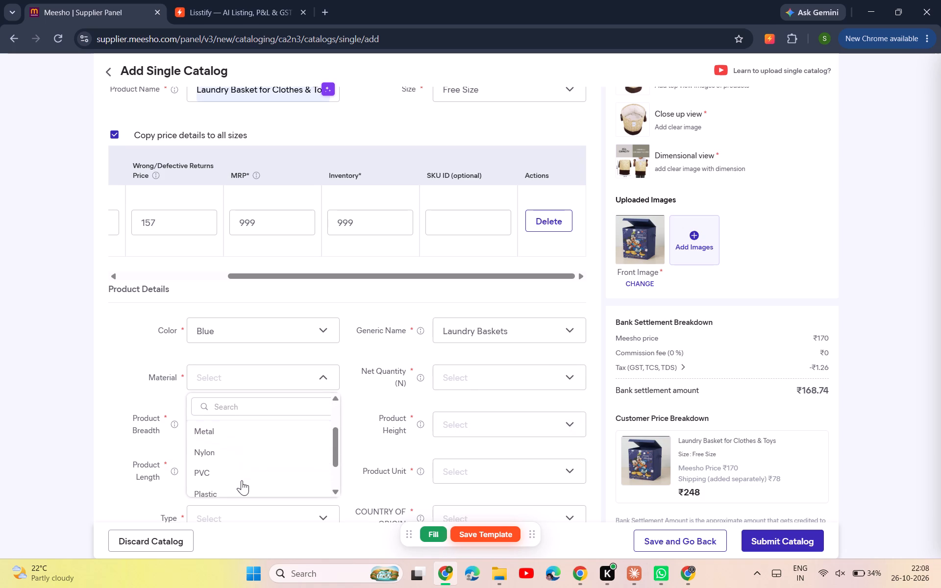
click(249, 448)
click(539, 373)
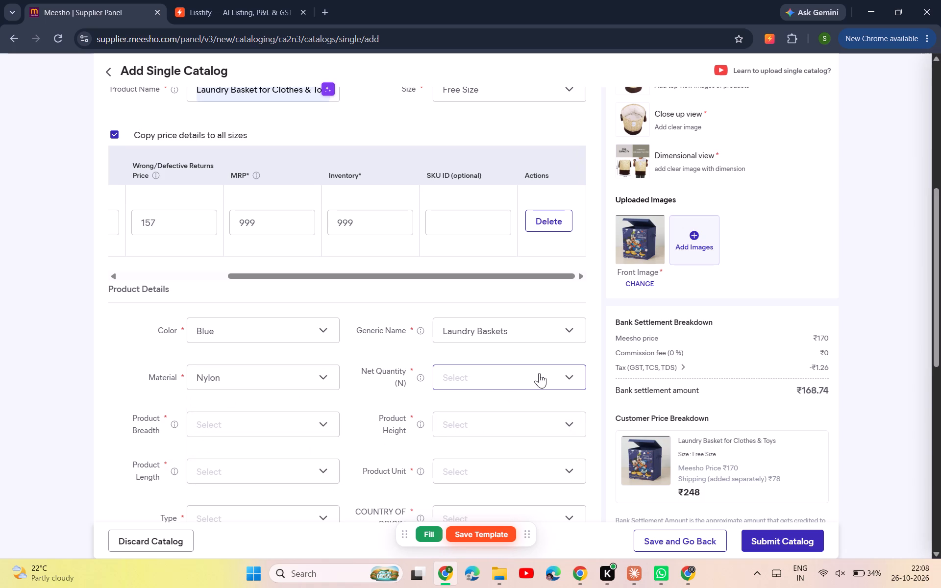
click(473, 436)
Set the product breadth to 10 and the product height to 17.
click(310, 425)
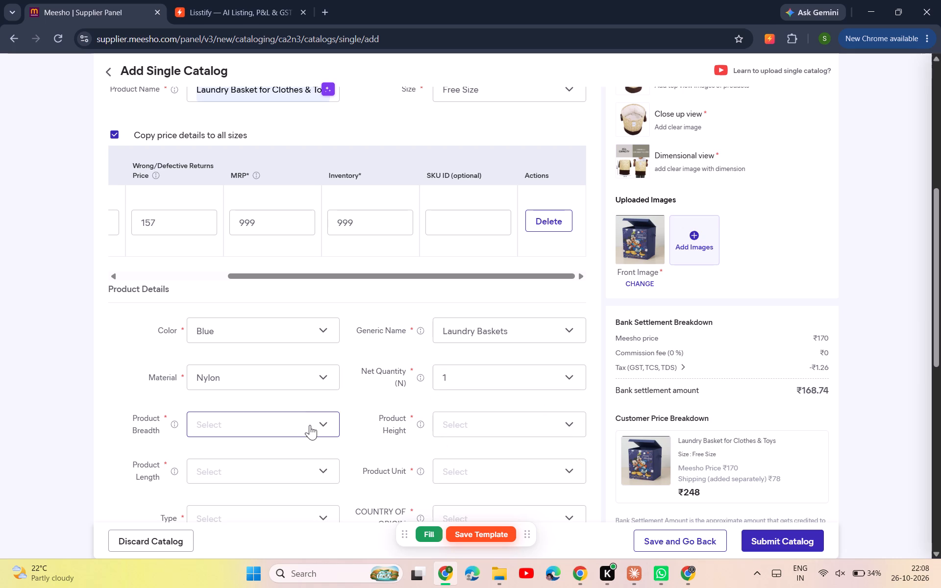
click(288, 449)
text(10)
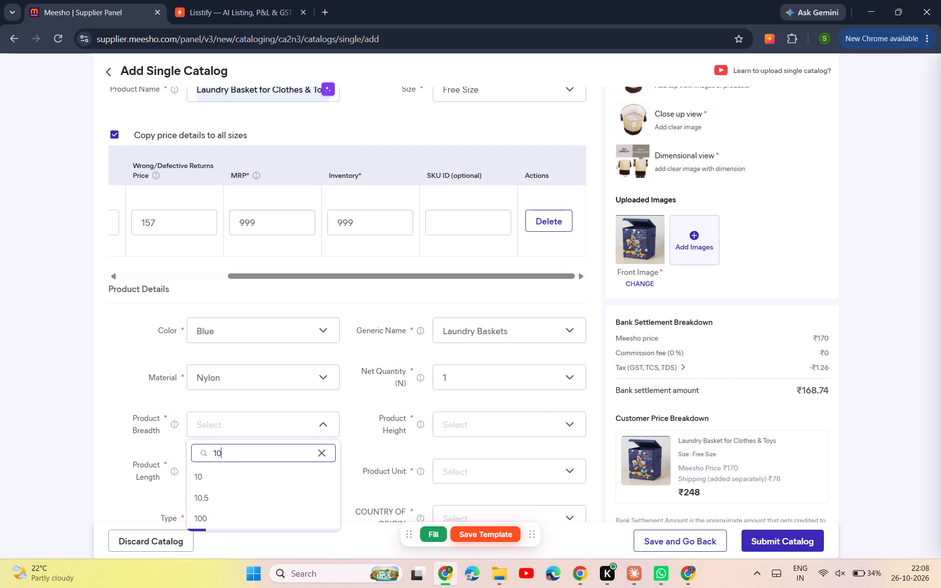
click(262, 479)
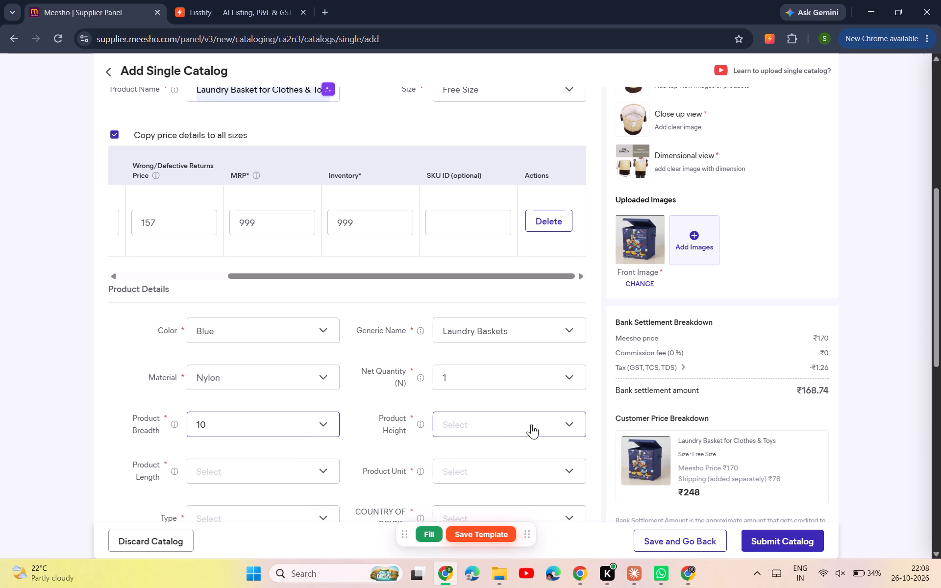
click(531, 424)
click(509, 451)
text(17)
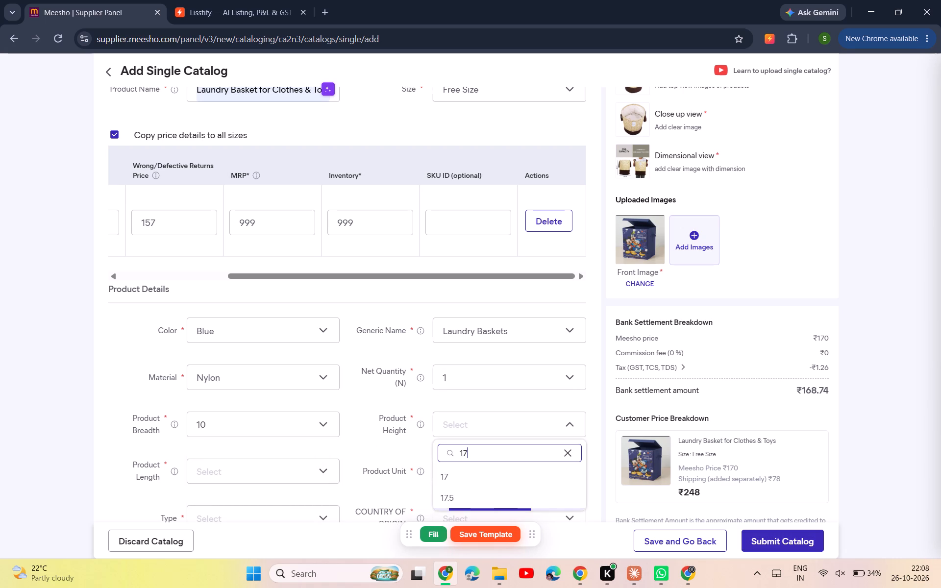
click(479, 472)
Set the product length to 15 and the product unit to Inch.
scroll(368, 454, down, 2)
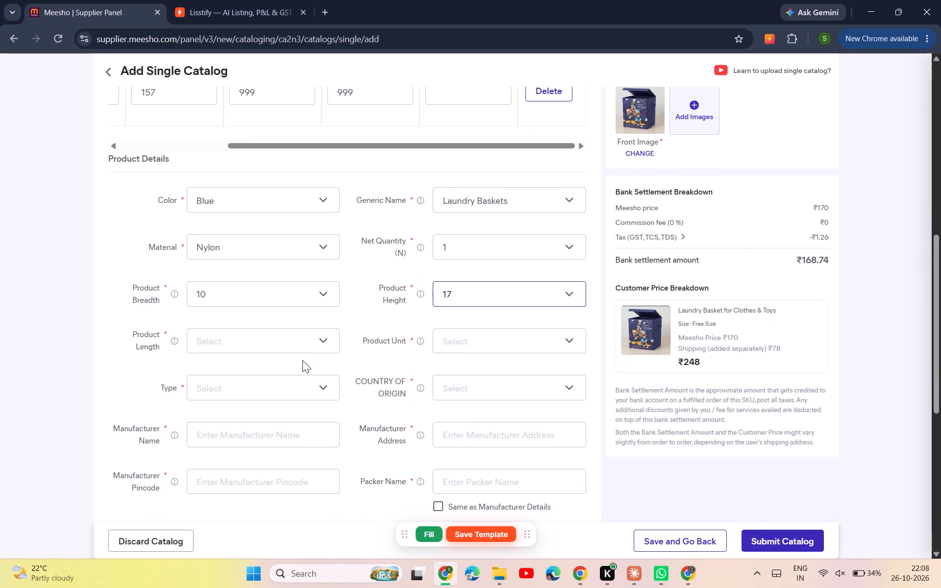
click(307, 341)
click(285, 370)
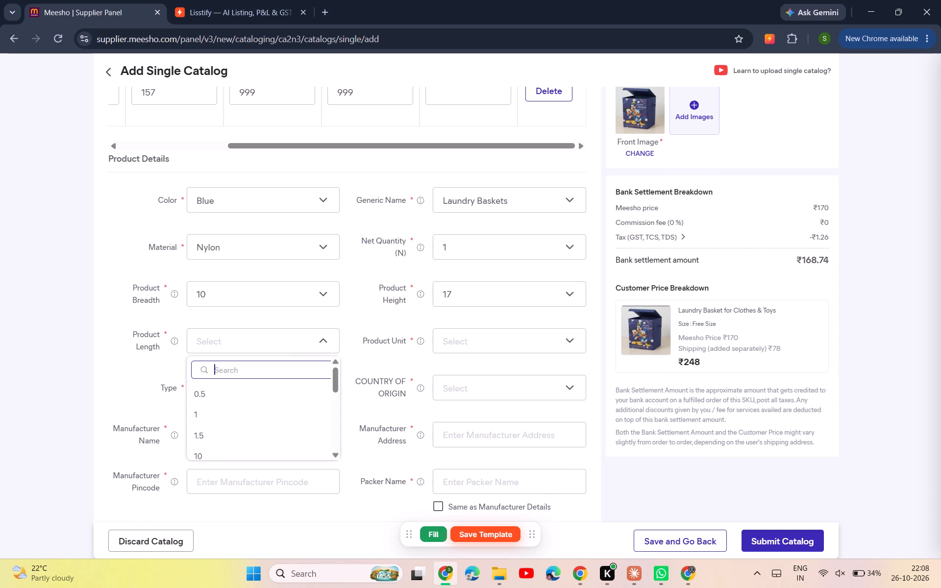
text(15)
click(260, 391)
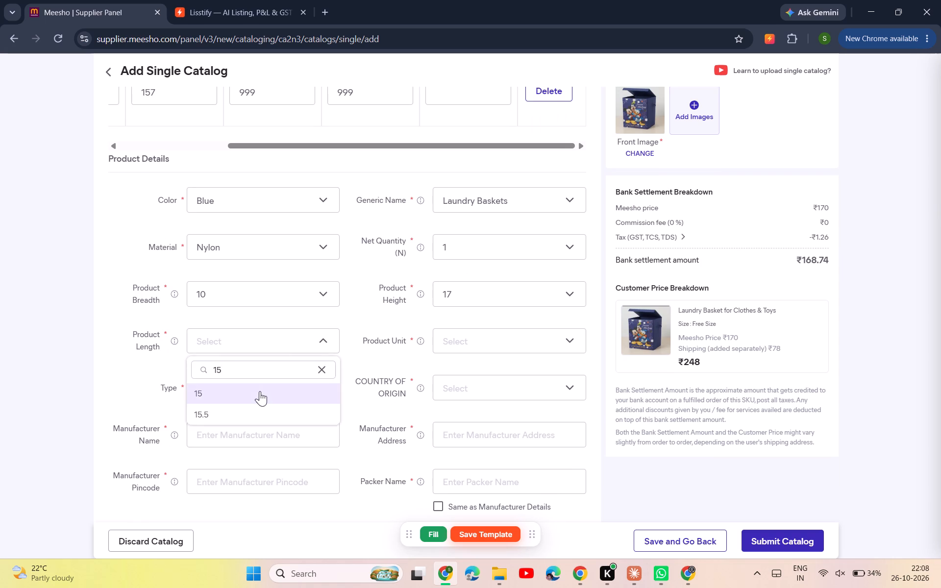
click(525, 342)
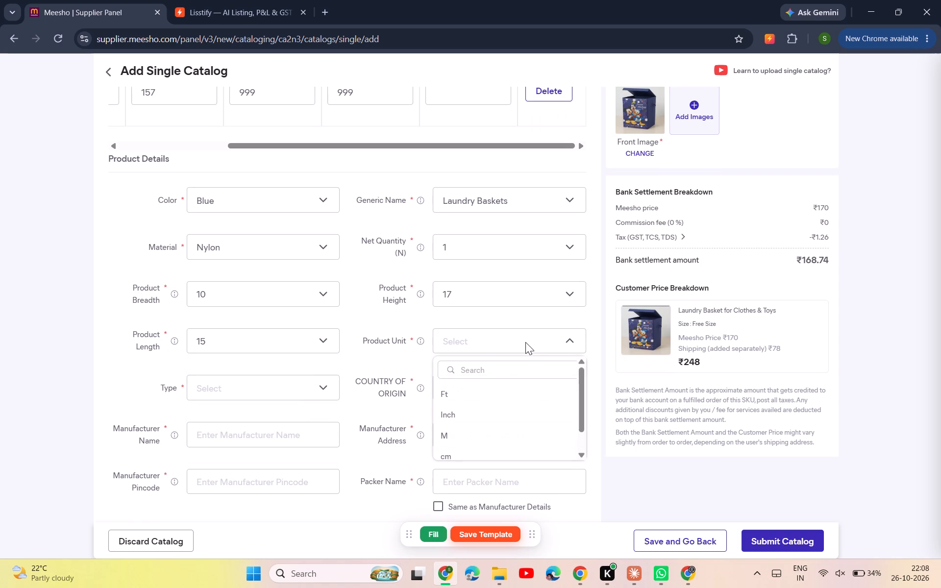
click(484, 414)
Set the country of origin to India and the type to Basket.
click(489, 382)
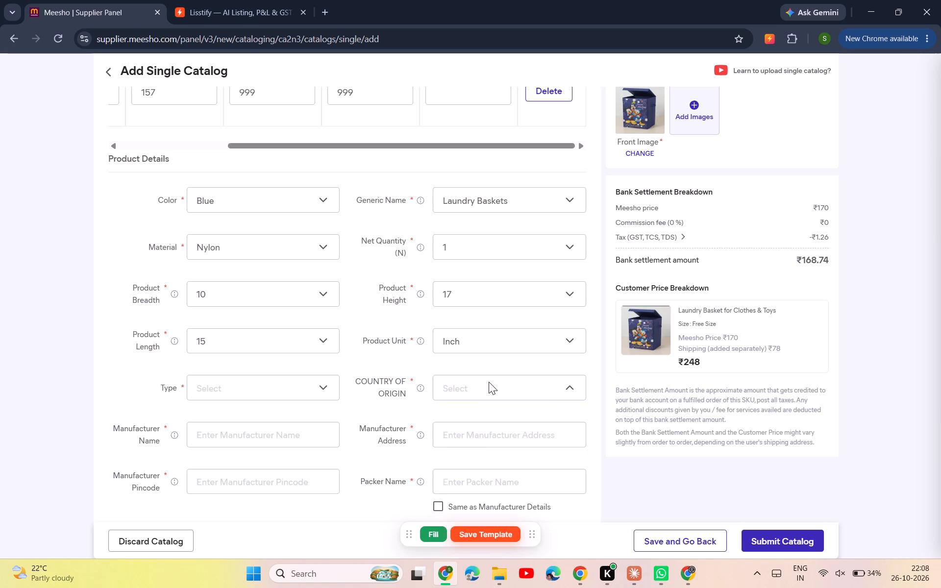
click(484, 439)
click(318, 386)
click(271, 453)
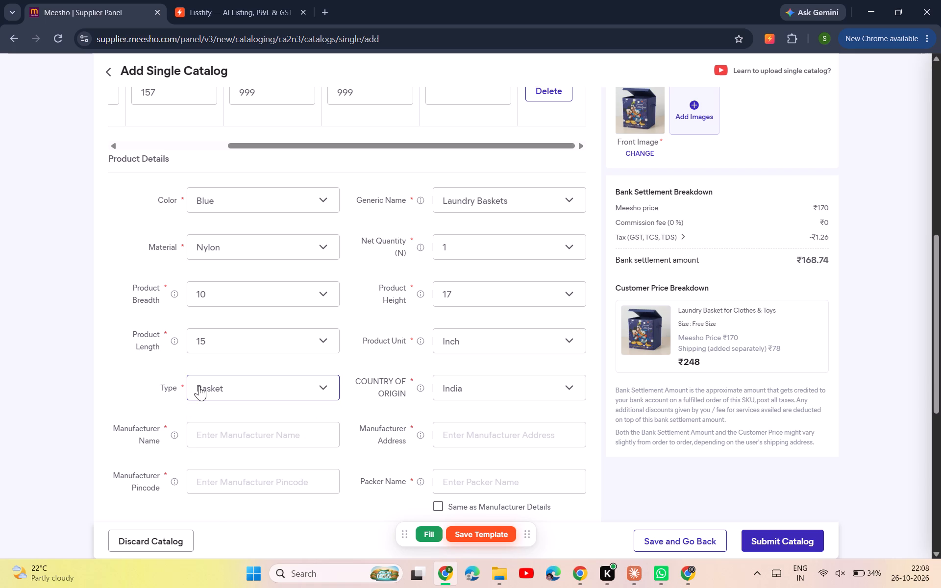
Enter manufacturer Guru Kripa with its Indore address and pincode, and reuse the manufacturer details for the packer.
scroll(199, 386, down, 1)
click(263, 337)
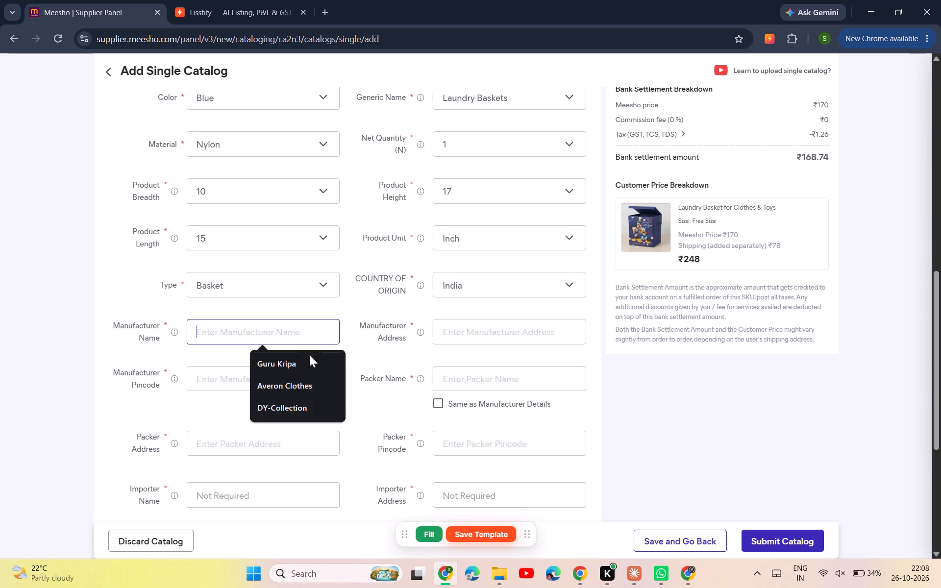
click(302, 367)
drag(497, 336, 523, 375)
click(523, 375)
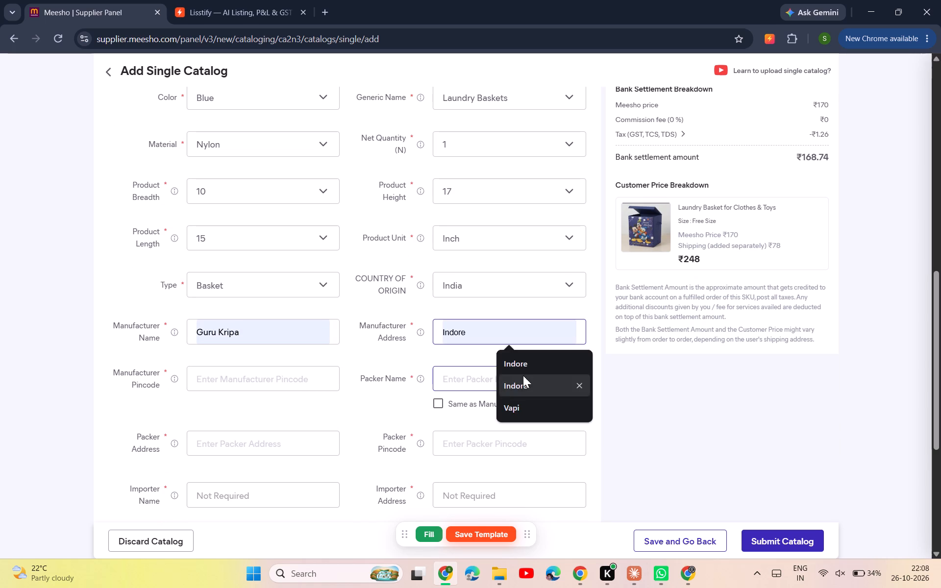
click(497, 377)
drag(509, 408, 346, 379)
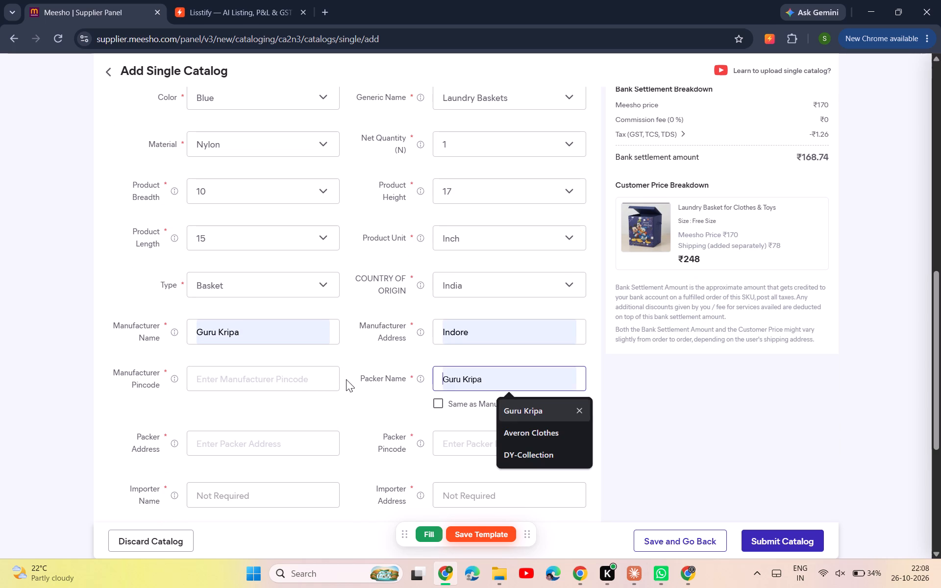
drag(346, 379, 290, 380)
click(520, 409)
click(440, 400)
click(289, 377)
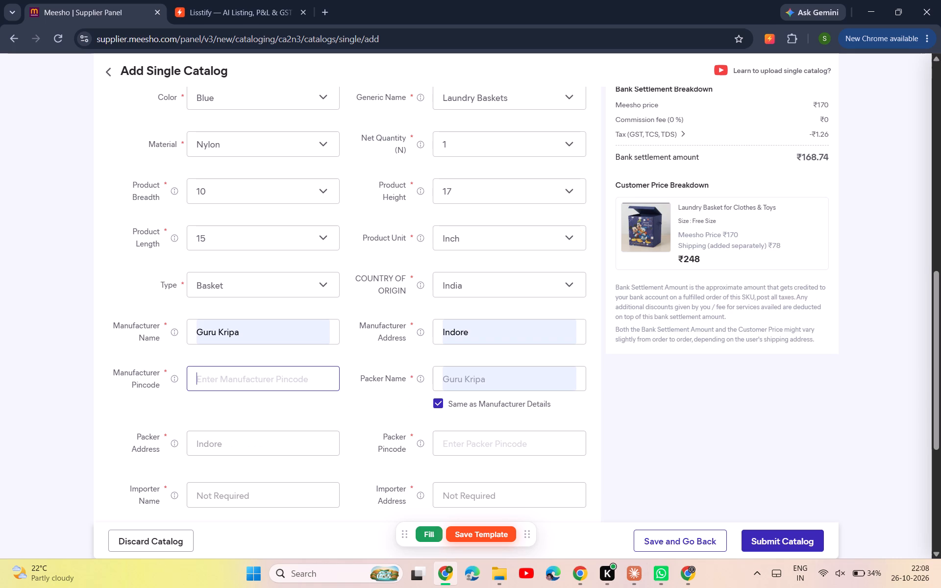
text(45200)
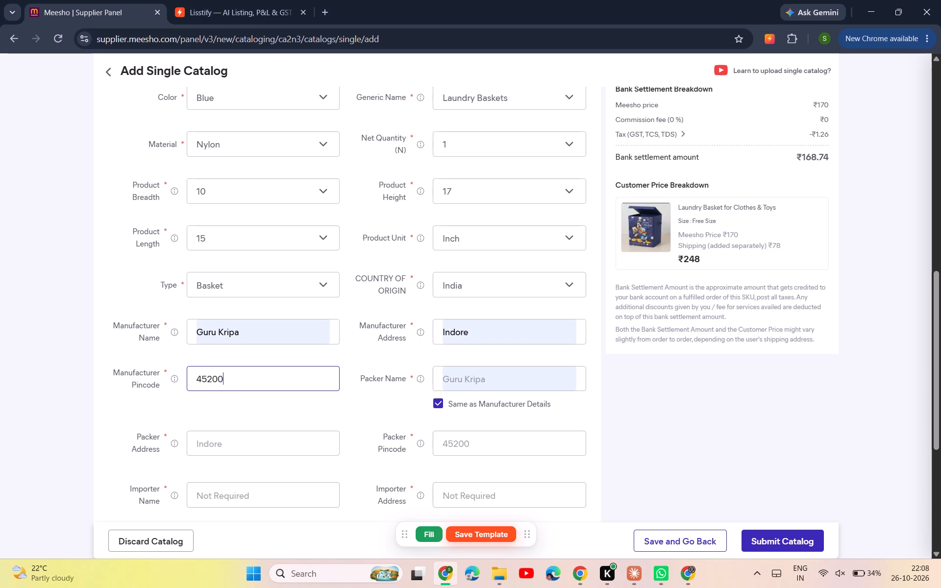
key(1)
Open the Description field under Other Attributes for entry.
scroll(383, 451, down, 2)
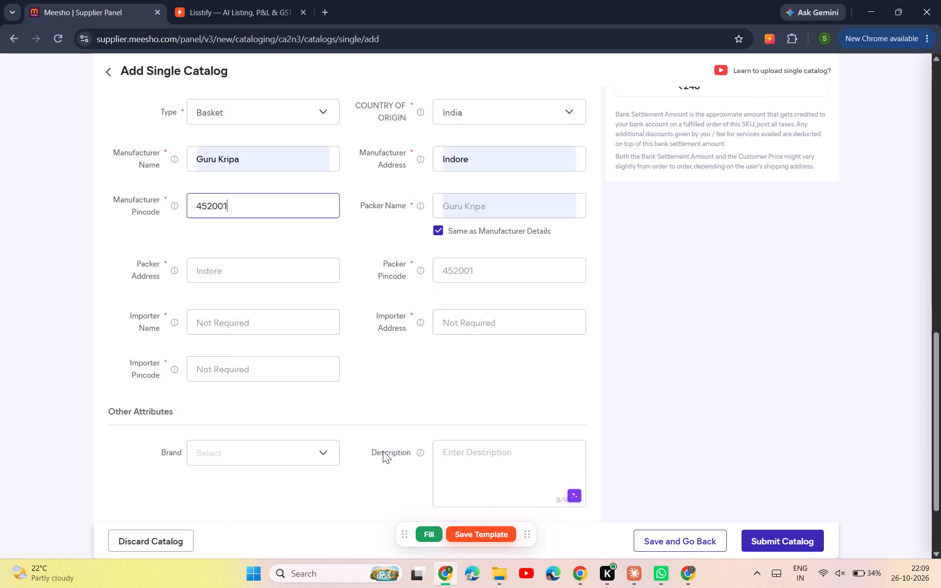
scroll(383, 451, down, 1)
click(482, 369)
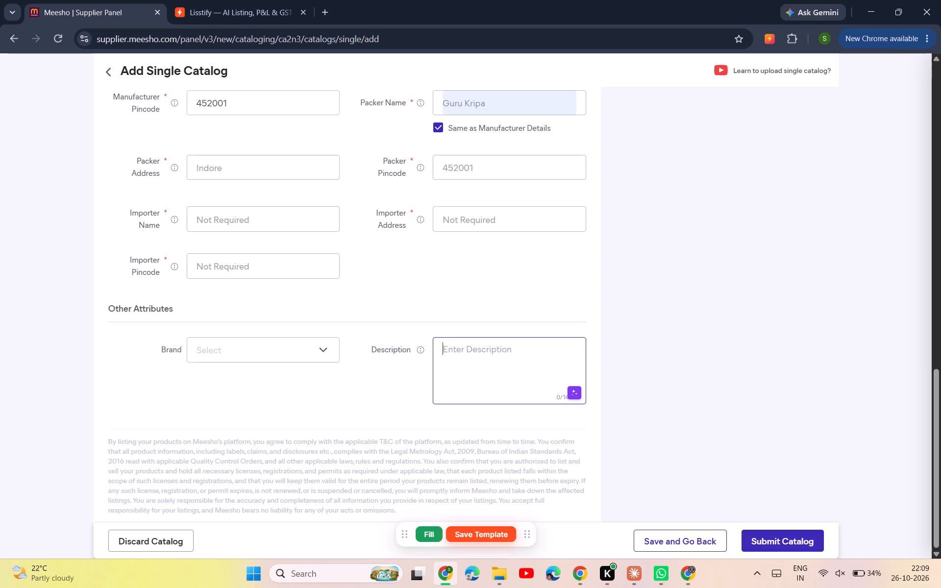
key(alt+Tab)
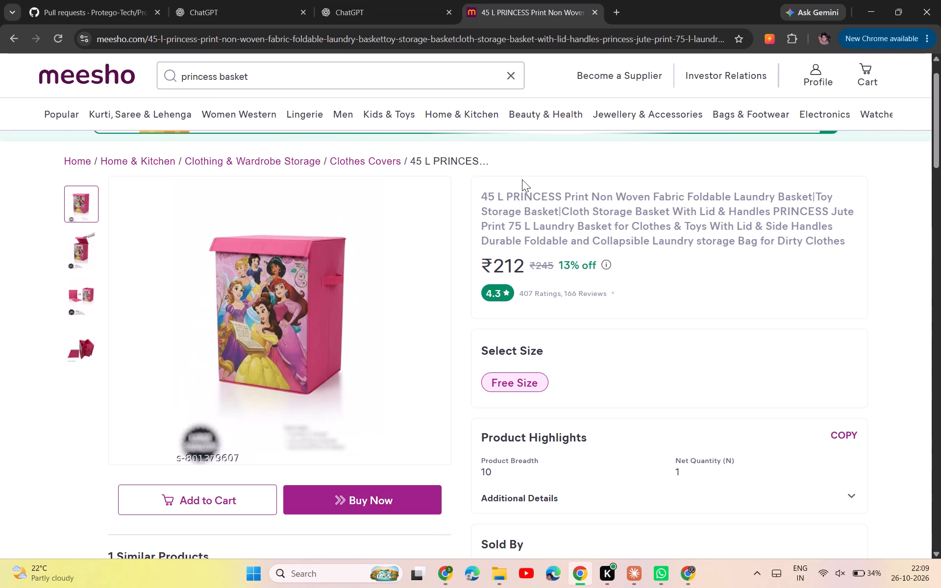
scroll(615, 398, down, 5)
scroll(615, 398, up, 2)
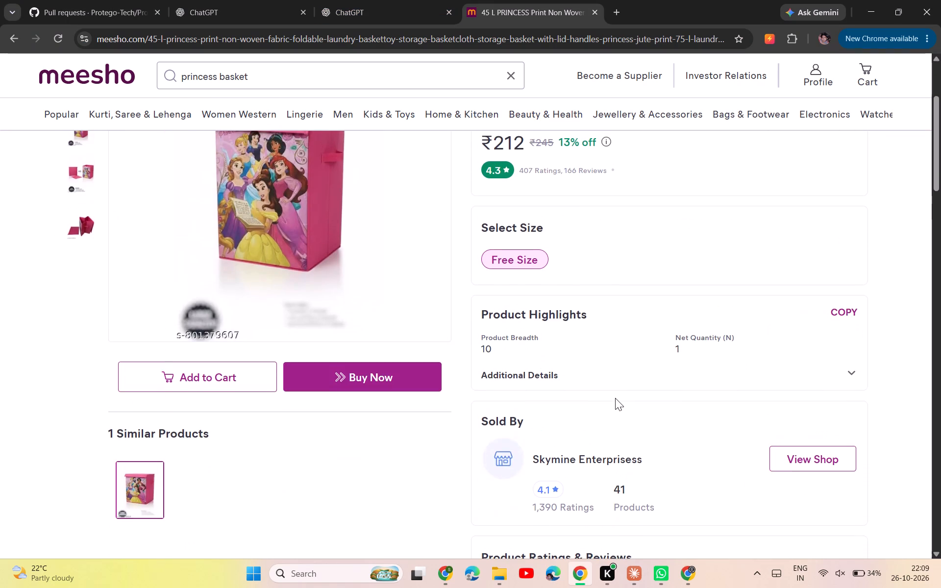
scroll(636, 304, up, 4)
scroll(461, 298, down, 1)
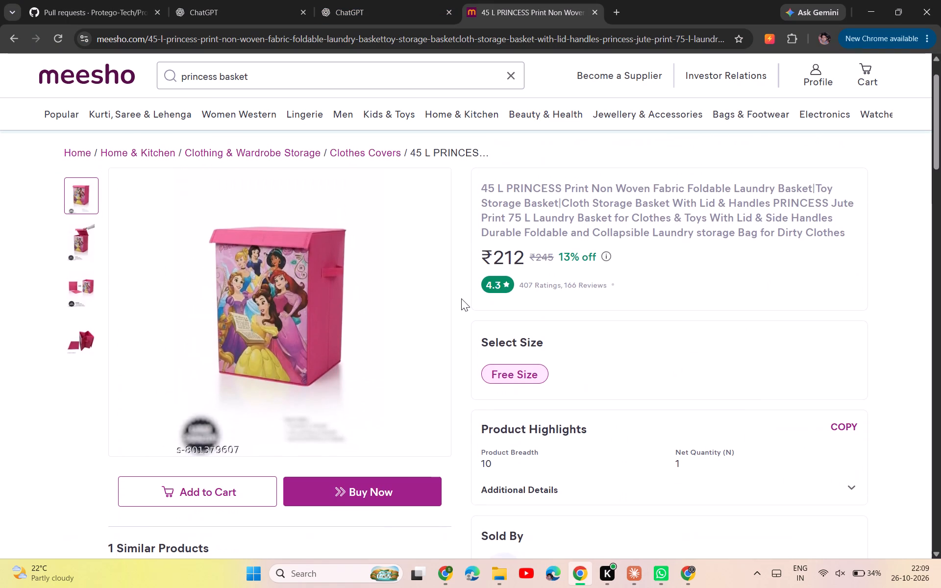
scroll(461, 298, down, 1)
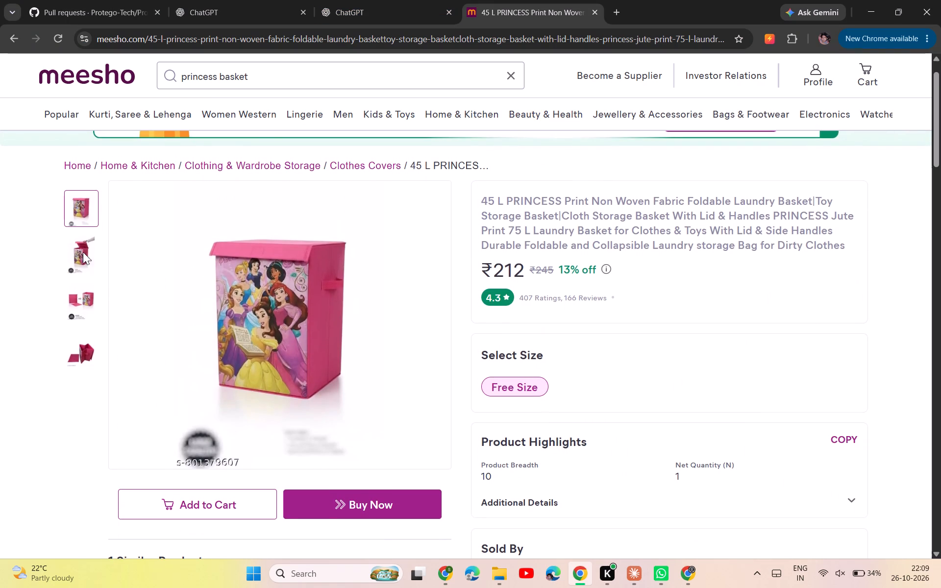
click(81, 245)
click(75, 278)
click(83, 308)
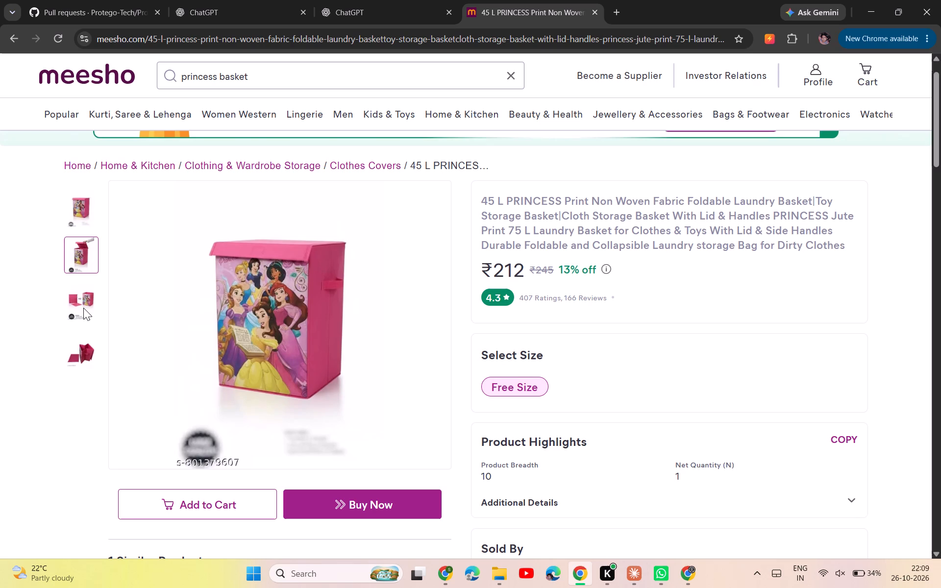
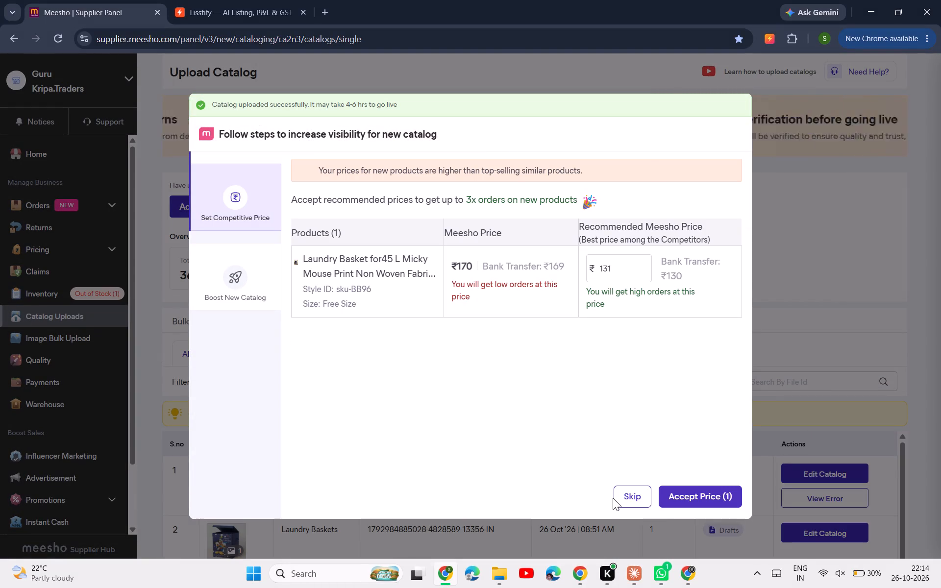
click(630, 495)
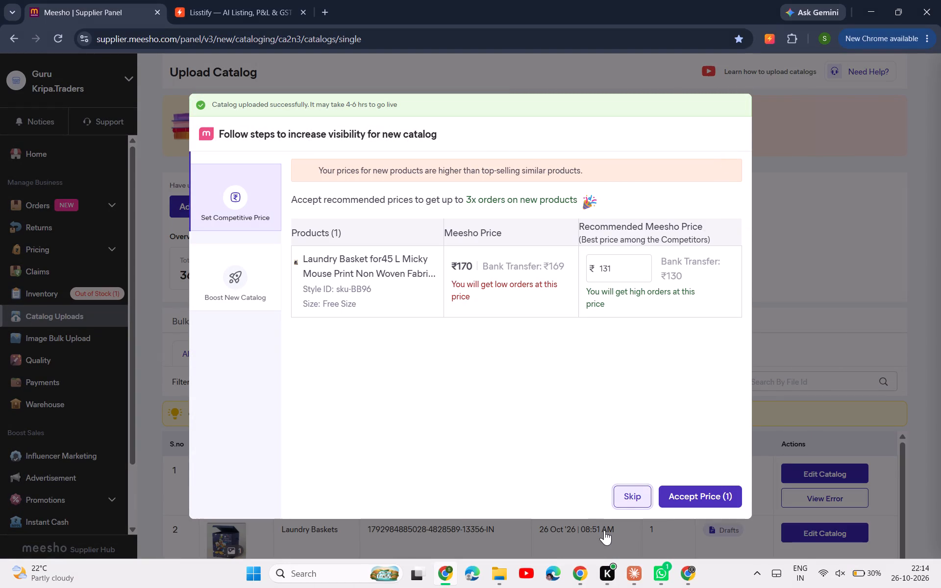
click(633, 485)
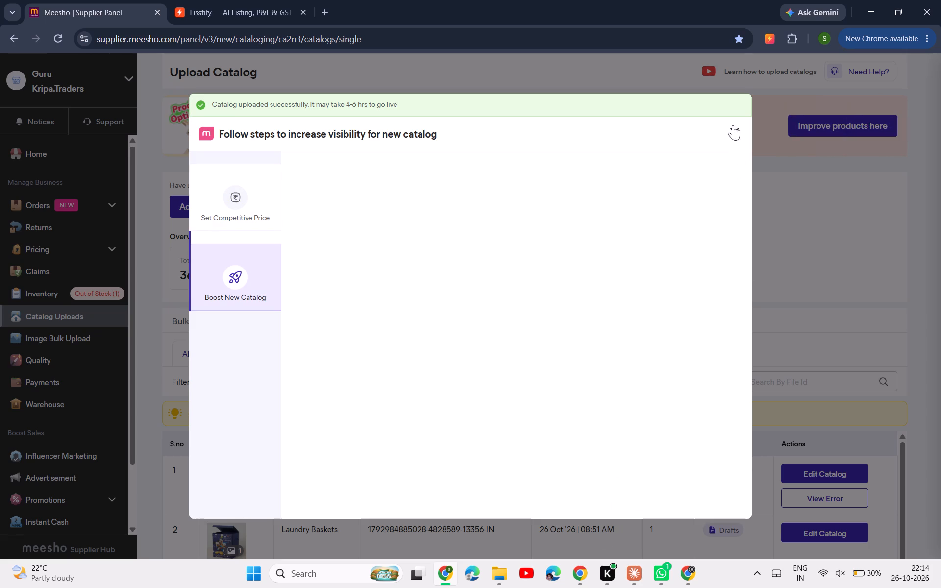
click(733, 125)
Open the QC Error laundry basket catalog and cut its product name's ending so it finishes at "Cloth Storage Basket With Lid & Handles".
scroll(566, 283, down, 4)
scroll(485, 398, down, 1)
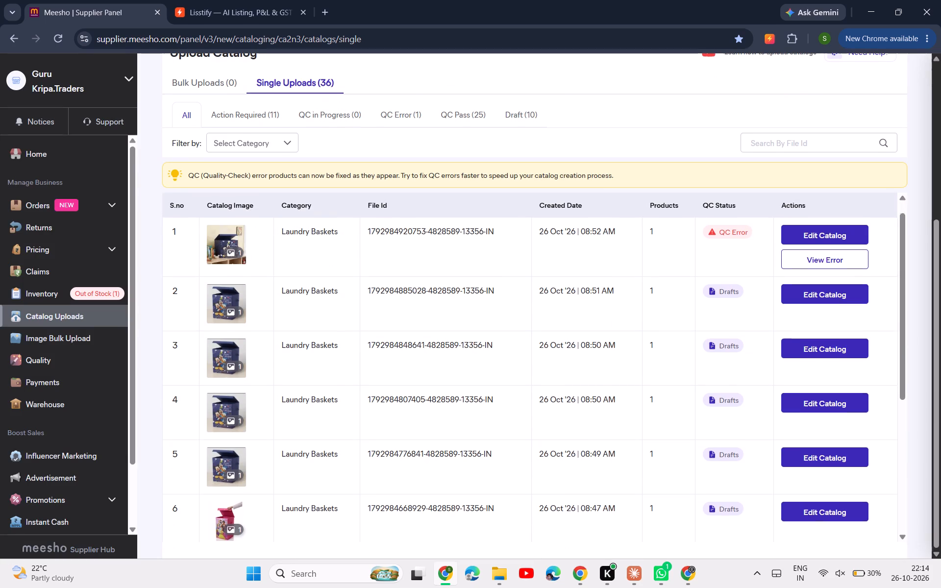
scroll(485, 398, down, 1)
scroll(545, 412, up, 1)
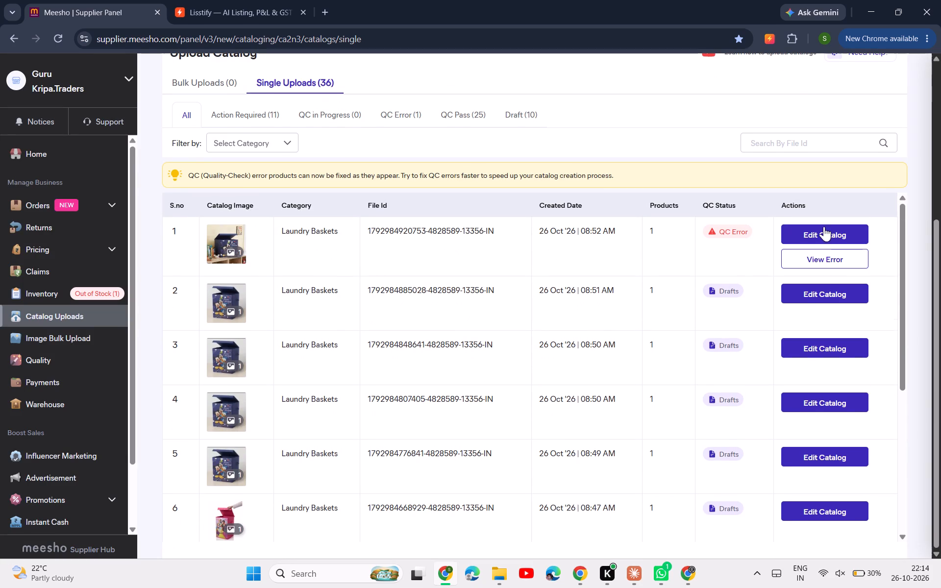
click(824, 226)
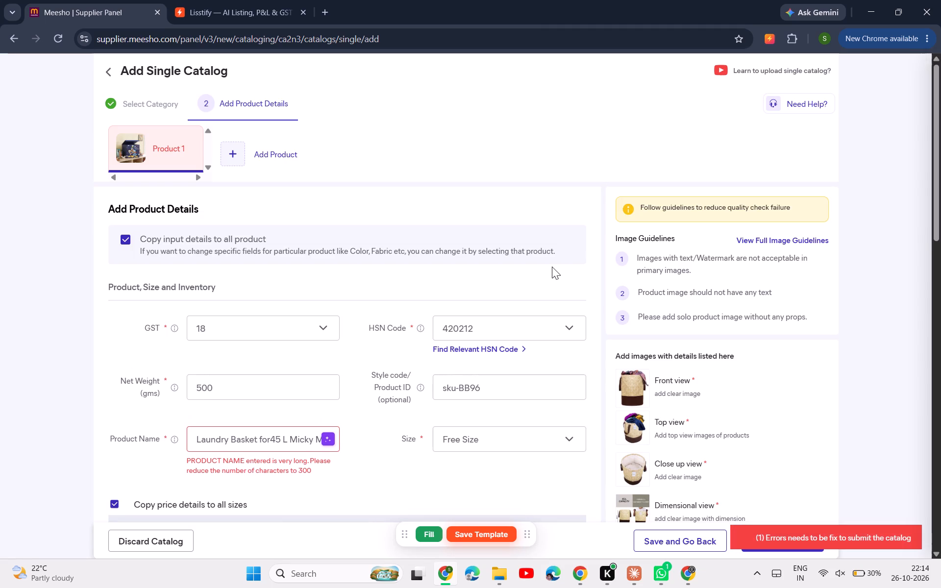
click(260, 427)
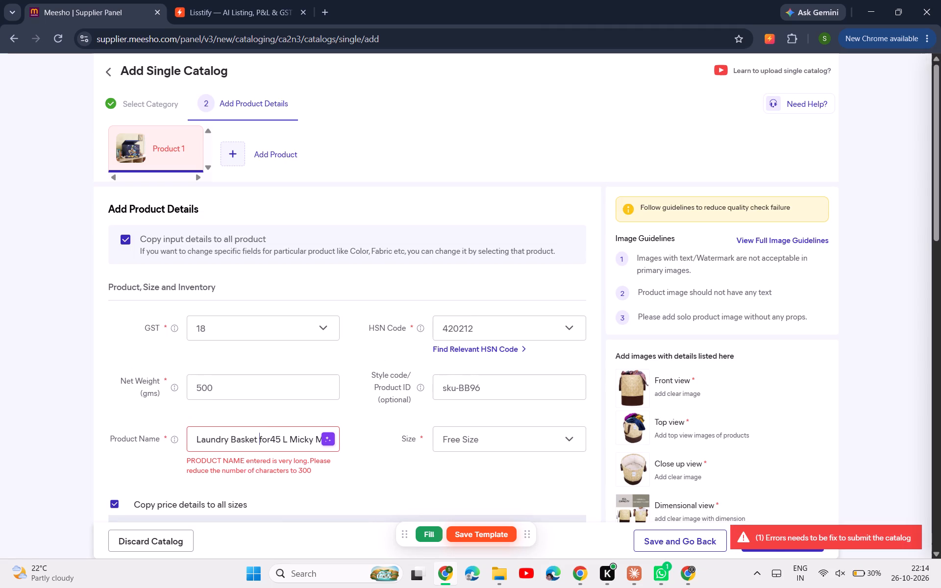
scroll(260, 427, left, 2)
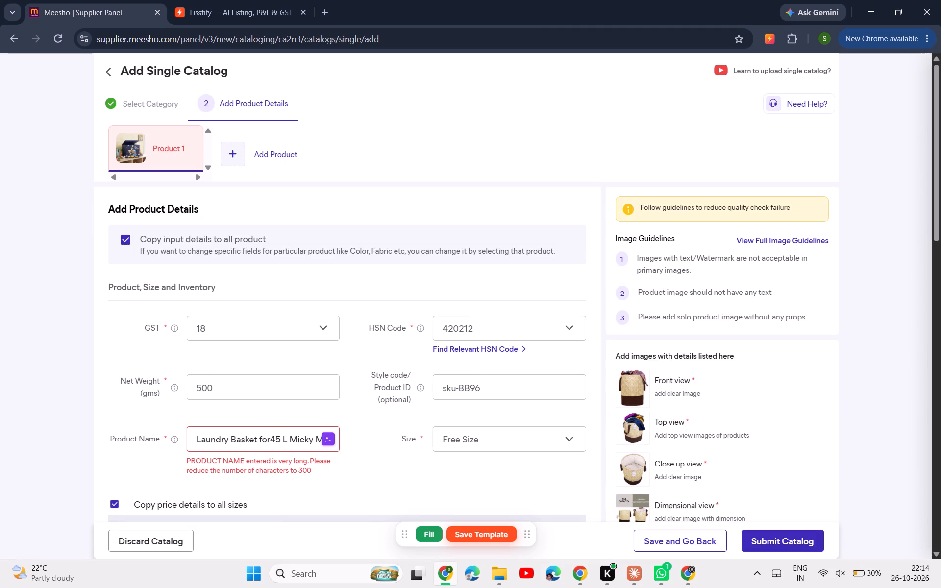
click(267, 435)
scroll(308, 443, left, 4)
drag(218, 437, 347, 450)
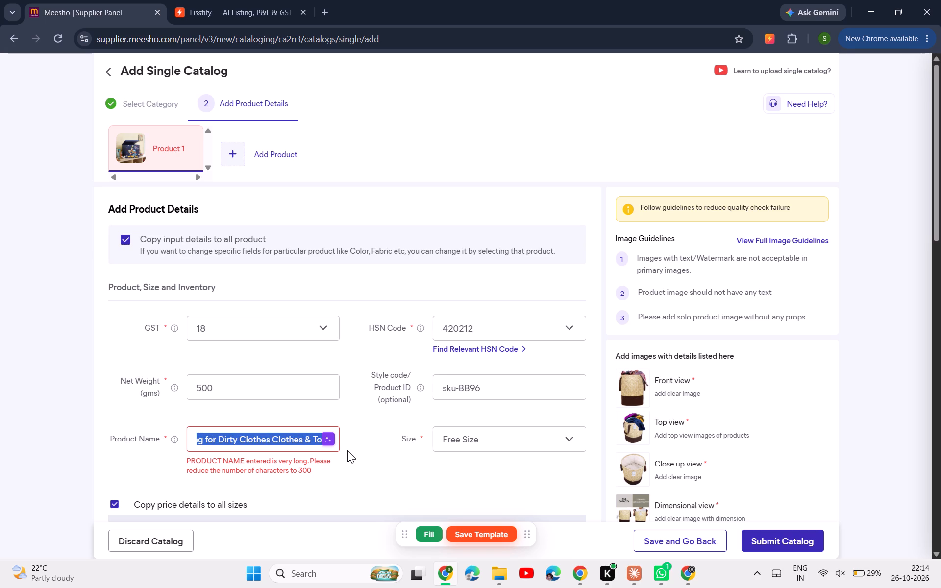
key(BackSpace)
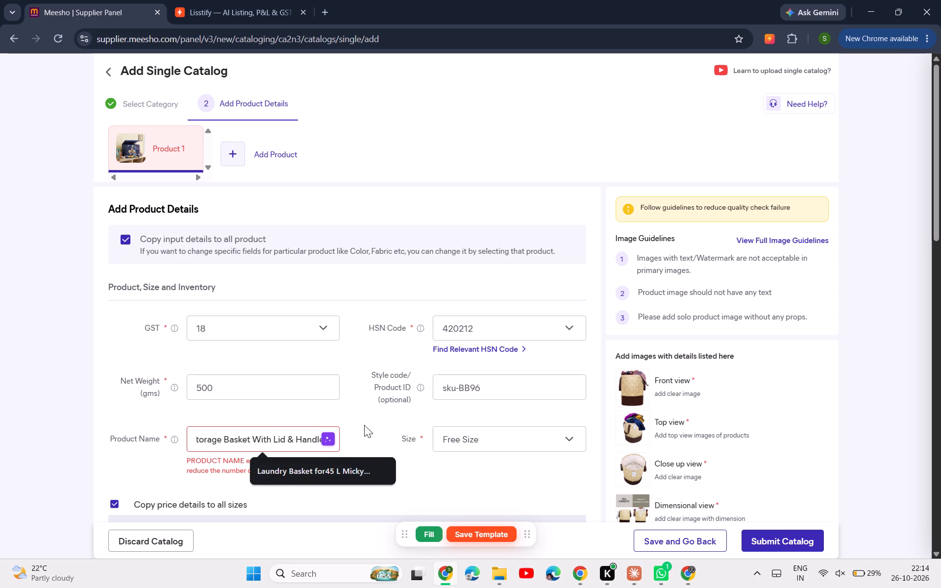
scroll(402, 412, down, 6)
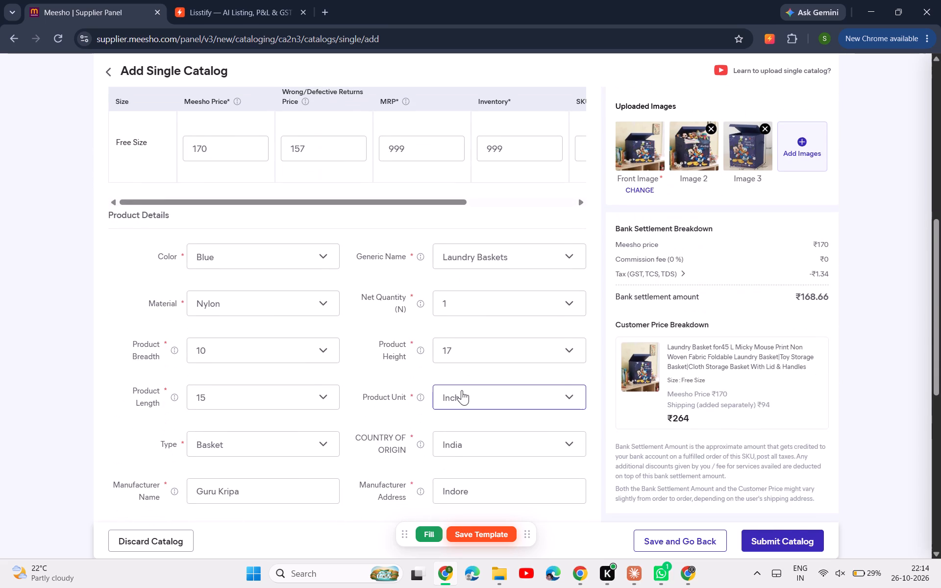
click(641, 344)
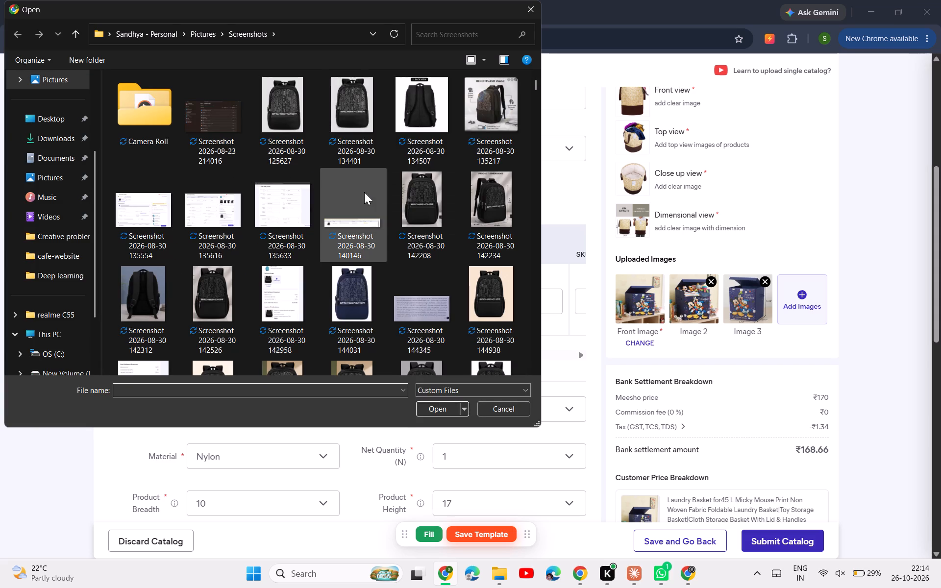
scroll(280, 339, down, 1)
click(228, 276)
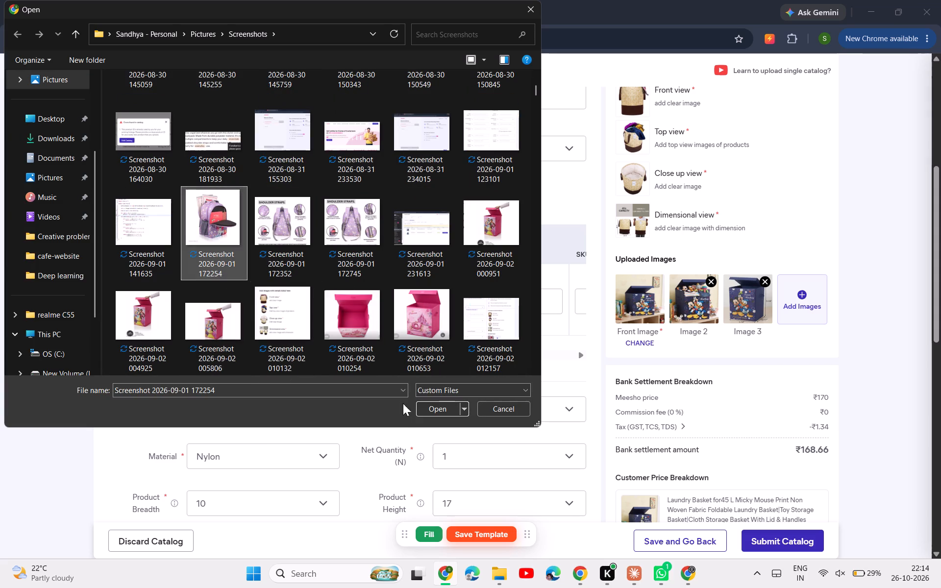
click(435, 403)
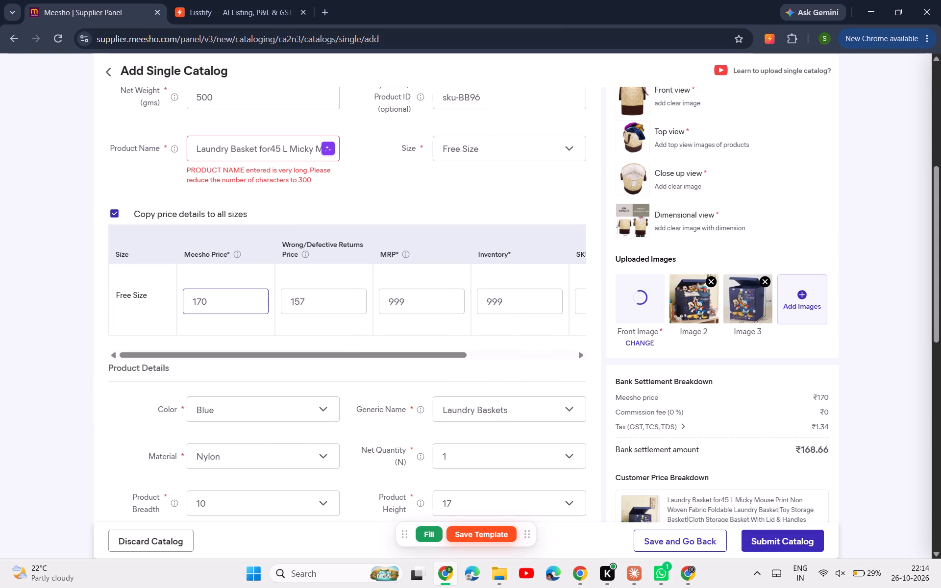
Re-enter the Free Size Meesho price as 170.
click(224, 301)
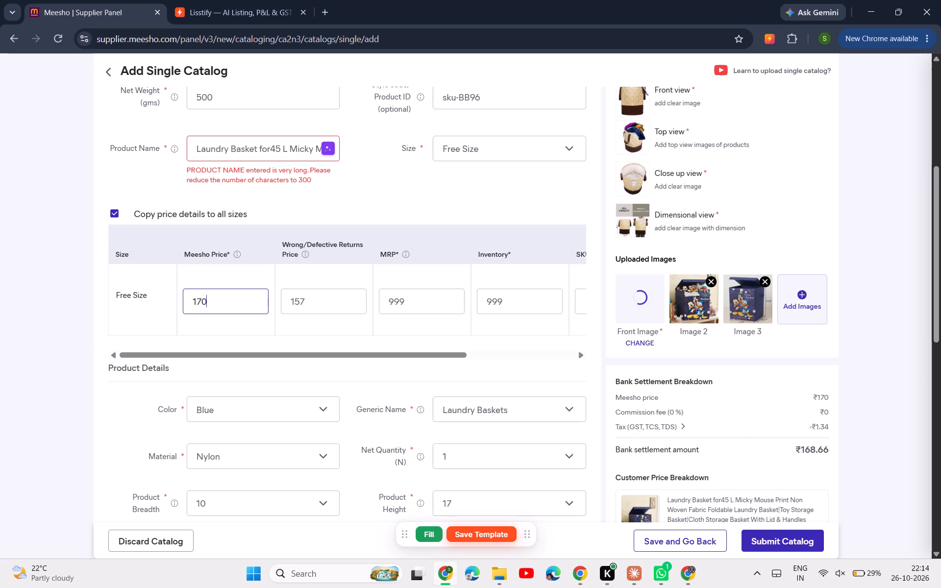
key(BackSpace)
key(0)
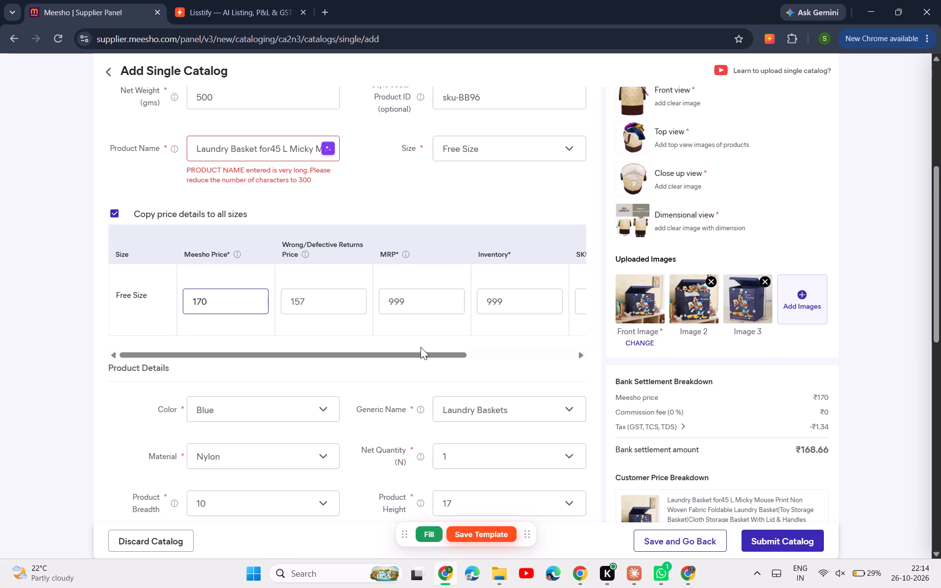
scroll(421, 347, down, 2)
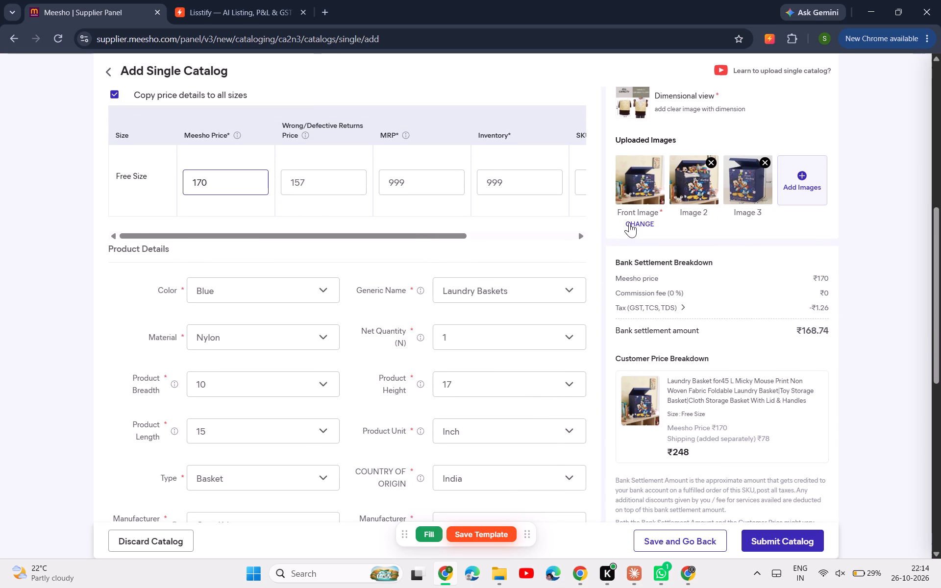
click(633, 223)
scroll(287, 220, down, 4)
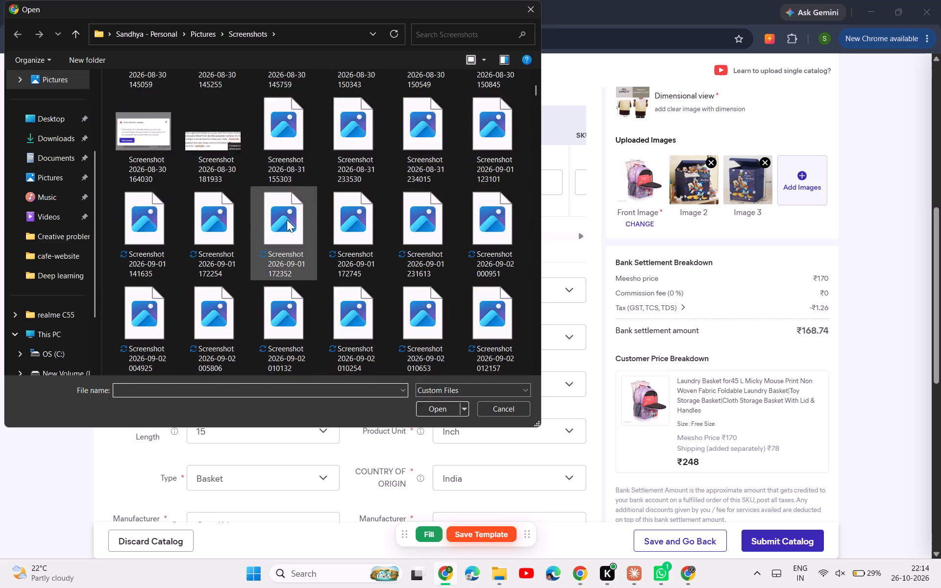
scroll(287, 220, down, 6)
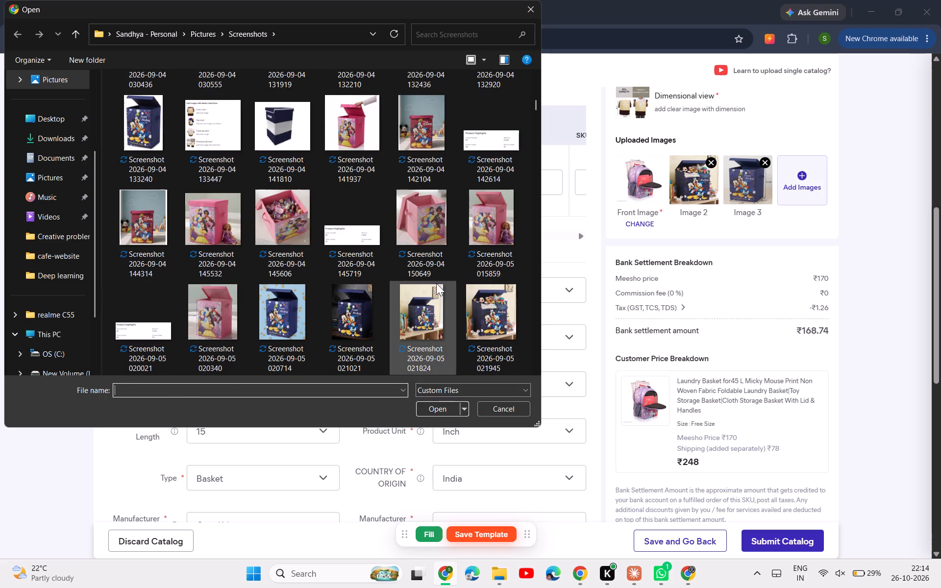
click(449, 310)
click(433, 408)
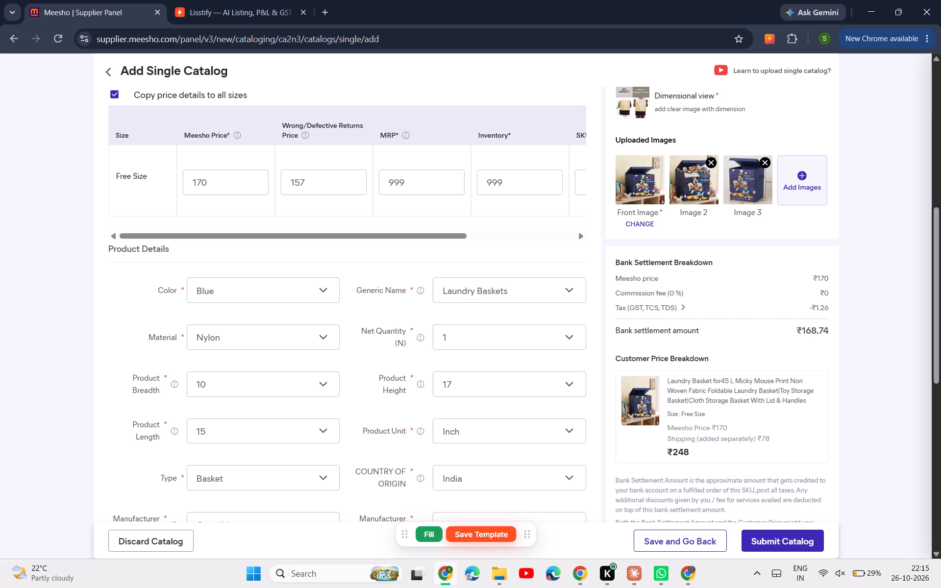
Submit the corrected catalog, skip the recommended price and close the ad campaign offer.
click(771, 549)
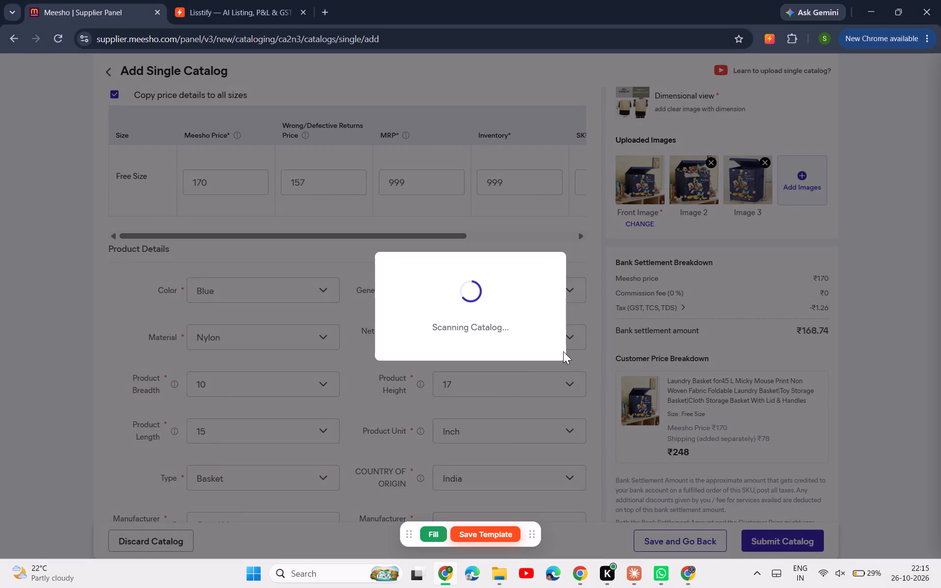
click(564, 328)
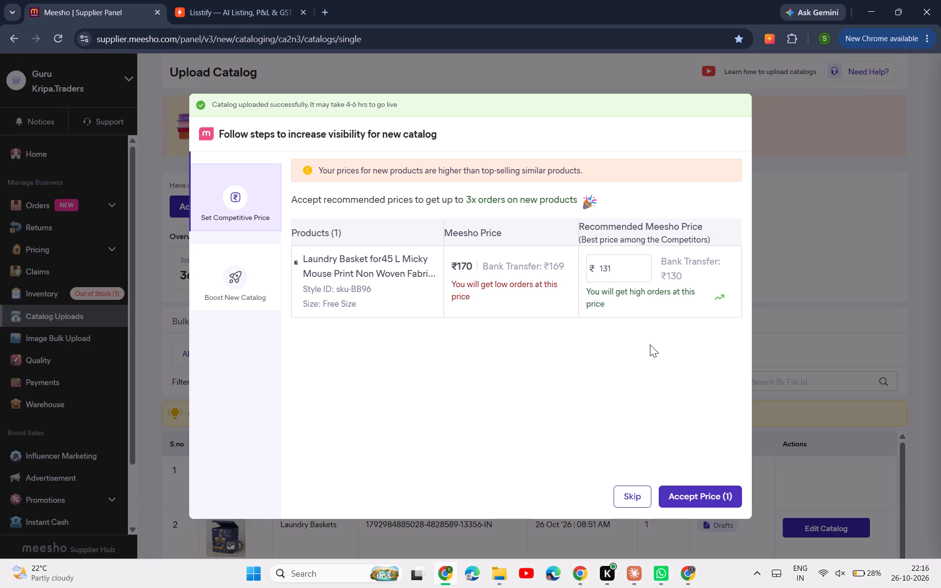
click(638, 495)
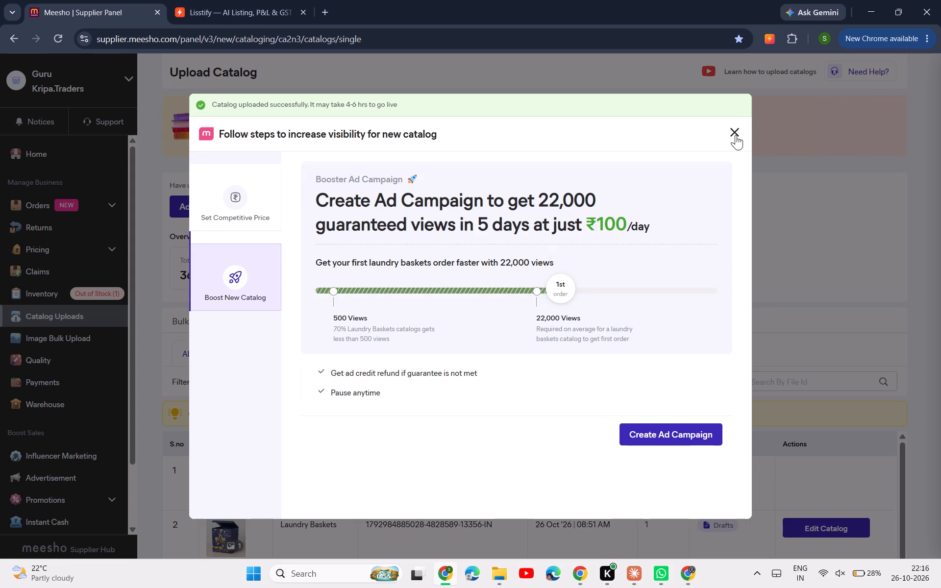
click(736, 135)
Open the pink Princess basket draft numbered 6, check its form and uploaded image, and return to the catalog list.
scroll(553, 319, down, 3)
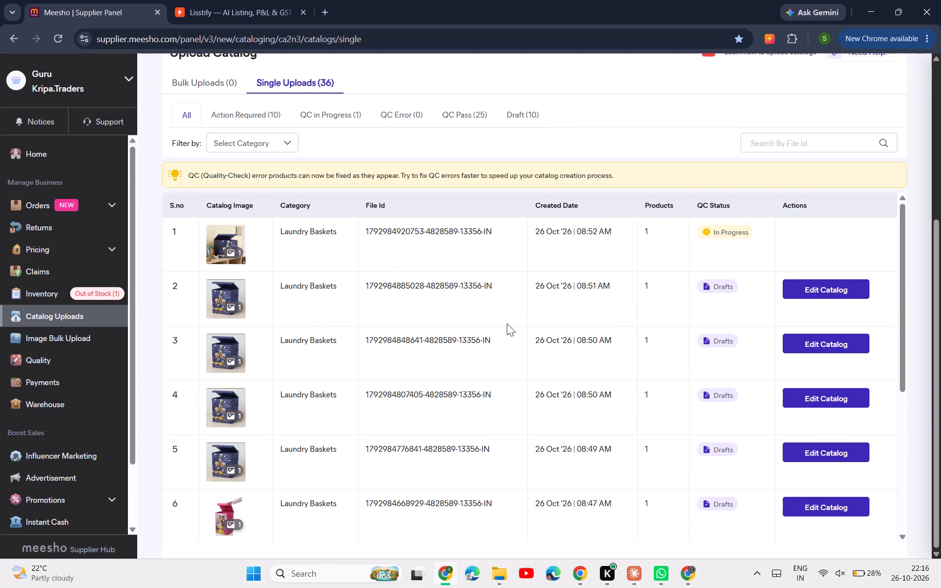
scroll(442, 375, down, 2)
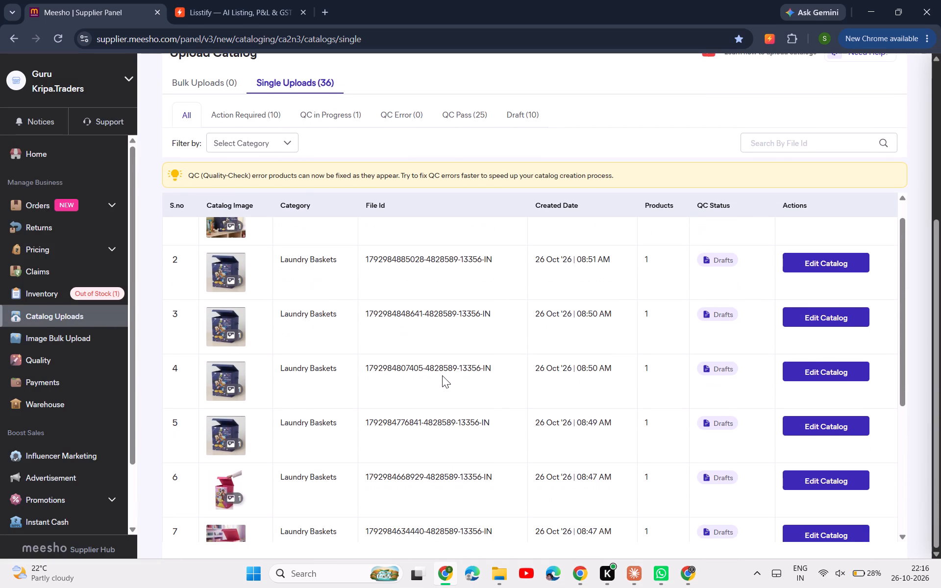
scroll(442, 375, up, 1)
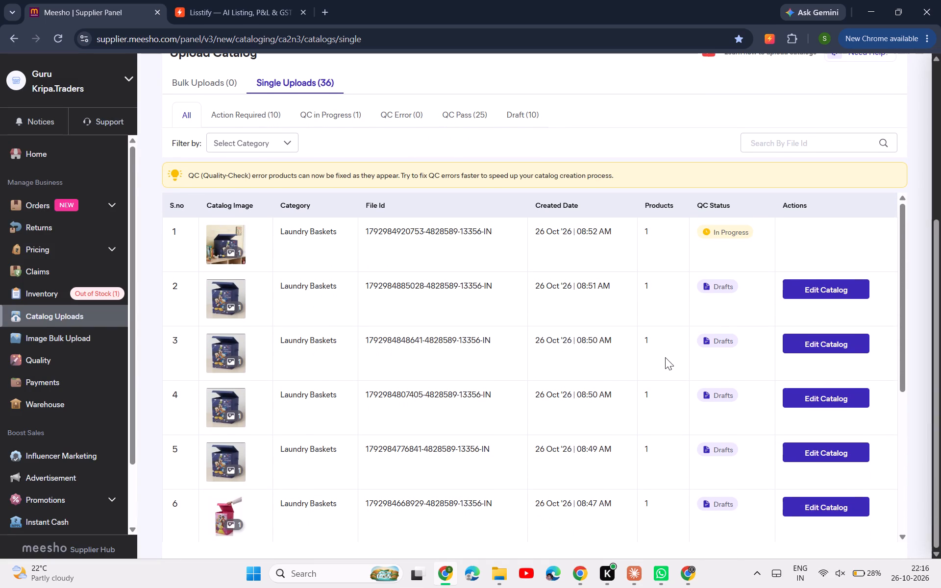
scroll(729, 463, down, 2)
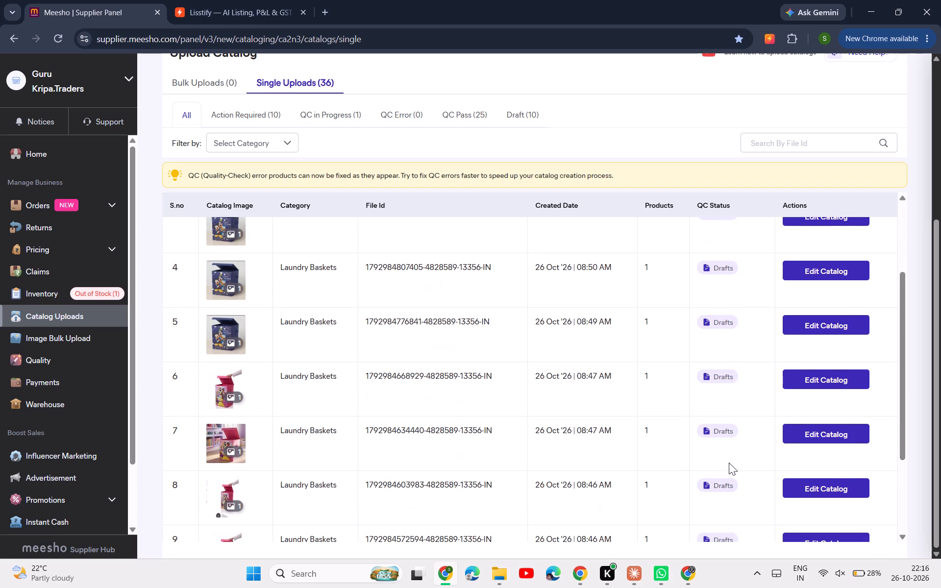
click(837, 381)
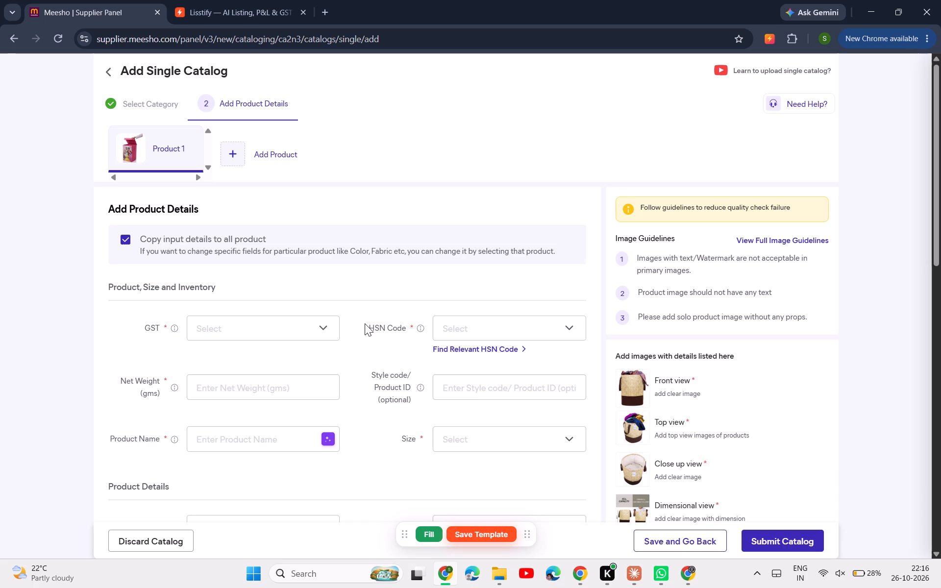
scroll(435, 347, down, 2)
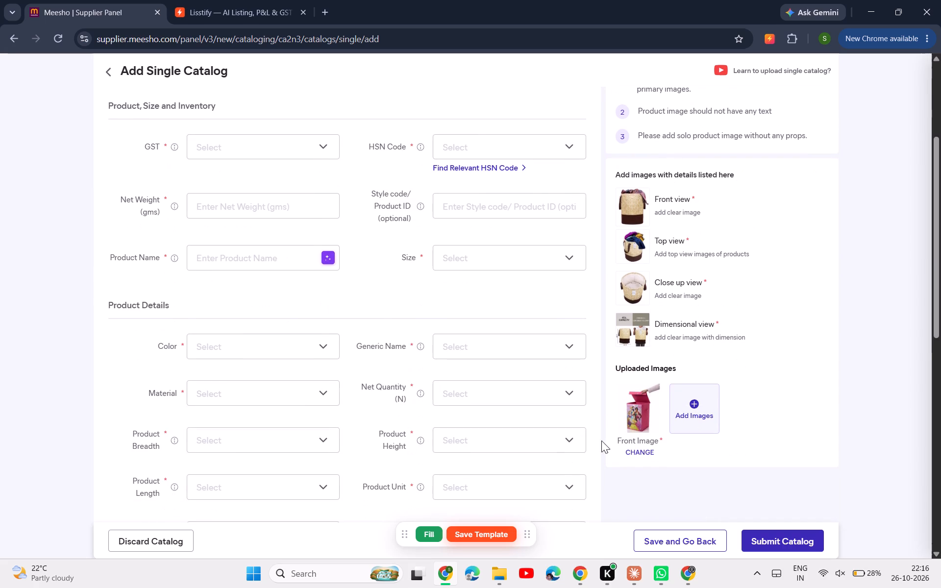
click(3, 31)
Open the pink Princess laundry basket draft whose image shows the open basket in a furnished room.
scroll(434, 396, down, 1)
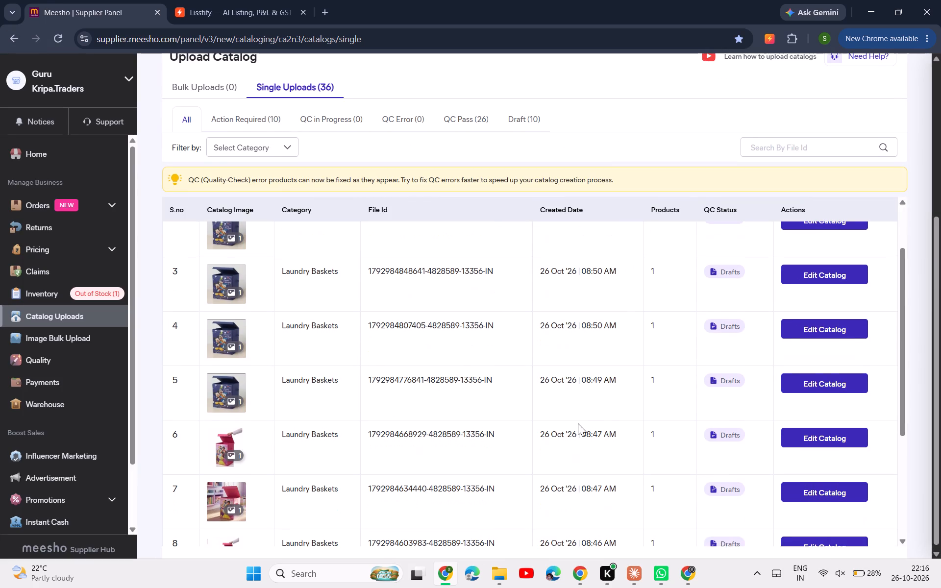
scroll(578, 423, down, 1)
click(816, 402)
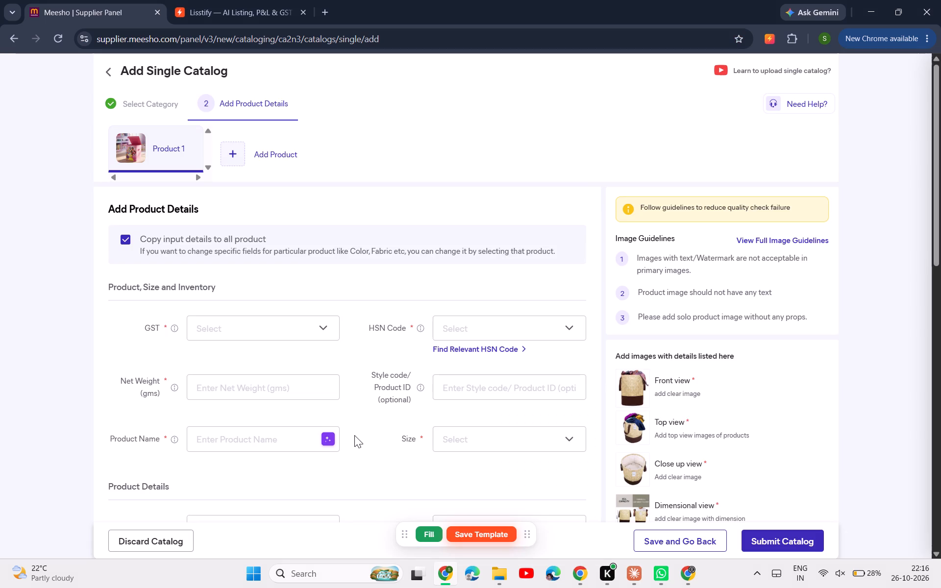
Set GST to 18, HSN code to 420212, net weight to 500 g and the style code to sku-BB65.
click(319, 334)
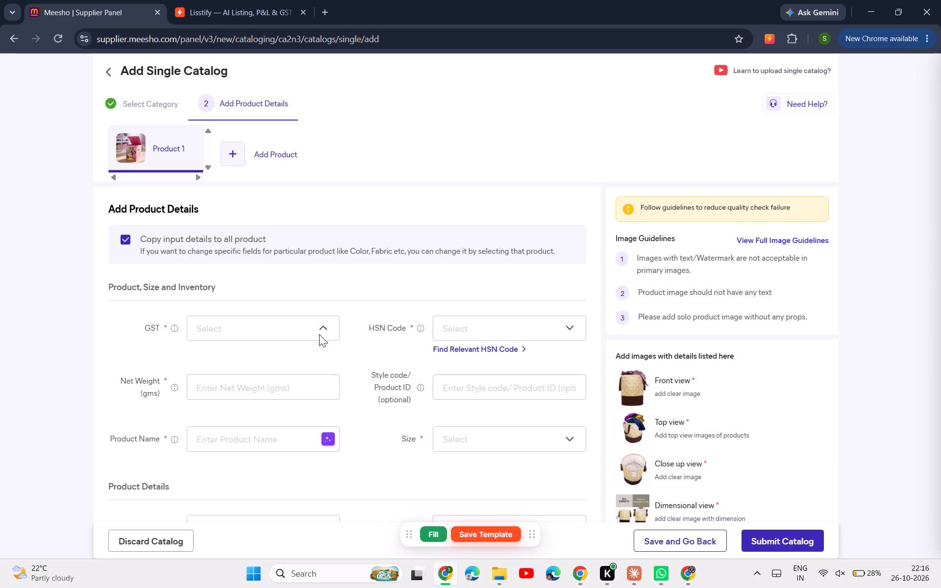
click(254, 394)
click(491, 320)
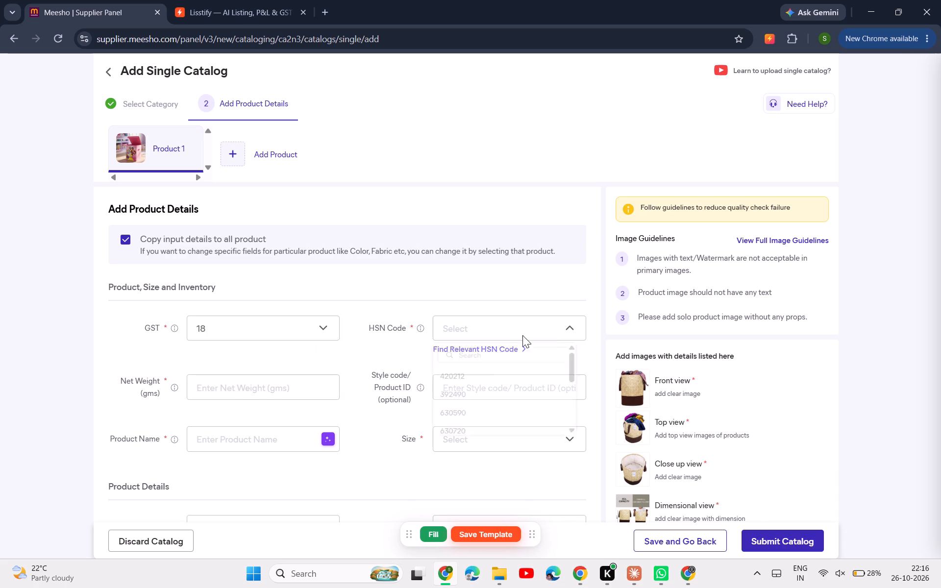
click(482, 383)
click(284, 399)
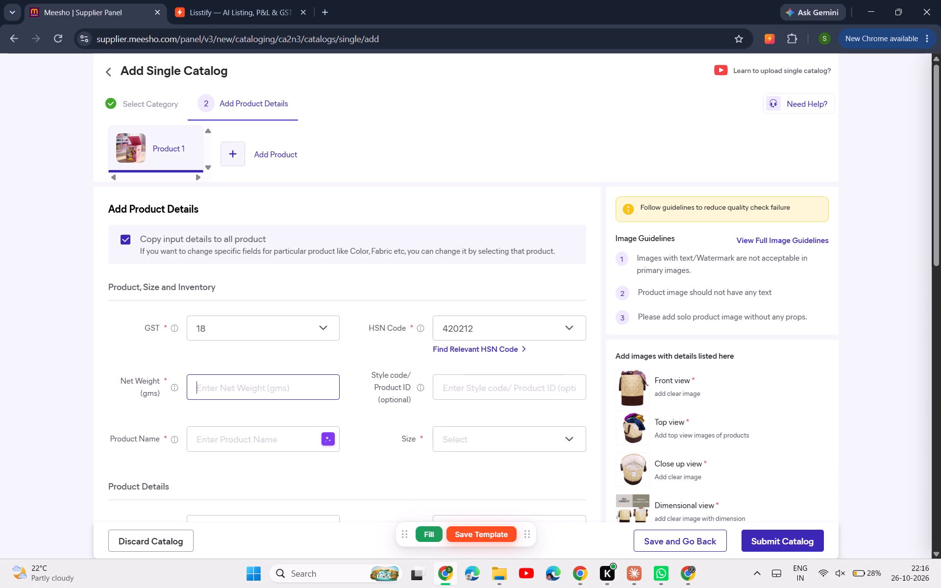
text(500)
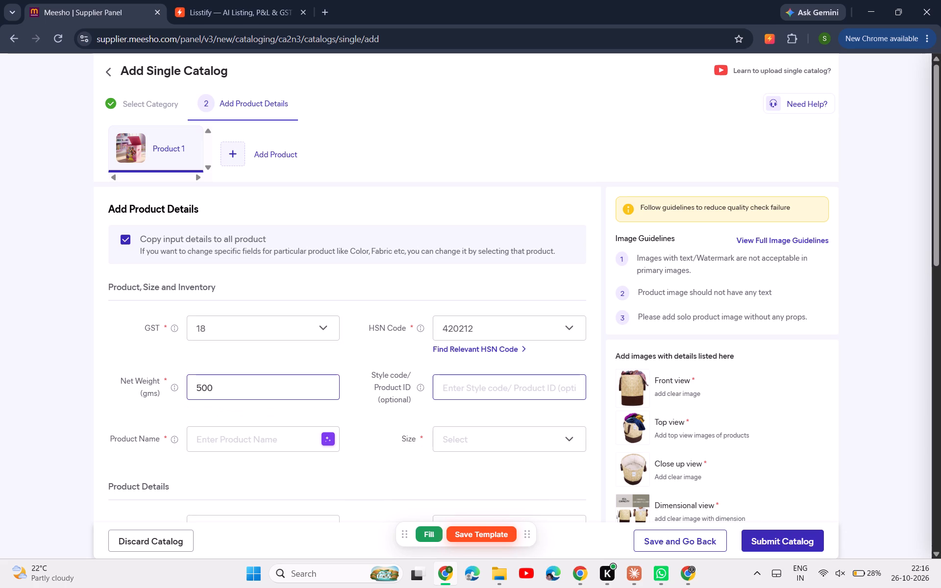
click(465, 387)
click(509, 418)
key(BackSpace)
key(BackSpace)
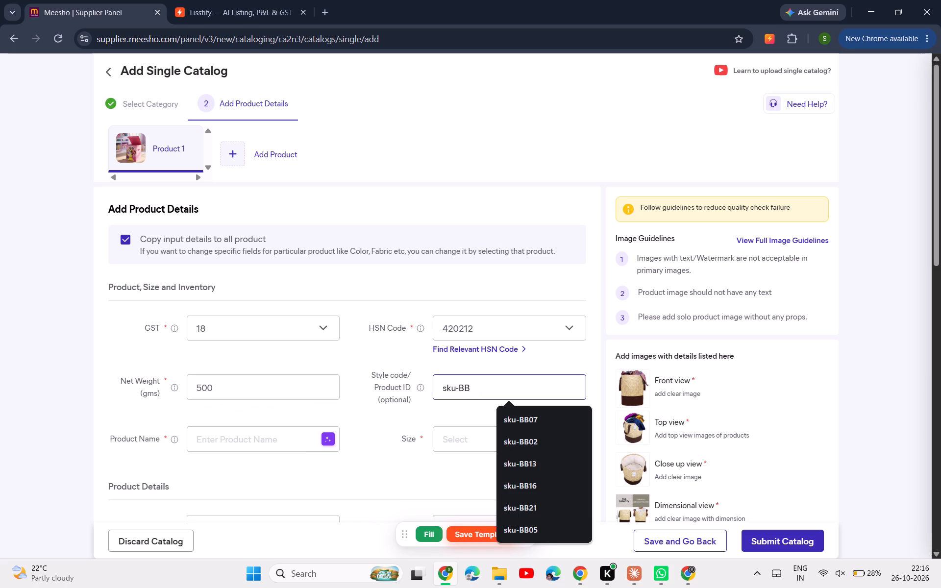
text(65)
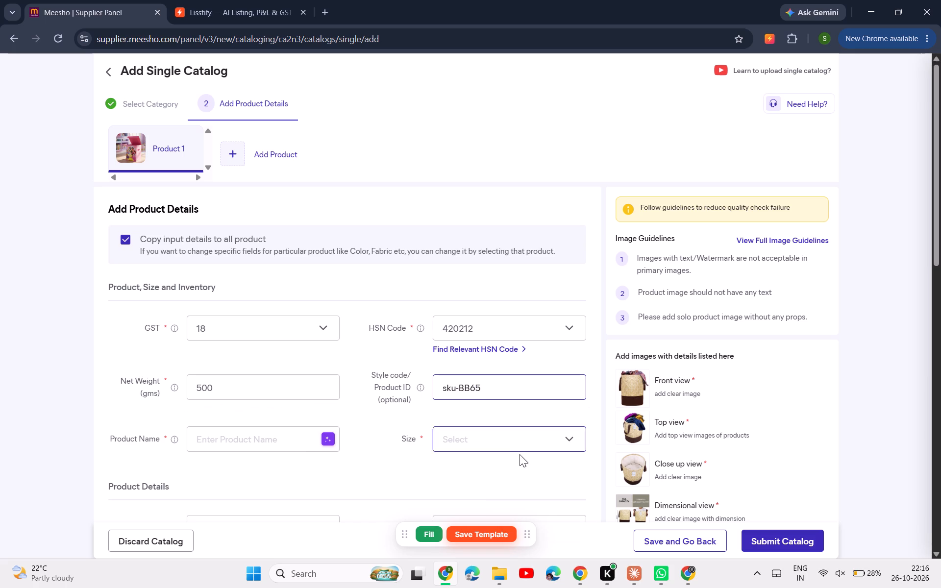
Choose Free Size and reuse the saved product name beginning "Laundry Basket for45 L PRINCESS Print".
click(548, 430)
click(446, 473)
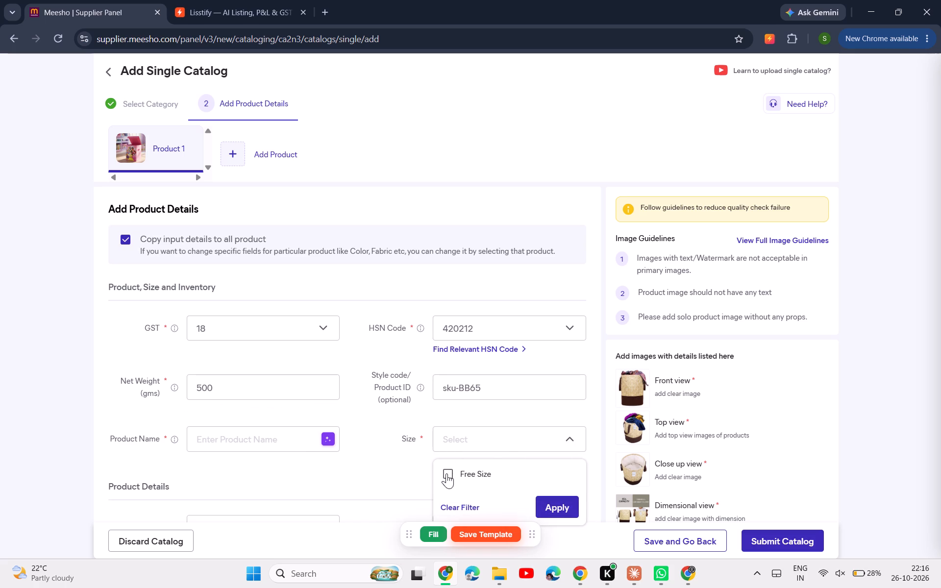
click(558, 514)
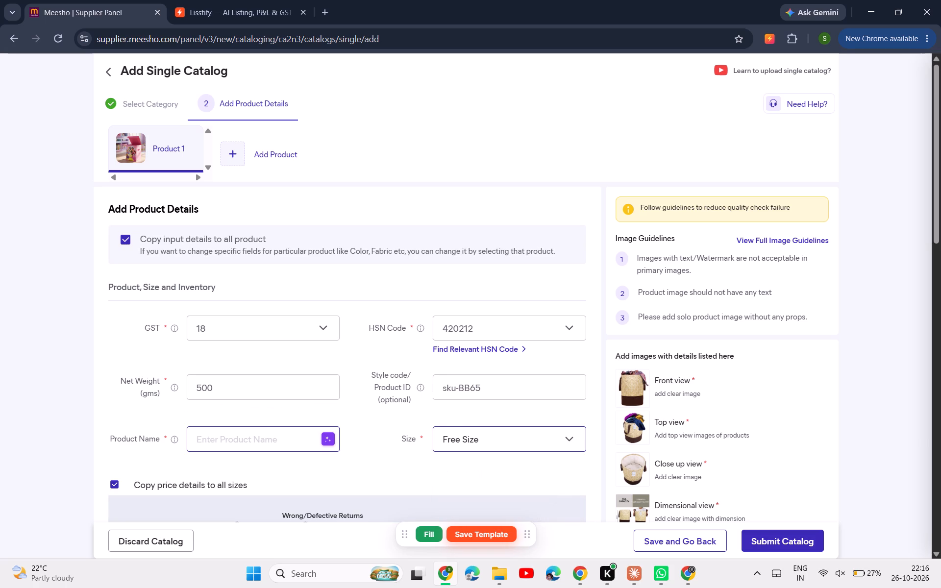
click(243, 443)
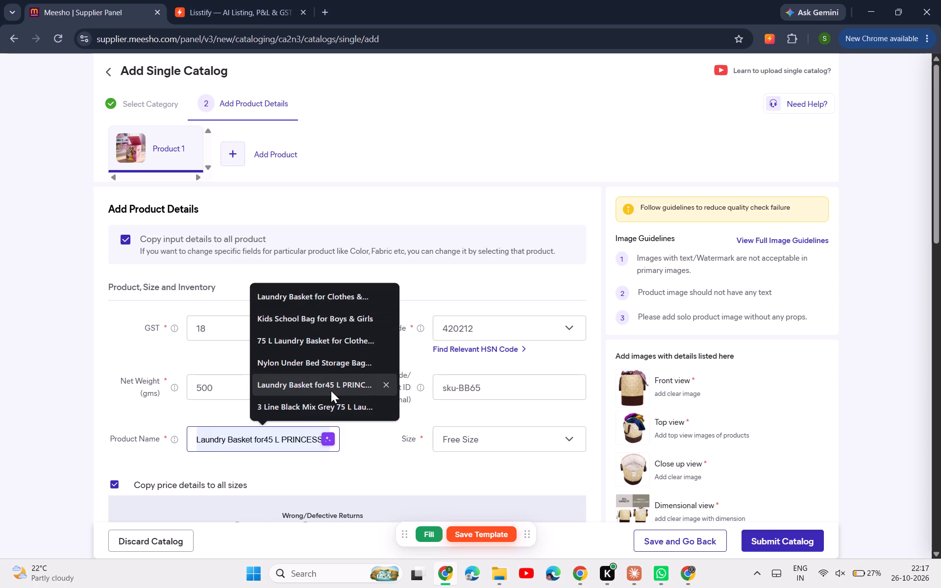
click(331, 391)
For Free Size, enter Meesho price 167, wrong/defective returns price 156, MRP 999 and inventory 999.
scroll(385, 437, down, 2)
click(222, 400)
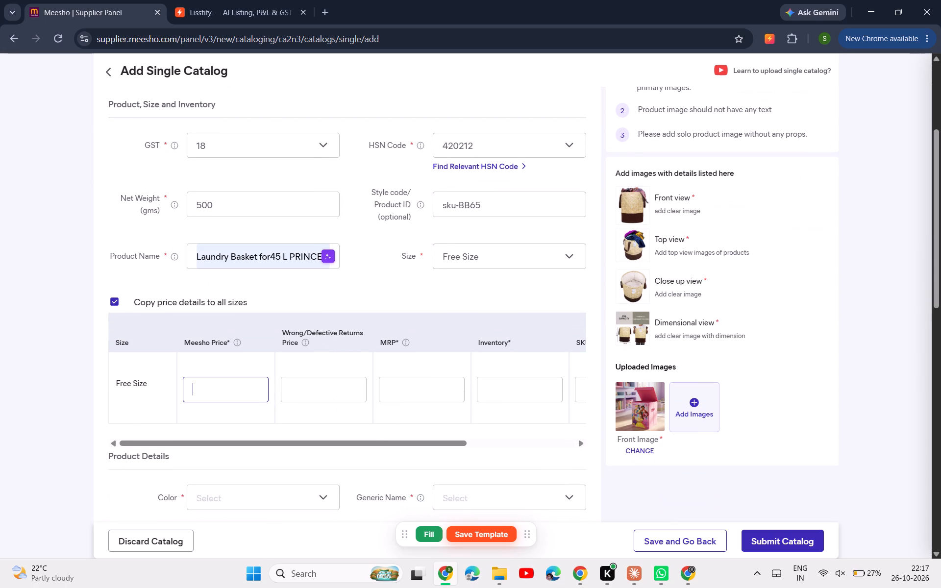
text(167)
click(330, 392)
text(99)
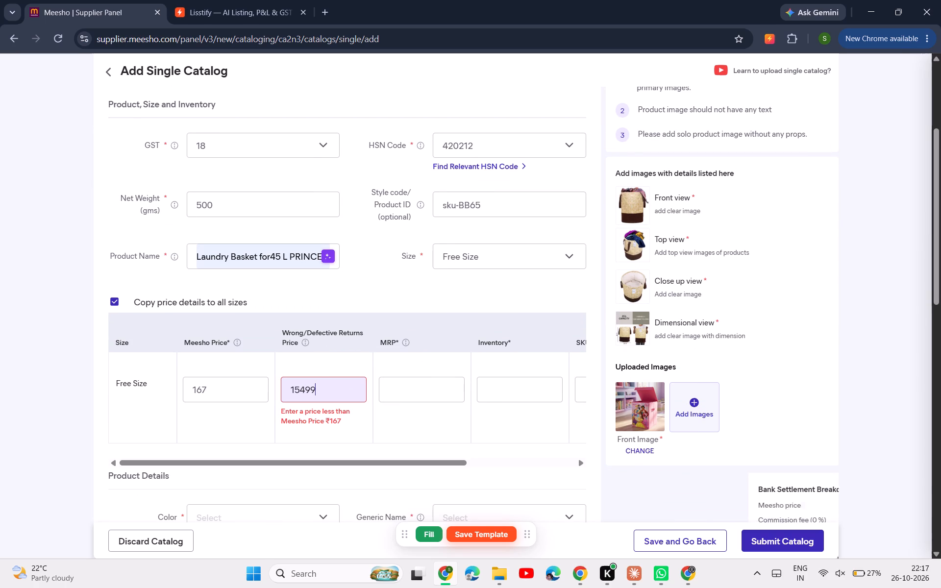
key(BackSpace)
key(BackSpace)
key(BackSpace)
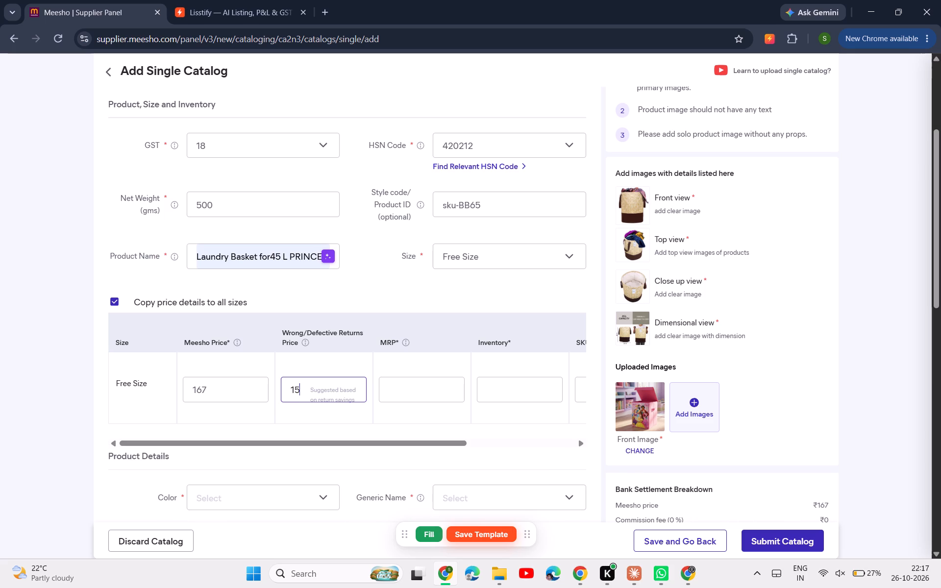
key(6)
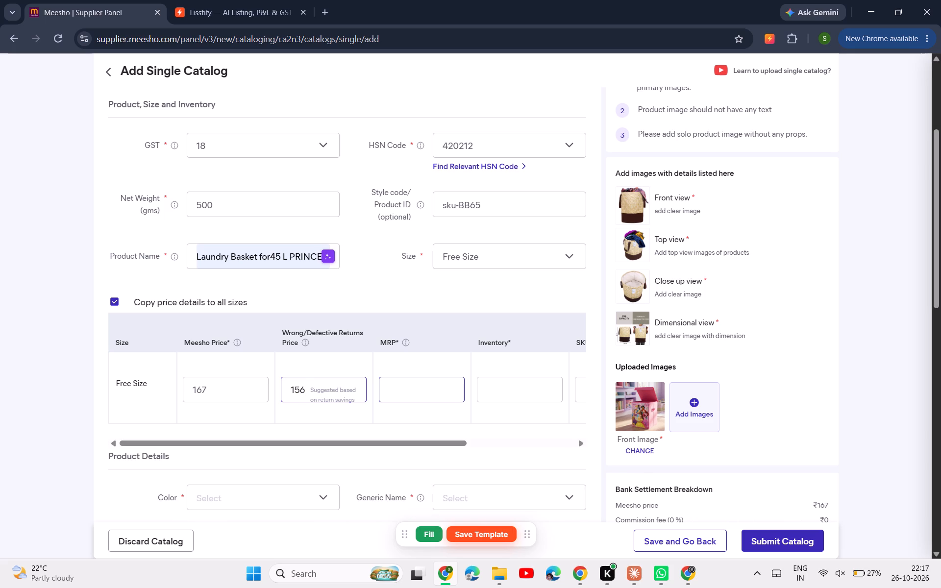
click(450, 390)
text(999)
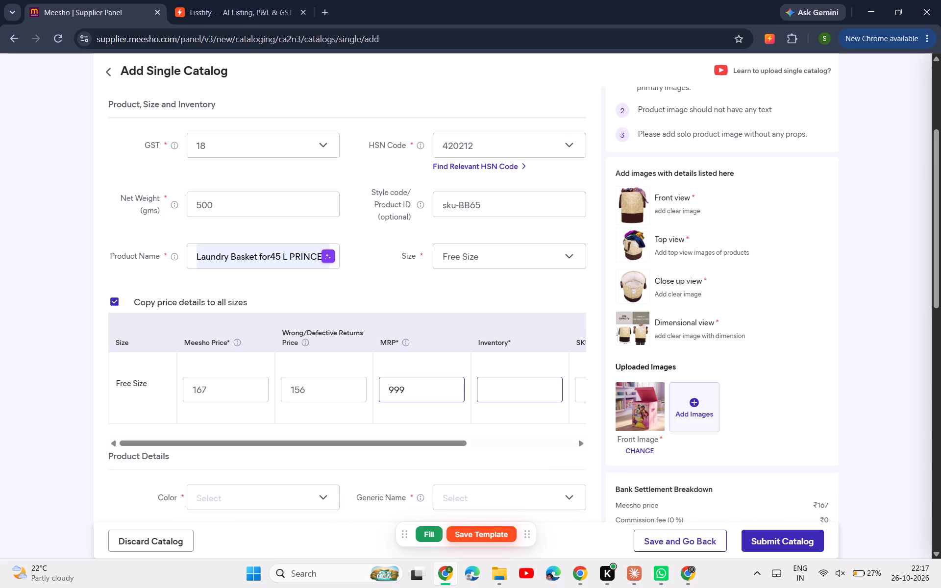
click(510, 390)
text(999)
Set the product color to Pink and the generic name to Laundry Baskets.
scroll(532, 414, left, 2)
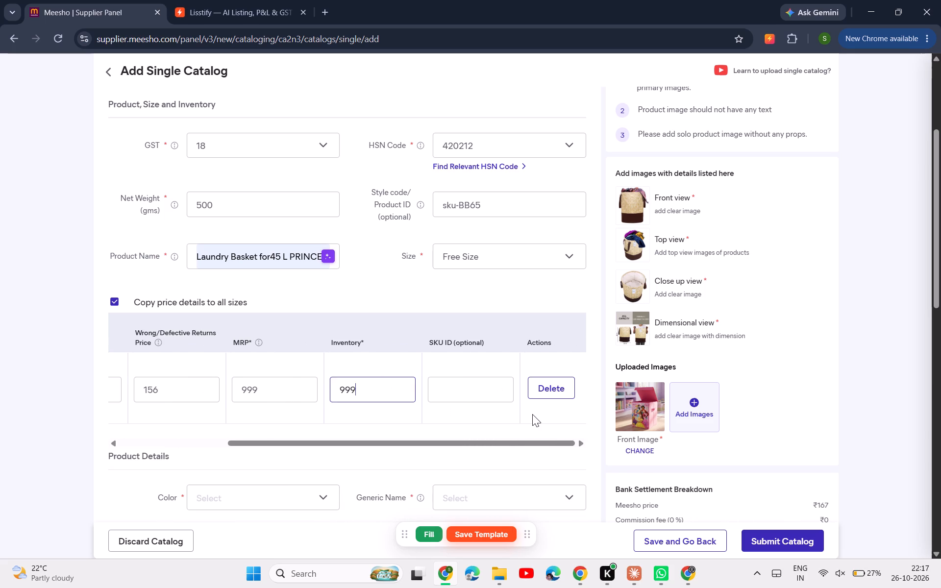
scroll(434, 415, down, 3)
click(316, 286)
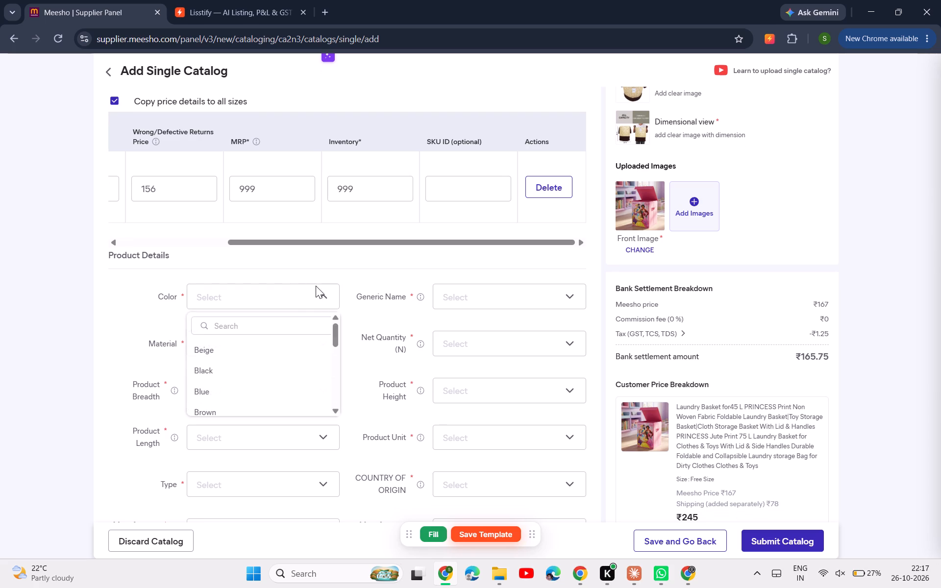
scroll(248, 362, down, 1)
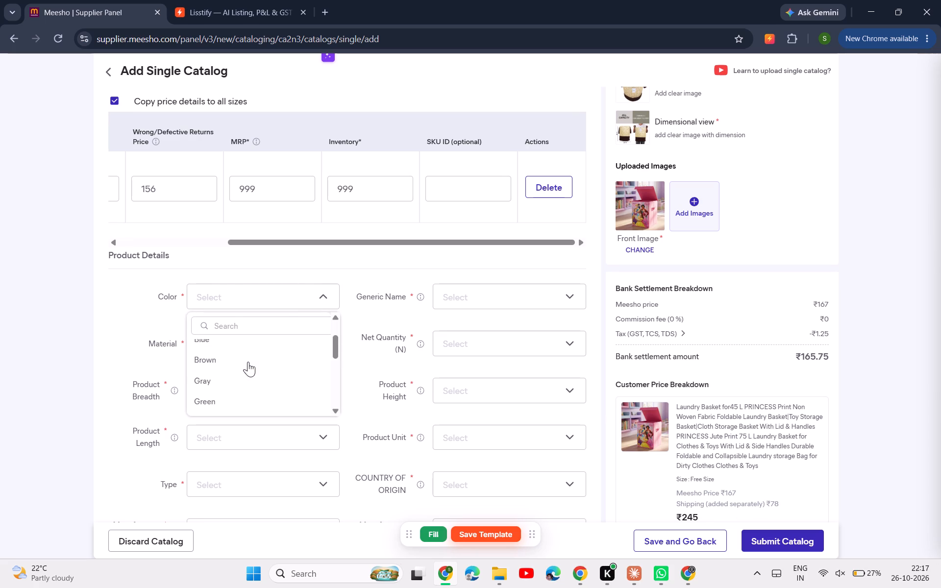
scroll(248, 362, down, 2)
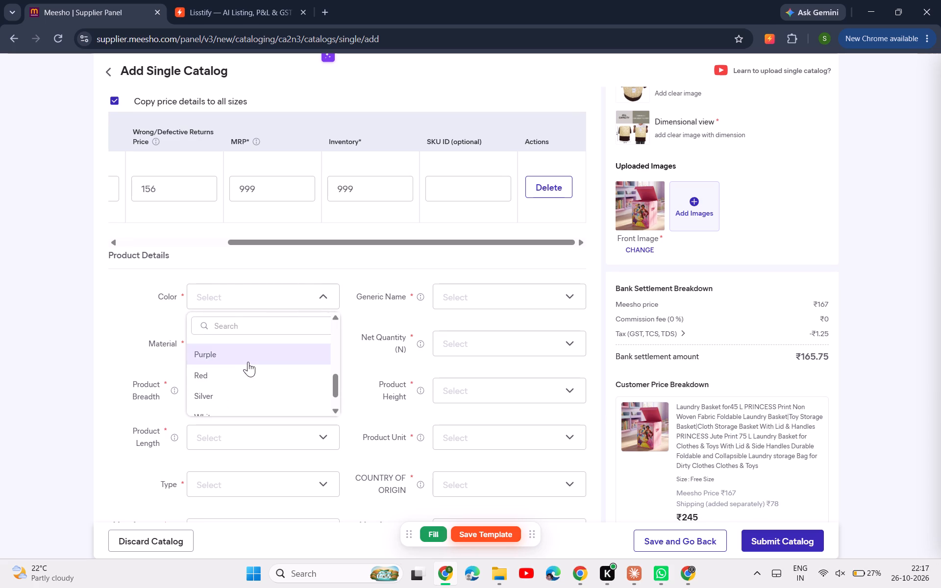
scroll(249, 359, down, 2)
scroll(249, 359, up, 5)
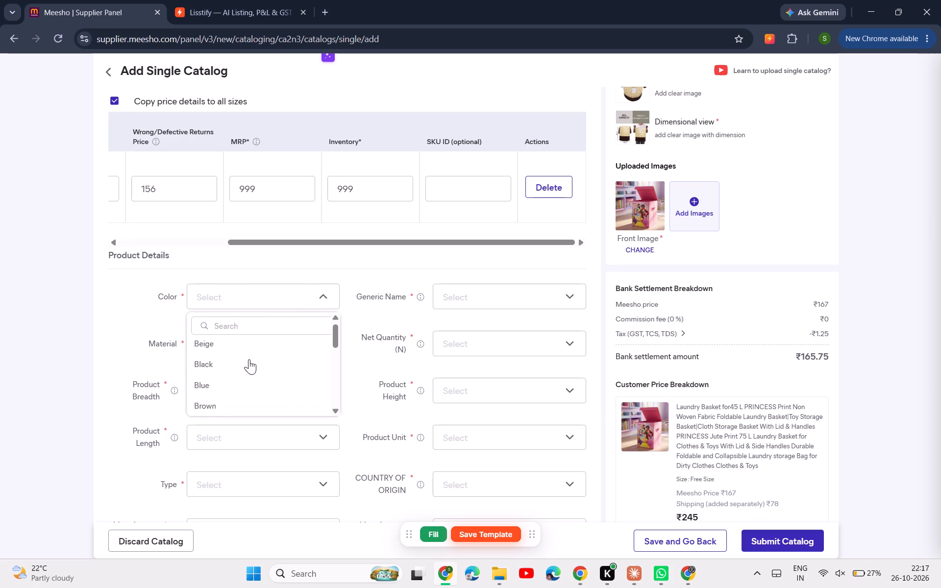
scroll(249, 359, down, 3)
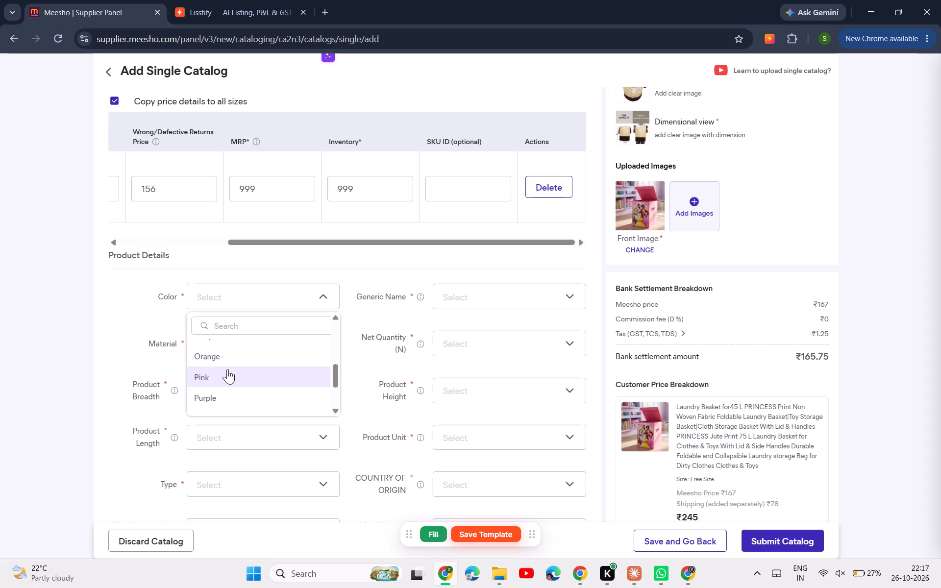
click(227, 369)
click(536, 305)
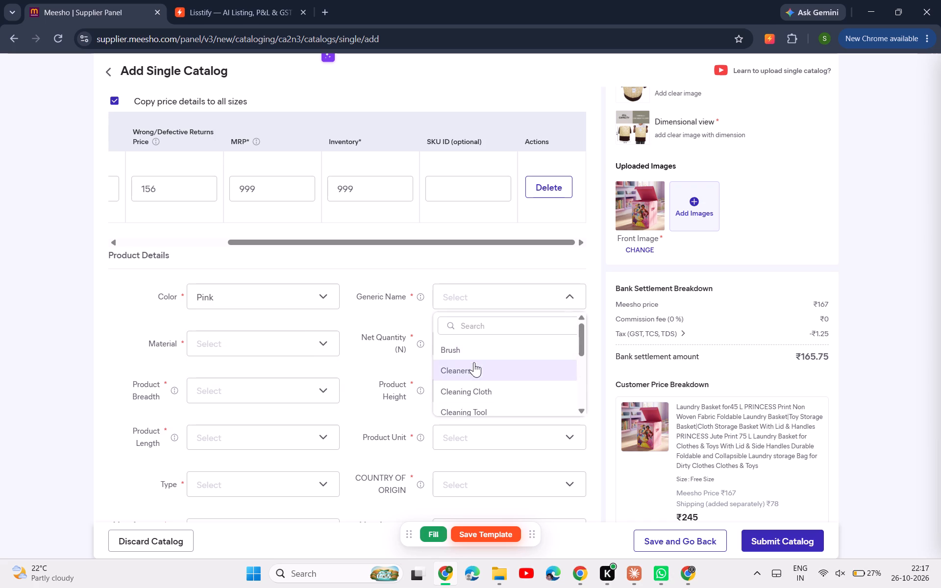
scroll(472, 390, down, 1)
scroll(503, 334, down, 1)
click(465, 391)
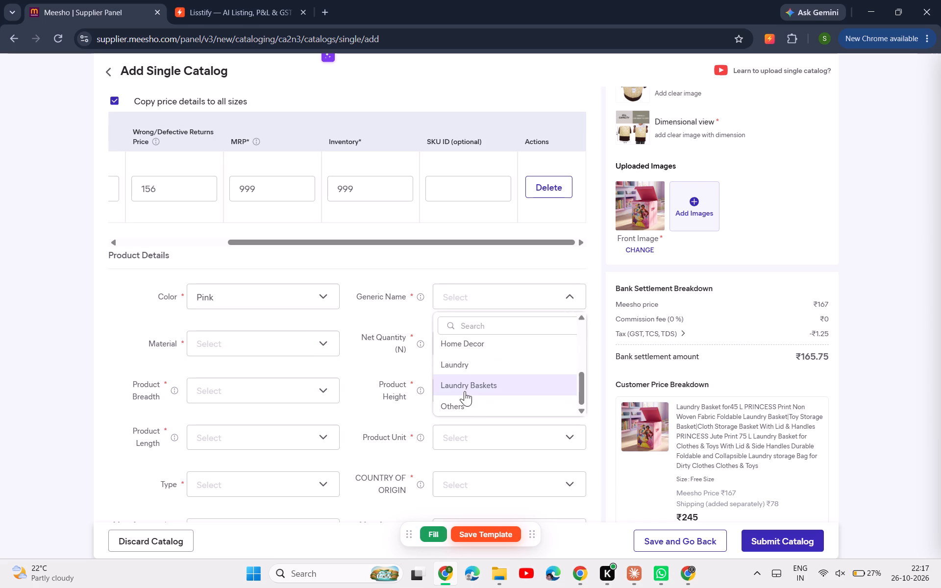
Set the material to Nylon and the net quantity to 1.
click(328, 343)
scroll(218, 423, down, 1)
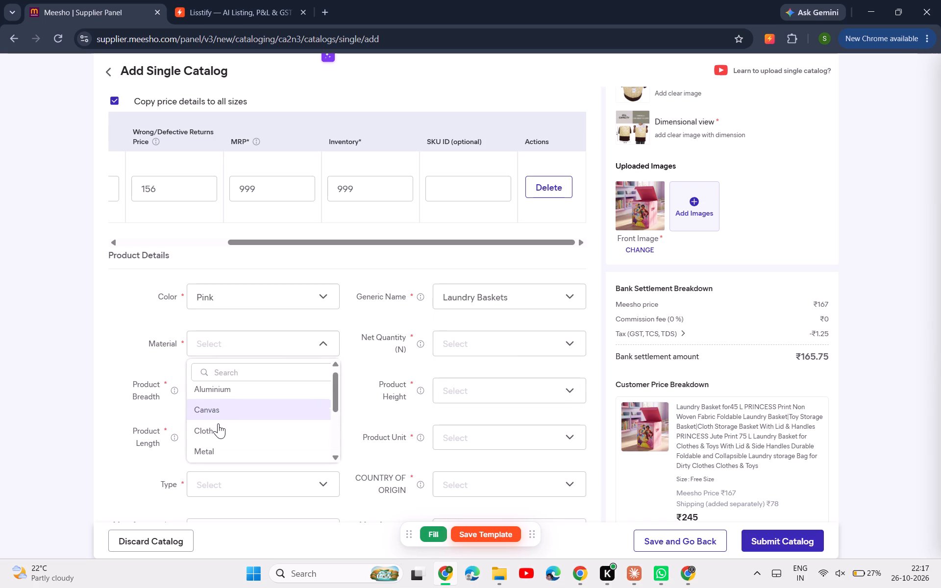
scroll(218, 423, down, 2)
click(226, 407)
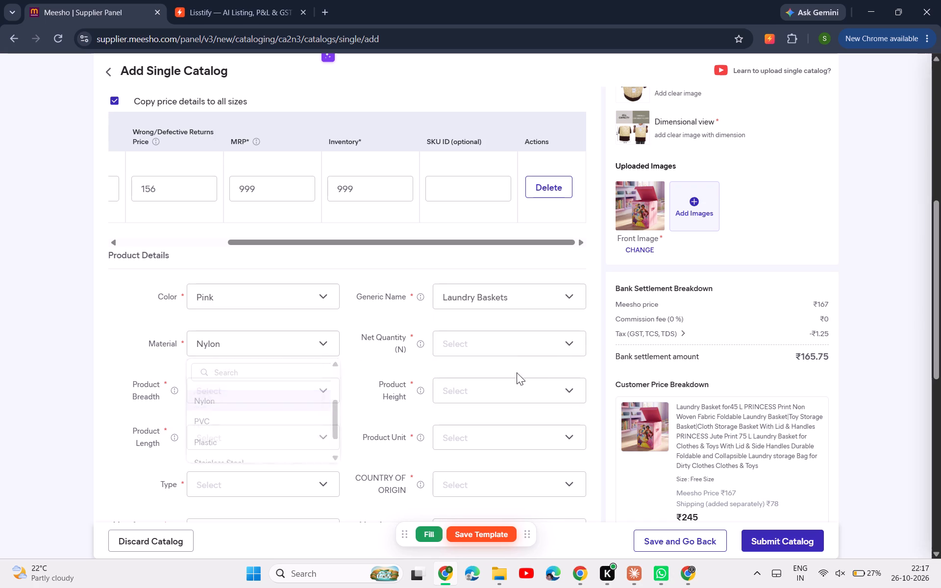
click(549, 353)
click(470, 395)
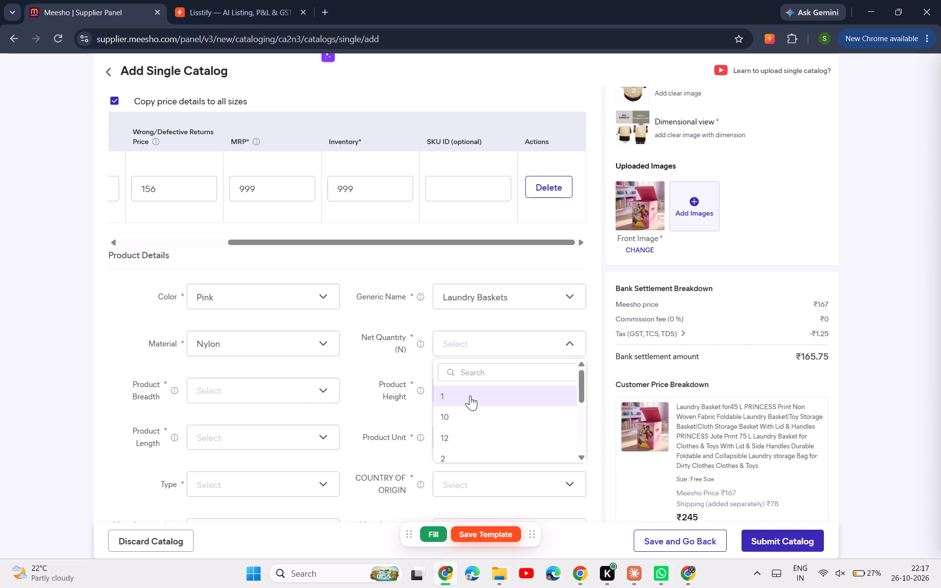
Set the product dimensions to breadth 10, length 15 and height 17.
click(297, 391)
drag(271, 430, 281, 428)
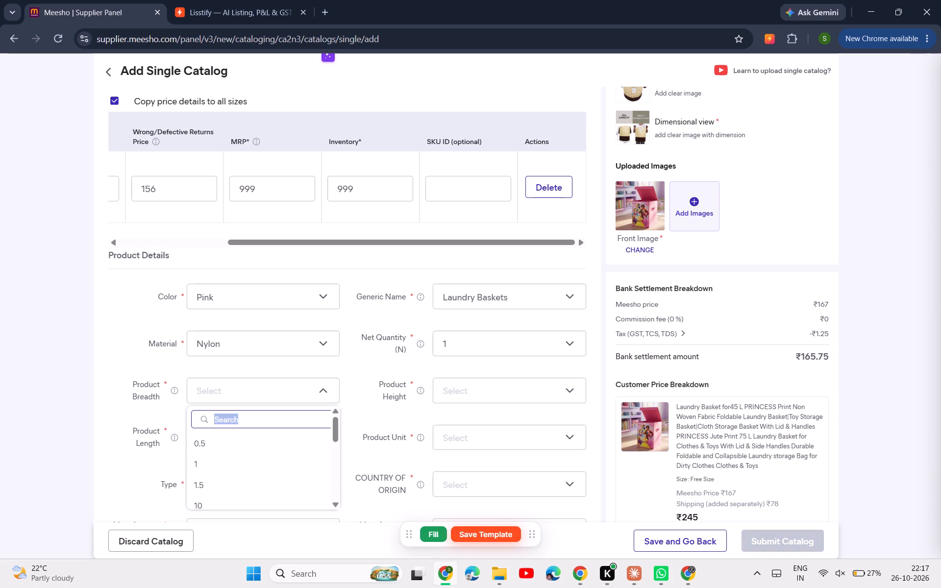
drag(281, 428, 282, 428)
click(282, 428)
text(10)
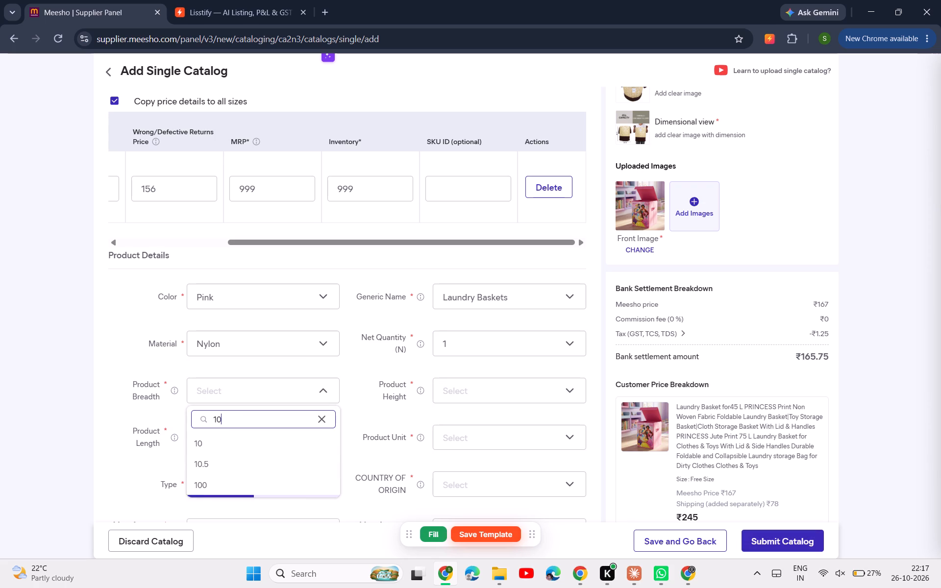
click(239, 449)
click(277, 446)
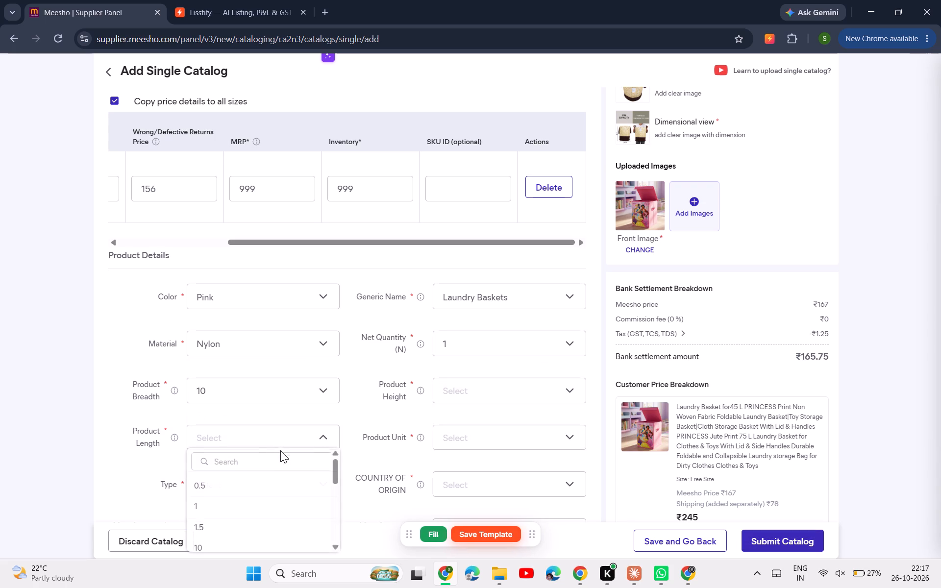
click(266, 466)
text(15)
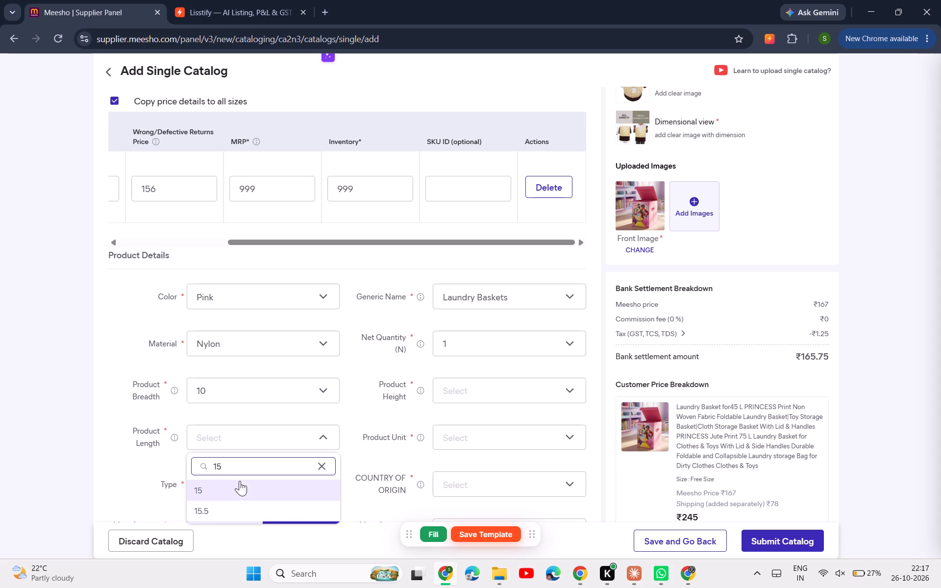
click(238, 483)
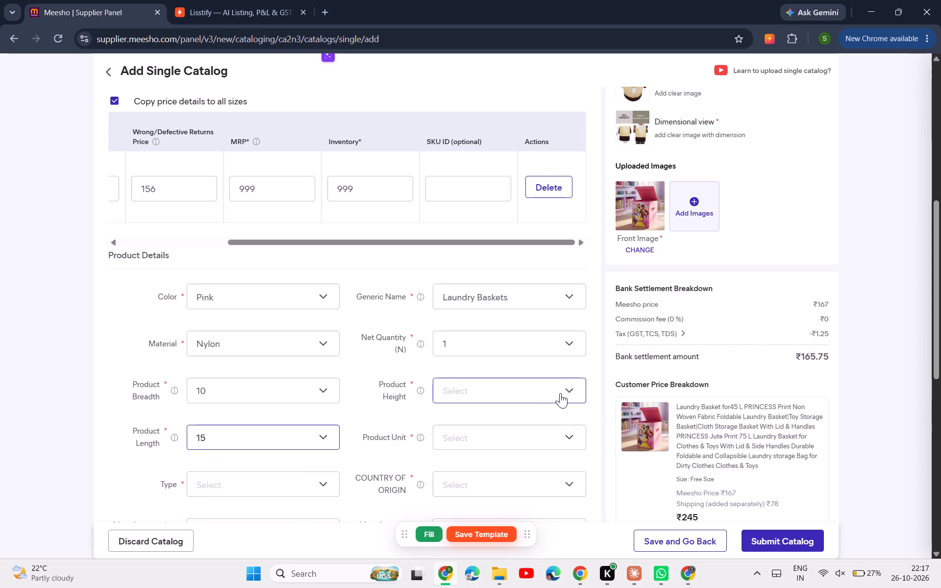
click(560, 393)
click(495, 416)
text(17)
click(469, 437)
Set the product type to Basket, the product unit to Inch and the country of origin to India.
scroll(373, 412, down, 2)
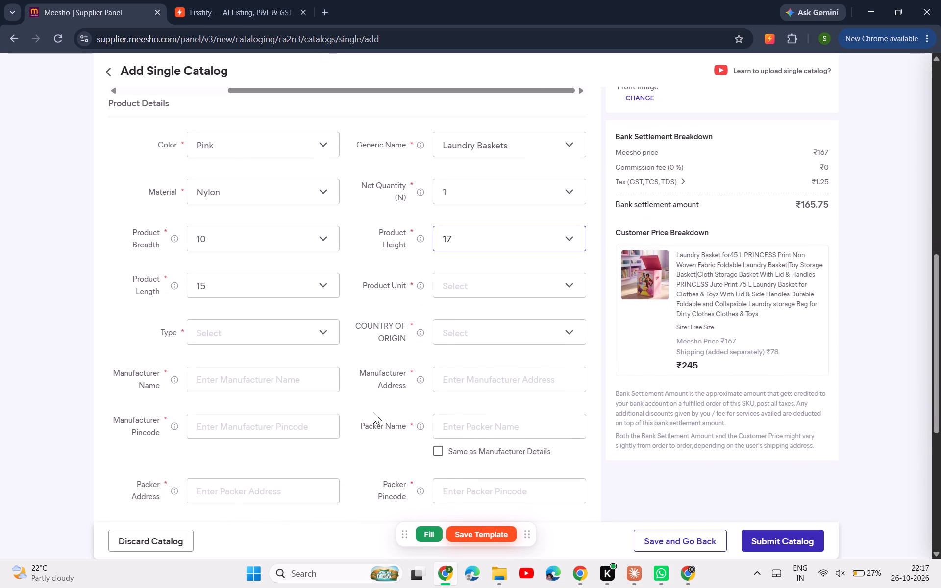
click(309, 333)
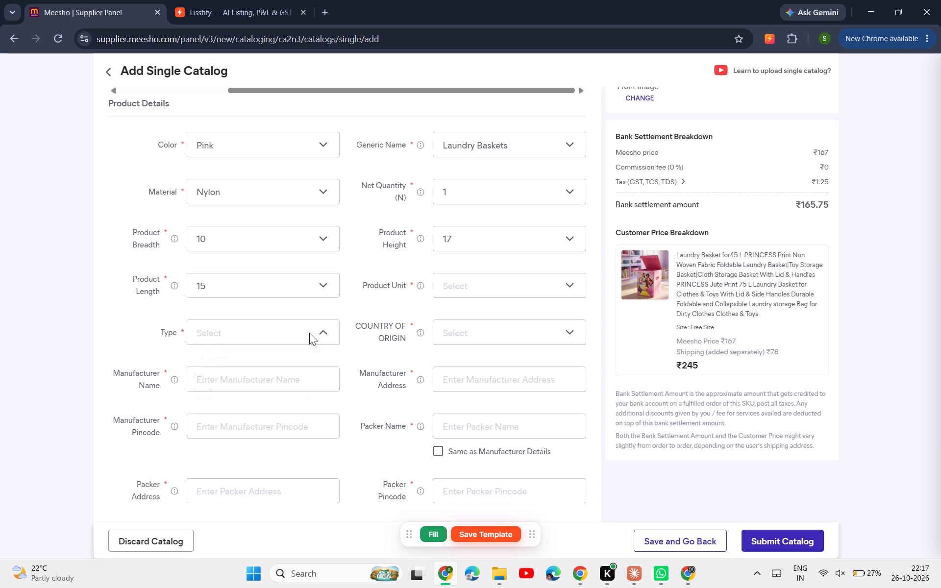
click(232, 399)
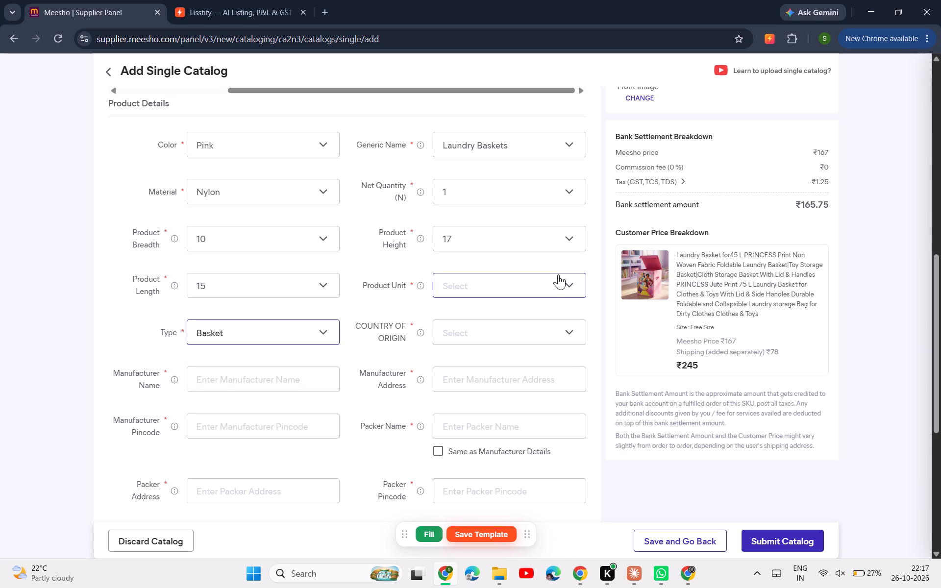
click(558, 274)
click(474, 361)
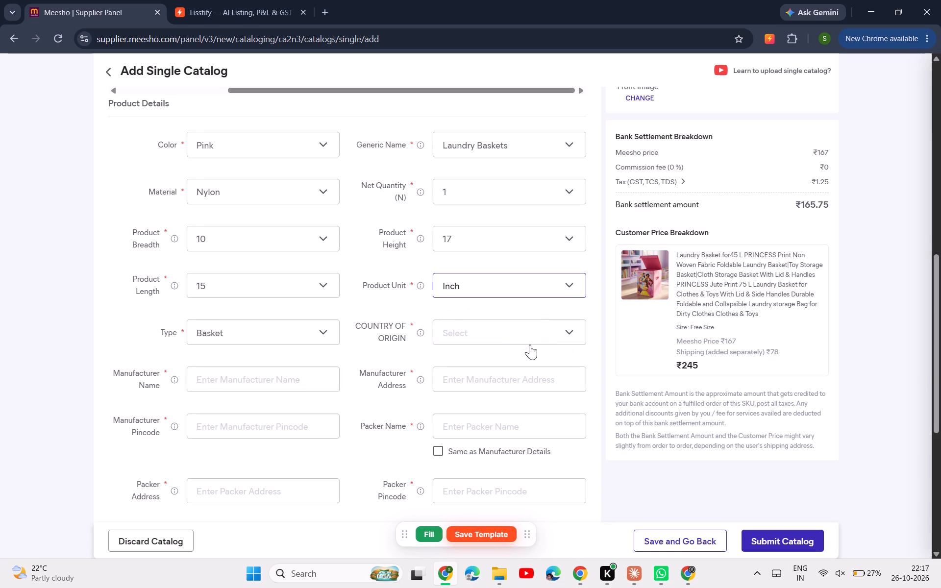
click(530, 344)
click(472, 387)
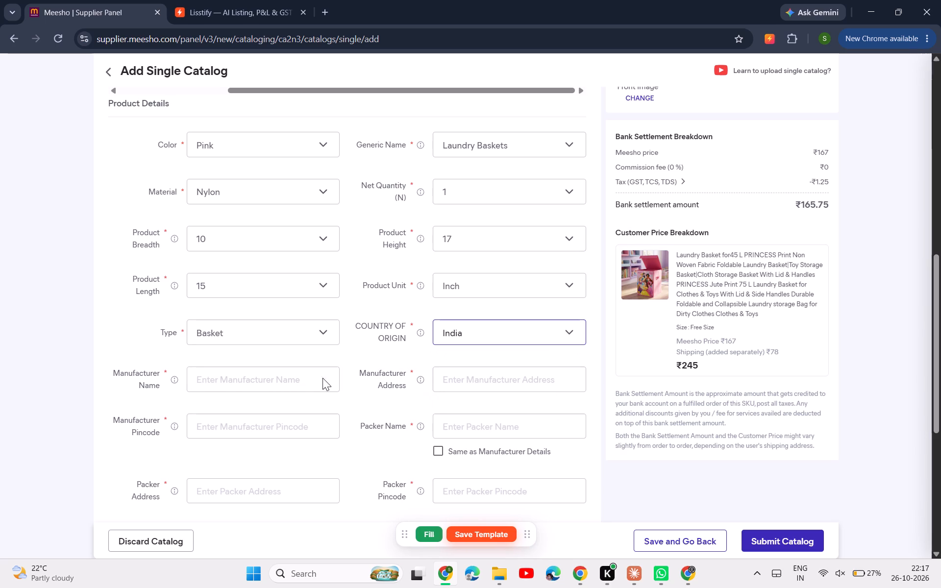
Enter Guru Kripa as the manufacturer and packer name, and fill in the manufacturer address and pincode.
click(322, 378)
click(300, 401)
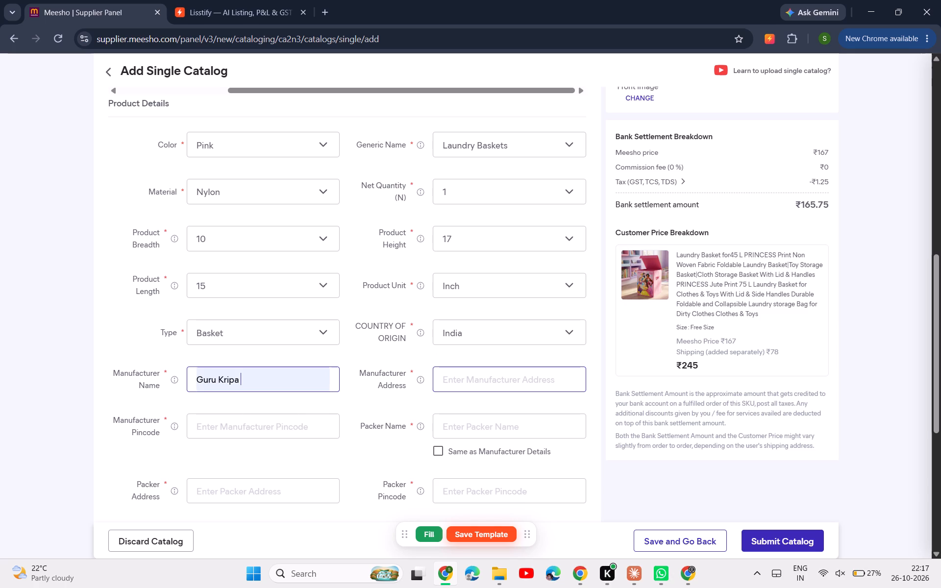
drag(512, 377, 531, 418)
click(531, 418)
click(484, 426)
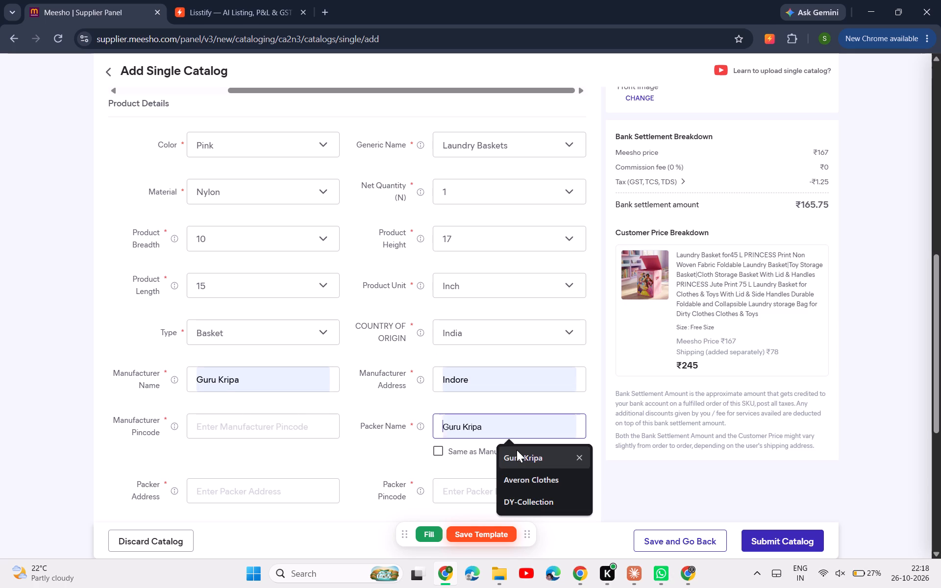
drag(517, 450, 538, 452)
click(538, 452)
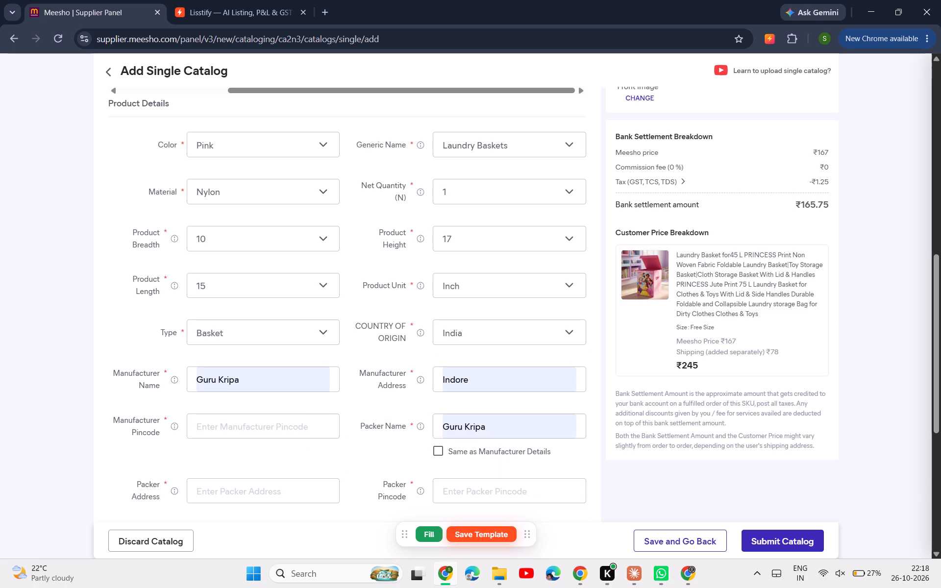
click(301, 435)
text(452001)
Make the packer details the same as the manufacturer details.
scroll(332, 467, down, 1)
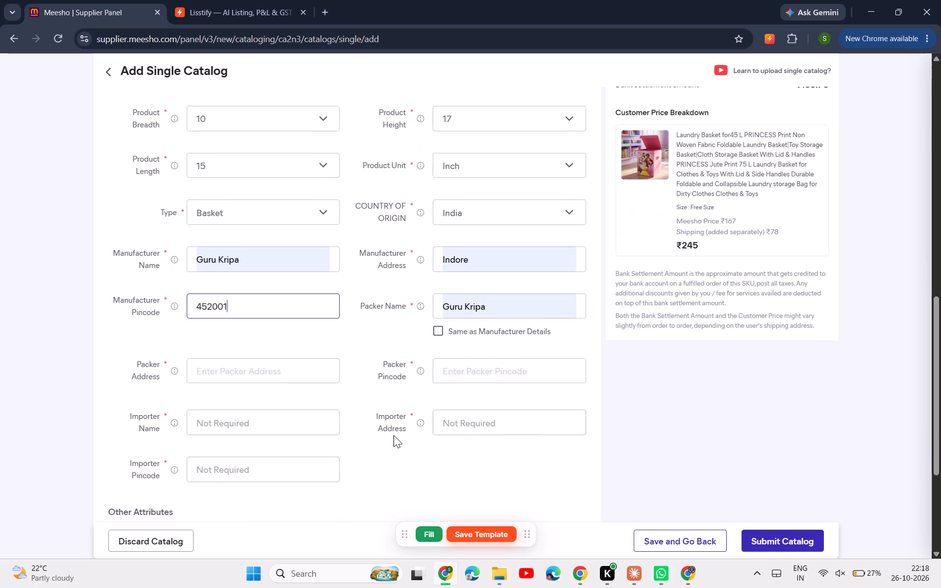
click(437, 331)
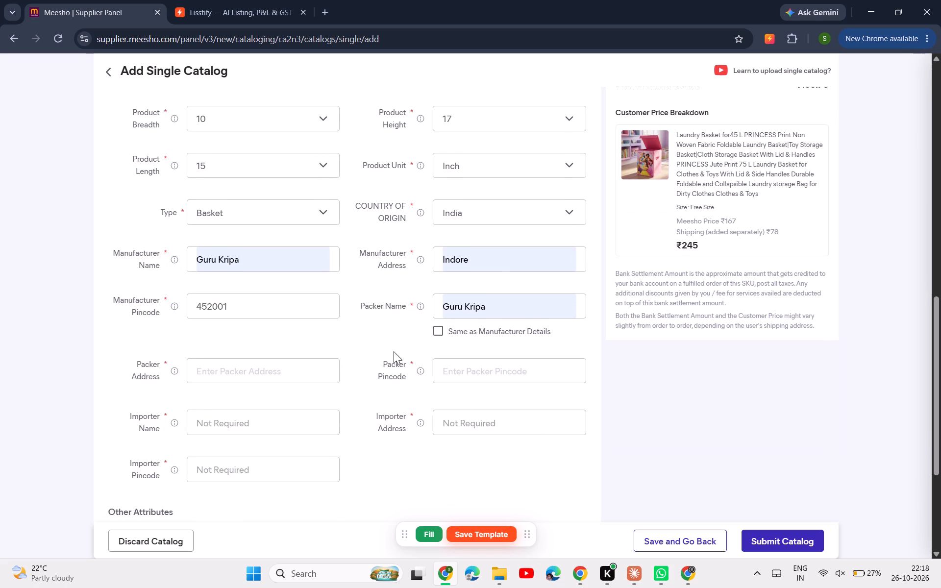
click(438, 318)
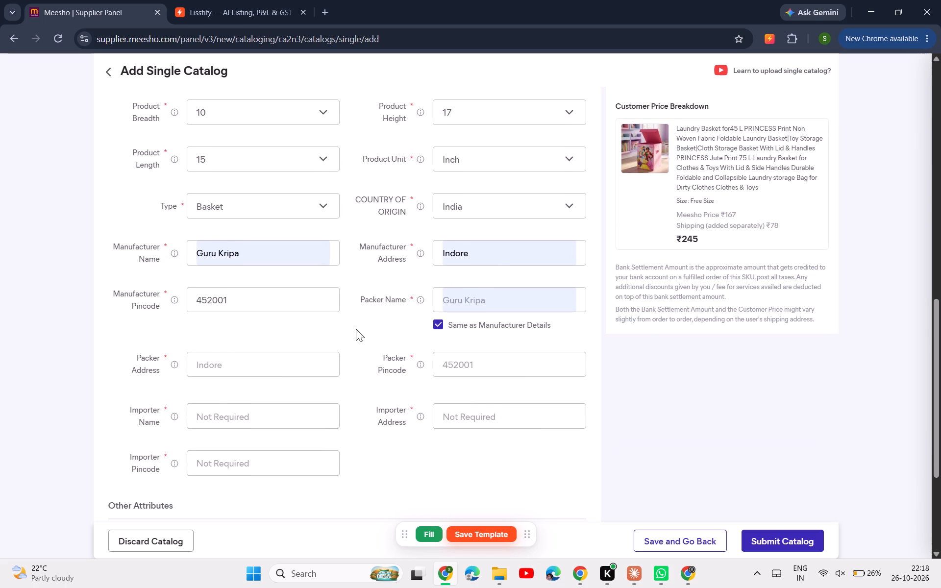
scroll(356, 329, down, 4)
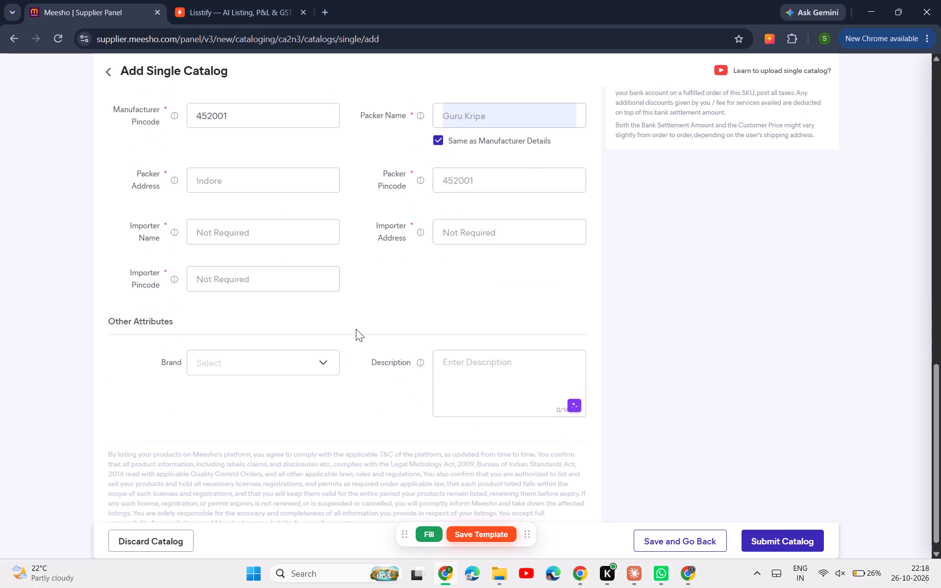
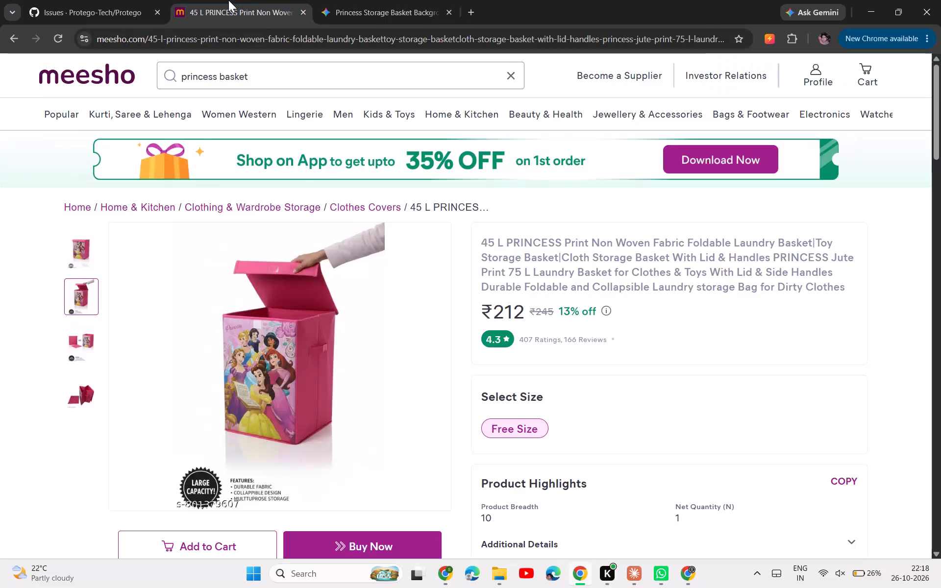
Copy the product highlights from the 45 L PRINCESS basket listing and paste them into the catalog's Description field.
scroll(612, 334, down, 3)
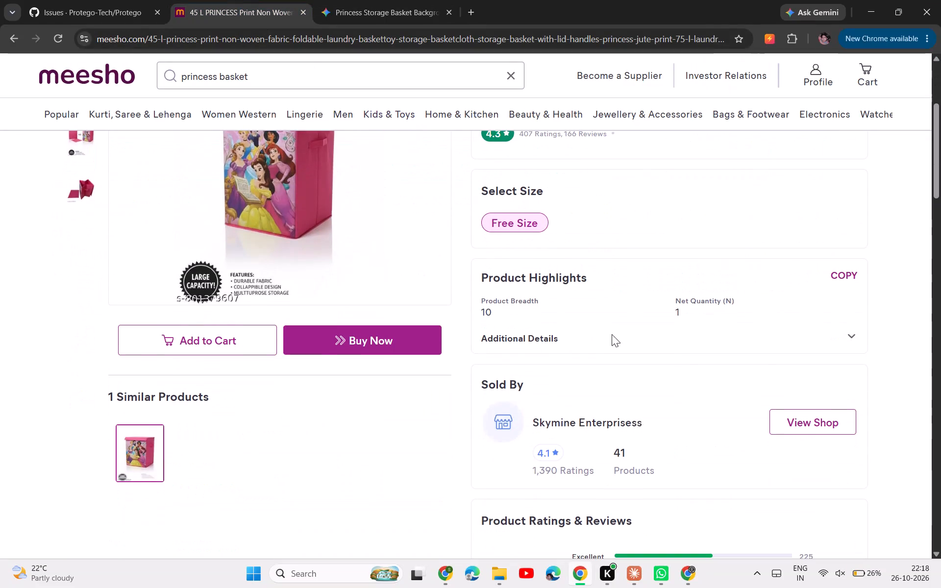
drag(845, 265, 840, 276)
click(840, 276)
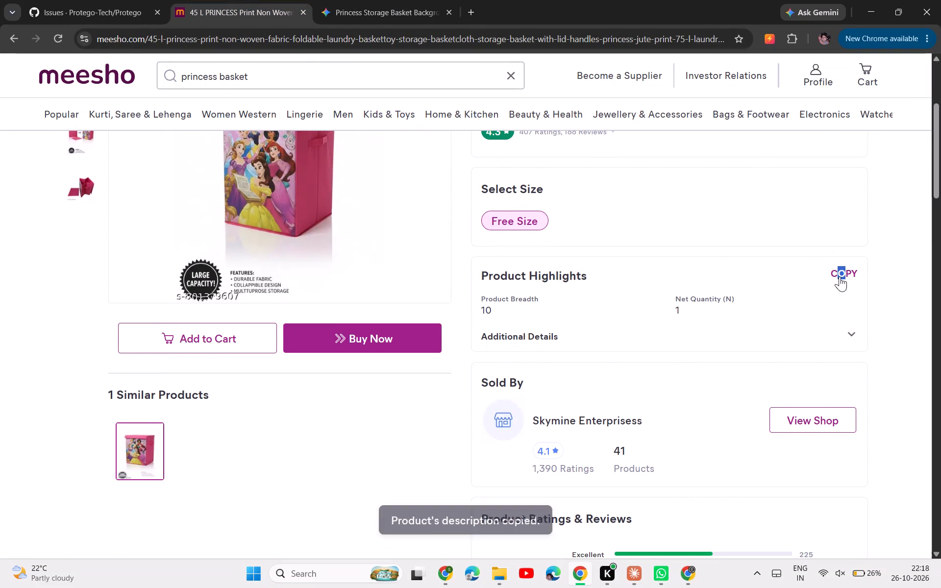
key(alt+Tab)
click(461, 398)
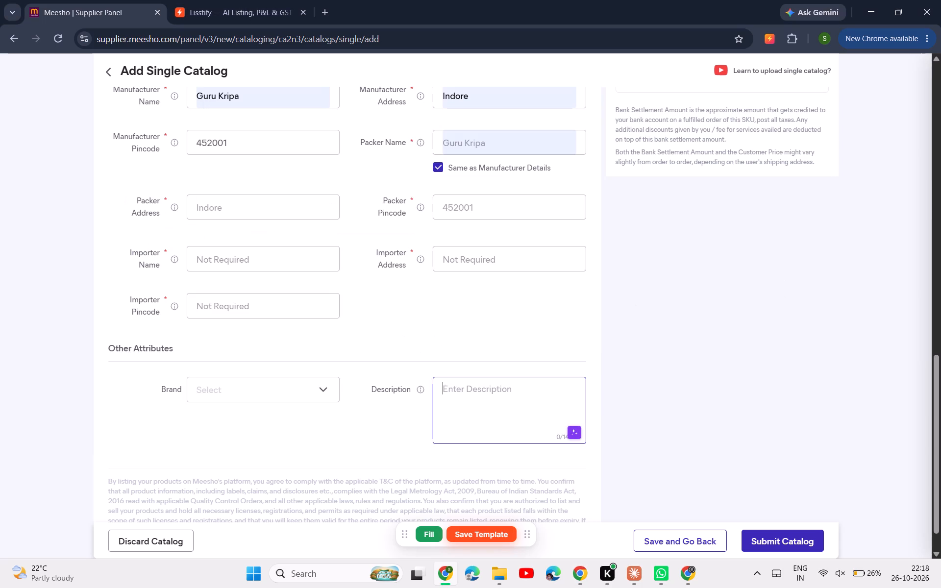
key(ctrl+v)
Go through the pasted description and delete stray characters from its upper part.
scroll(423, 350, up, 6)
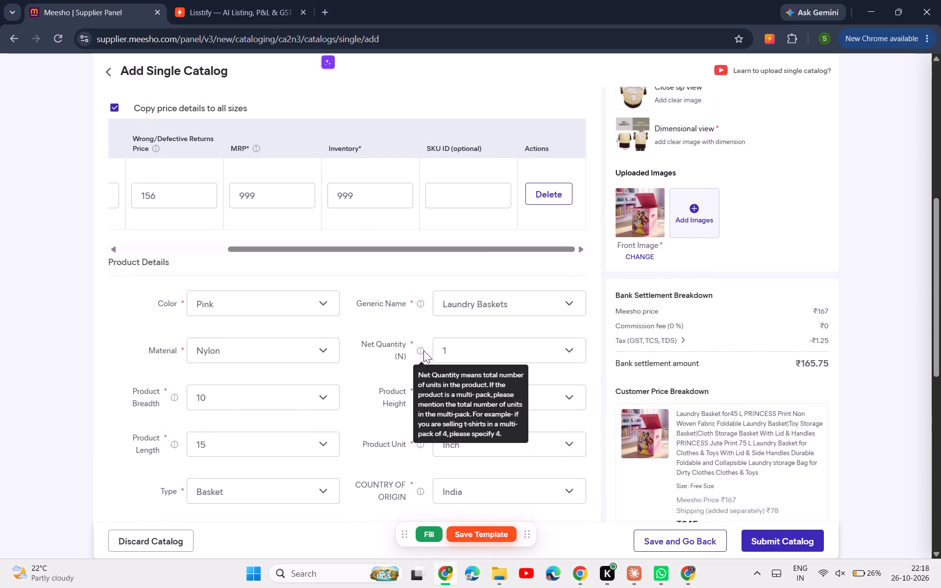
scroll(522, 487, down, 5)
scroll(527, 363, up, 1)
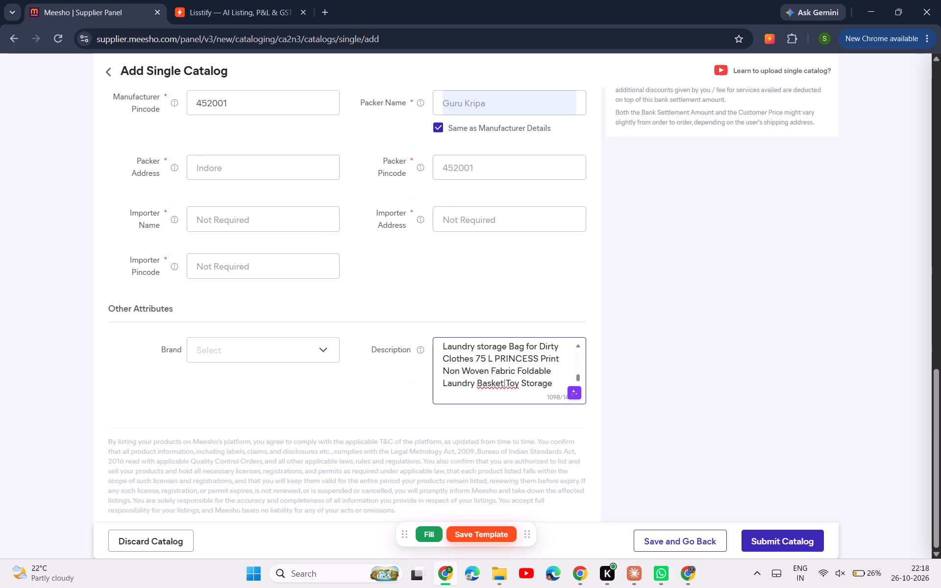
scroll(527, 363, up, 4)
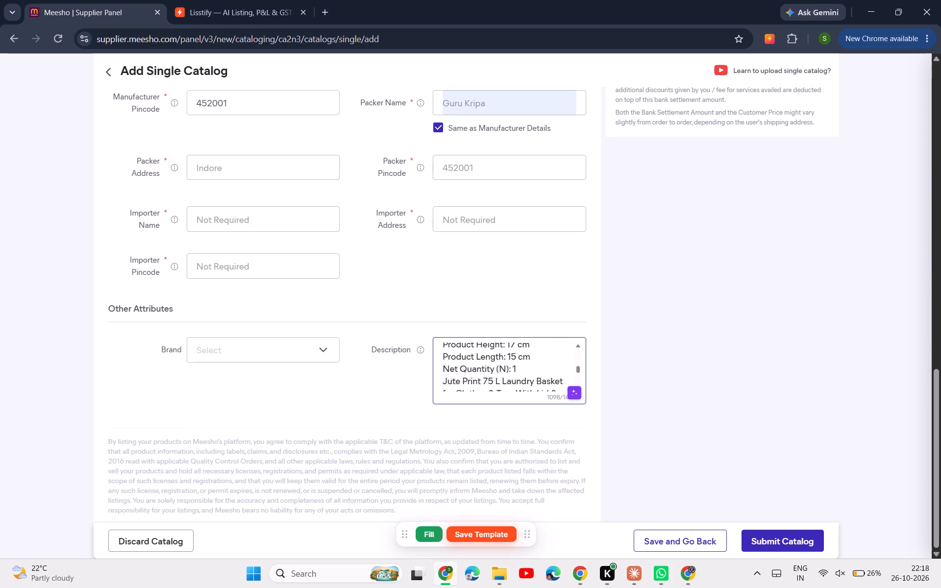
scroll(527, 363, up, 1)
click(532, 363)
key(BackSpace)
key(BackSpace)
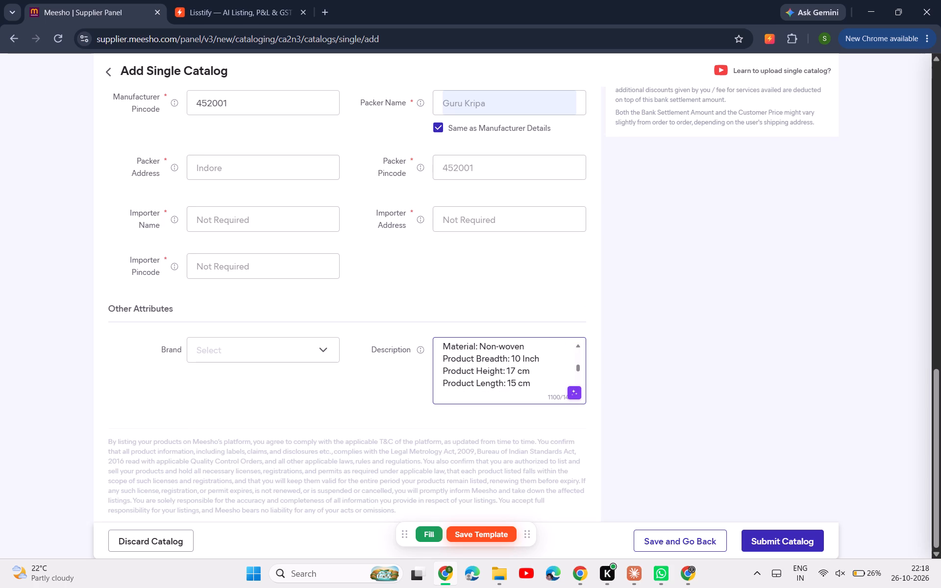
Change the units in the description to Inch for both Product Height: 17 and Product Length: 15.
click(532, 377)
key(BackSpace)
key(BackSpace)
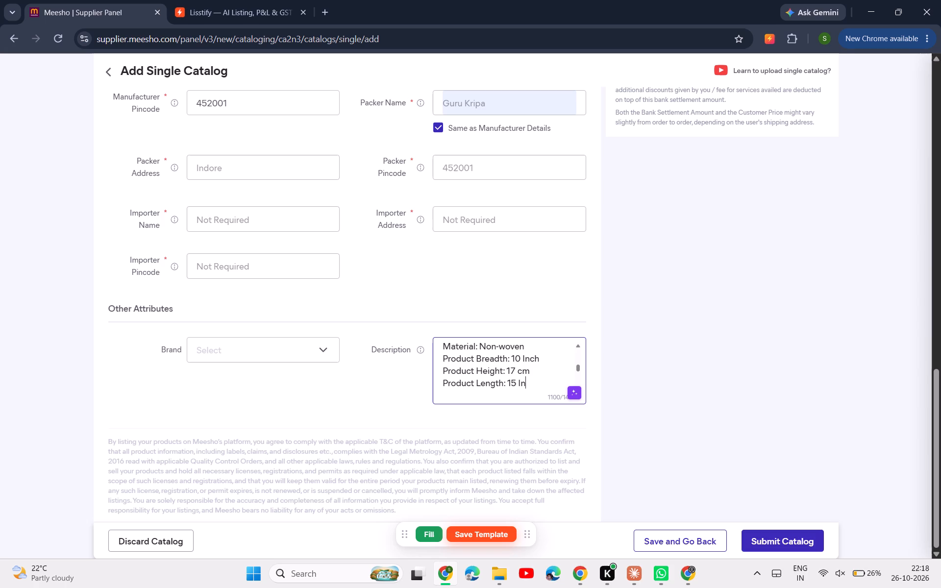
click(540, 370)
key(BackSpace)
key(BackSpace)
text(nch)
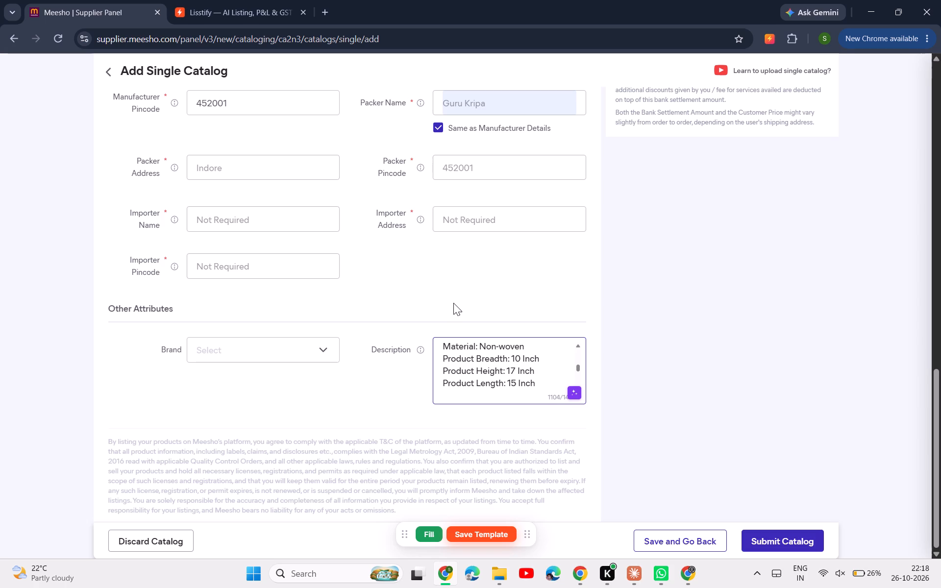
Add three more product images from the Documents folder: the WhatsApp images ending 12.00.28 (1), 12.00.29 (1) and 12.00.29 (2).
scroll(453, 303, up, 1)
scroll(471, 459, up, 9)
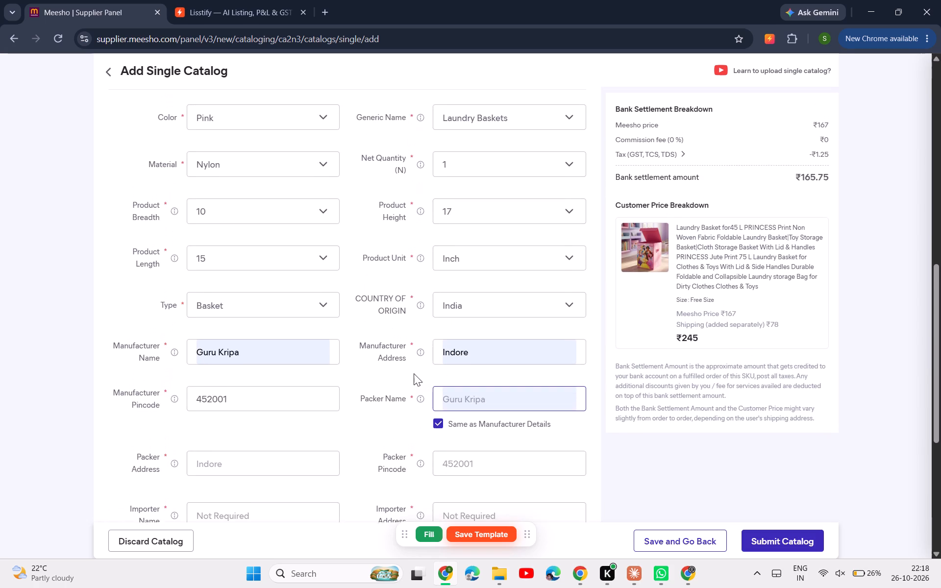
scroll(414, 373, up, 1)
scroll(414, 373, down, 3)
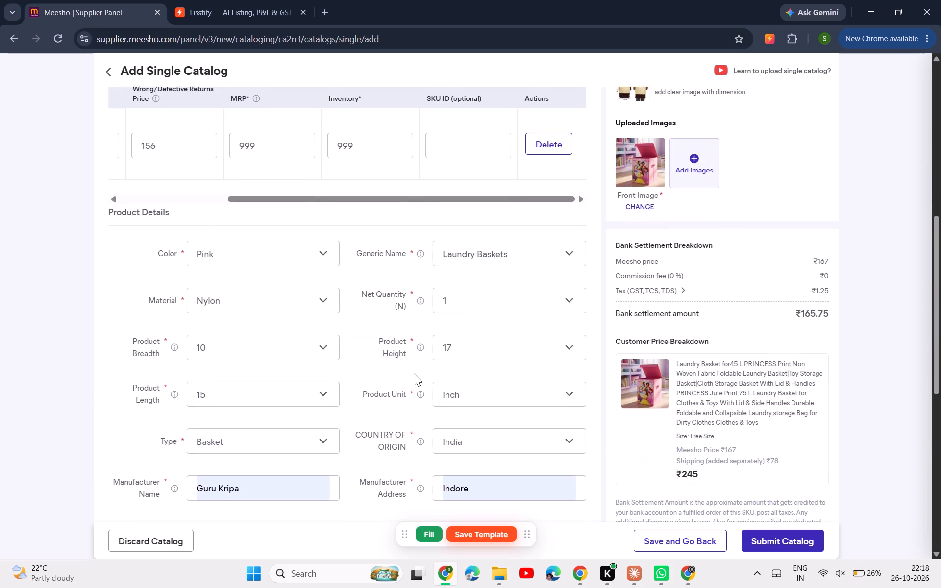
scroll(414, 373, down, 1)
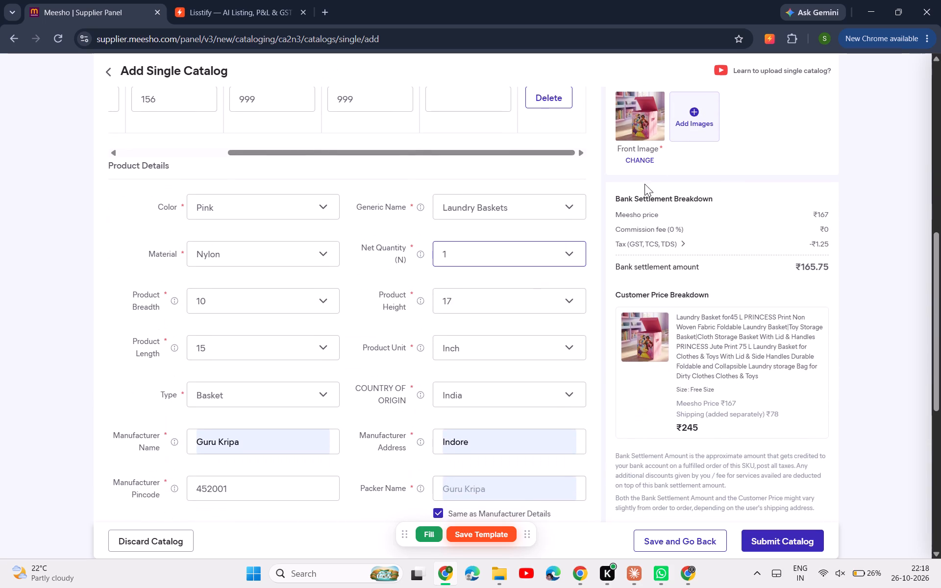
click(685, 124)
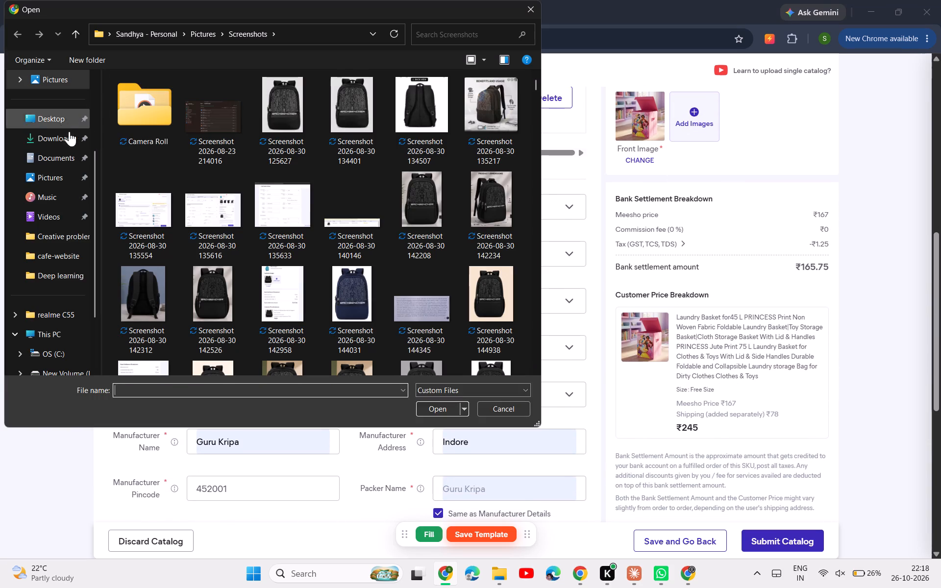
click(50, 152)
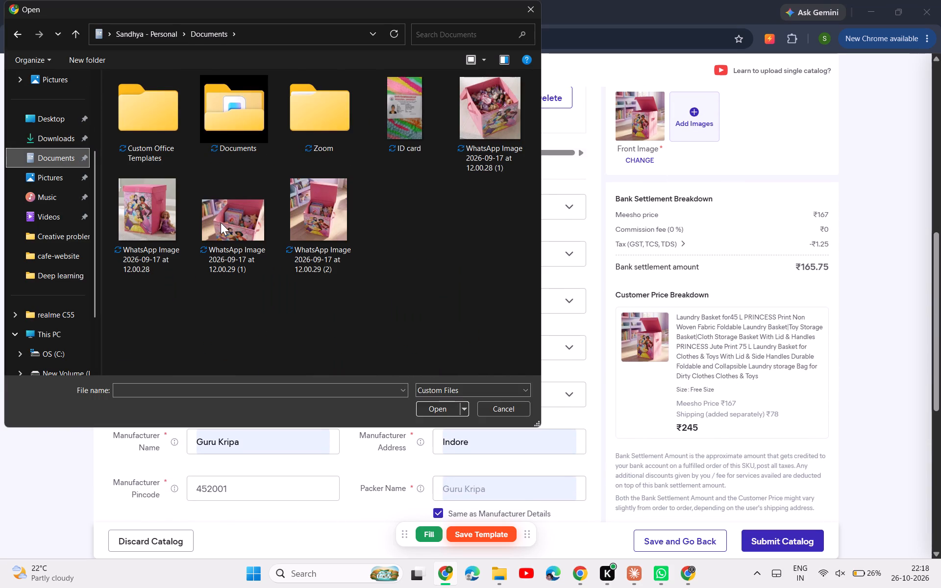
ctrl+click(329, 210)
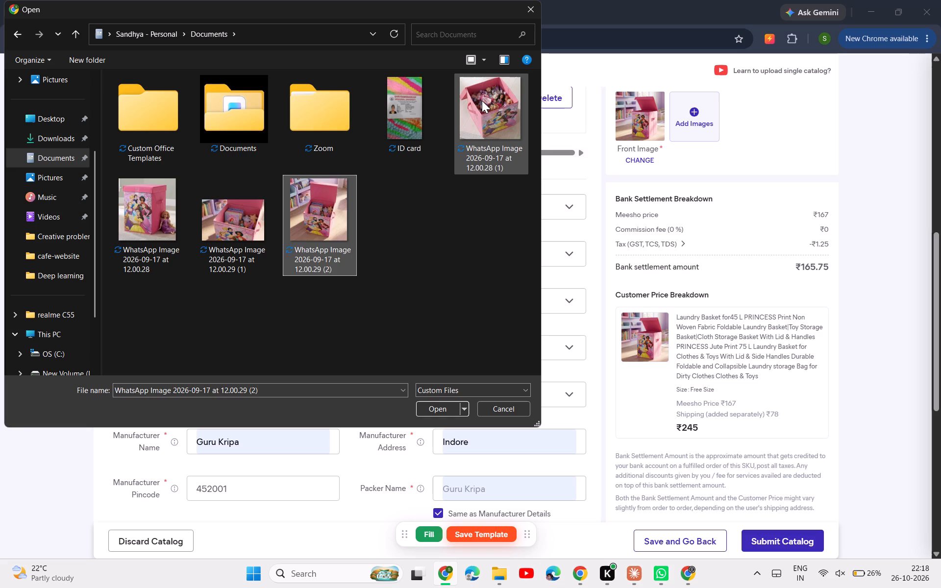
ctrl+click(482, 100)
ctrl+click(222, 204)
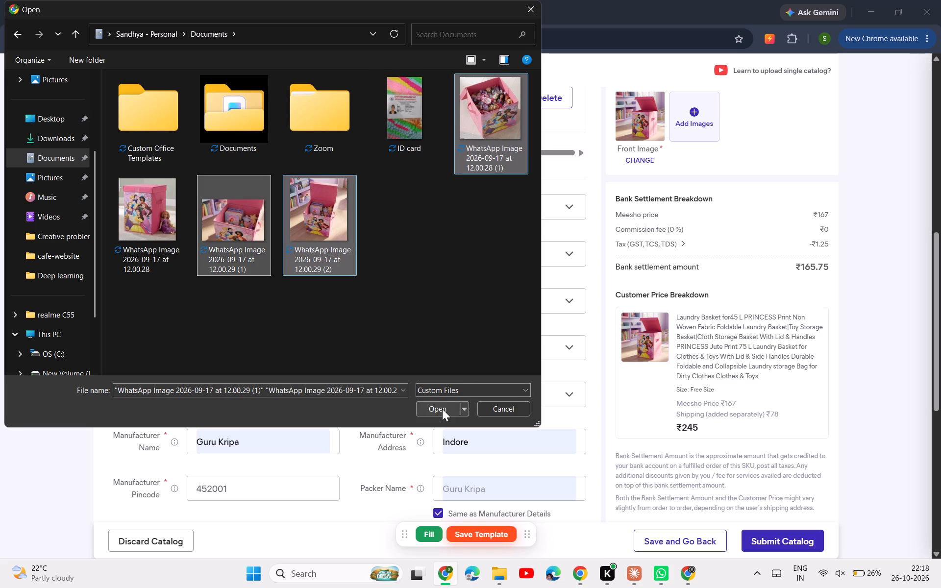
click(442, 409)
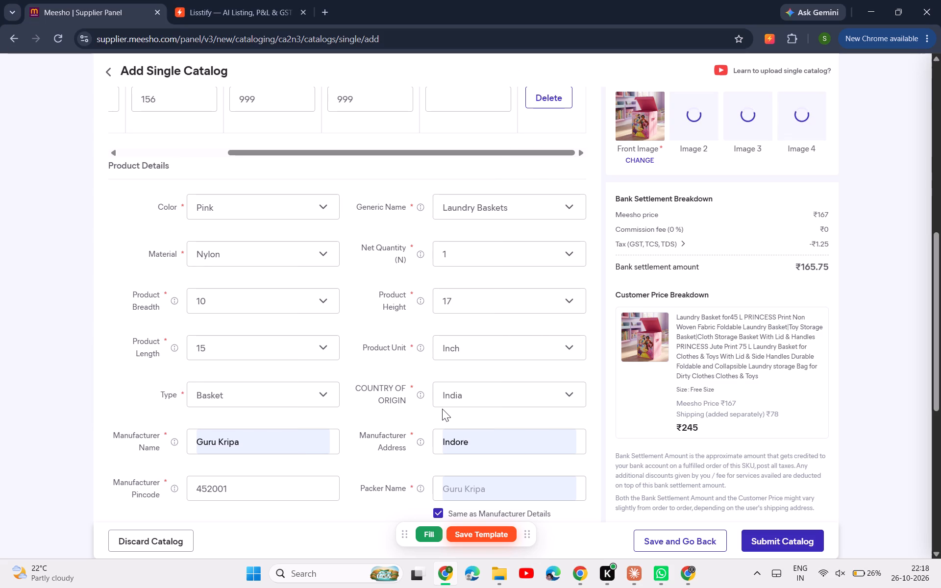
Look over the completed product details and submit the catalog for quality check.
scroll(391, 341, down, 2)
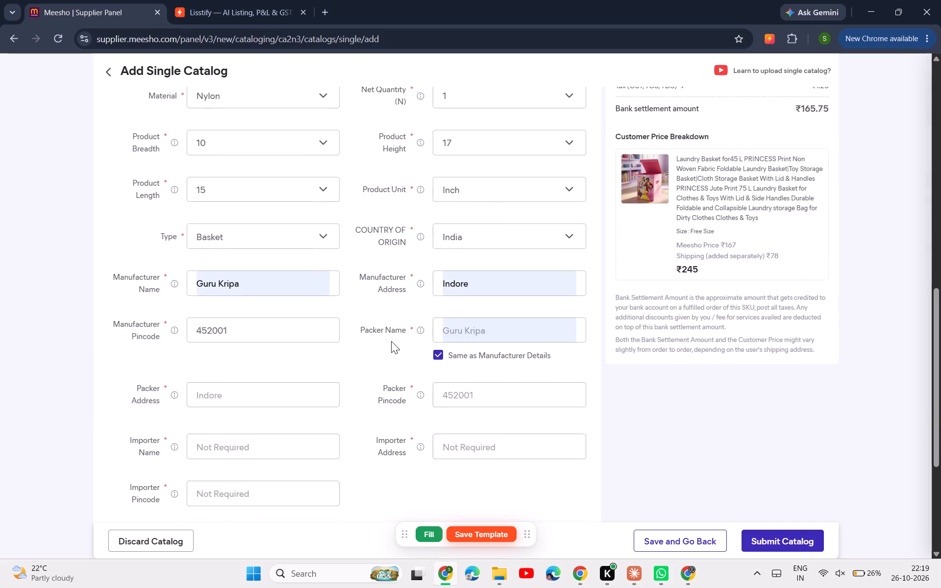
scroll(391, 341, down, 3)
scroll(391, 341, up, 9)
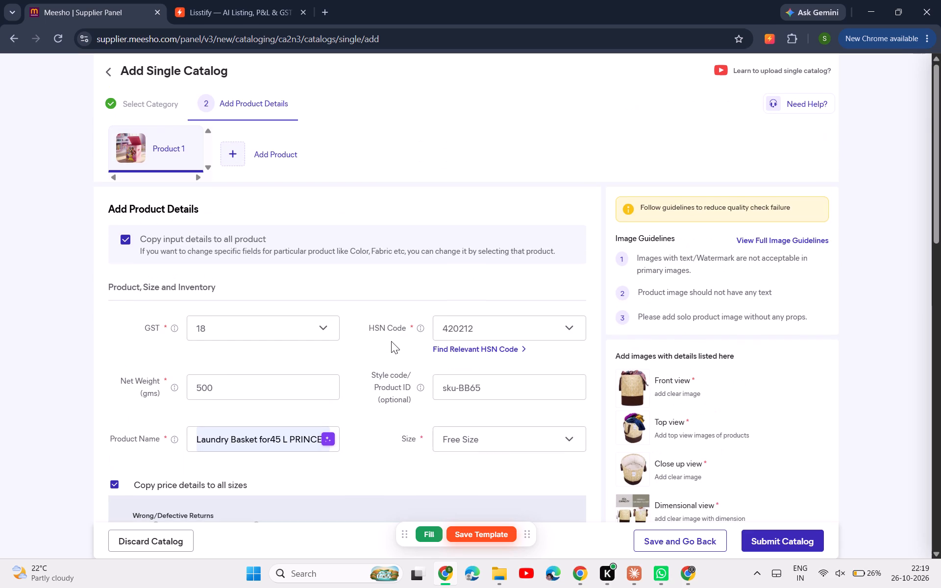
scroll(391, 341, down, 3)
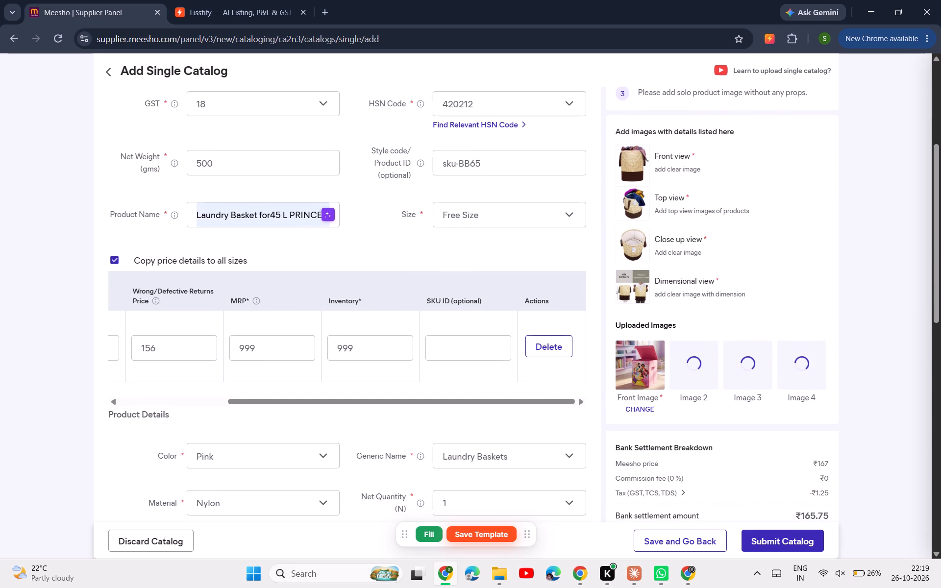
click(775, 540)
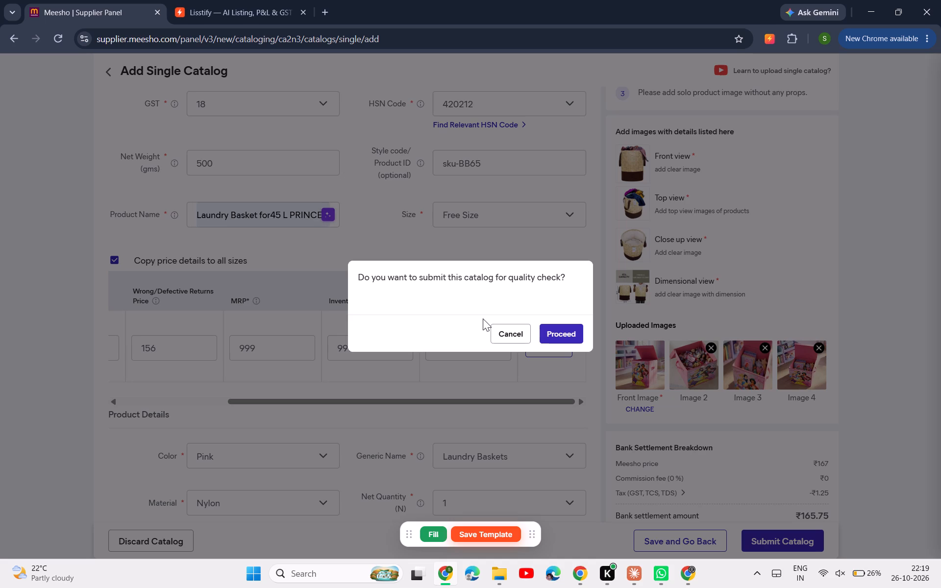
Confirm submitting the sku-BB65 catalog for quality check.
click(557, 331)
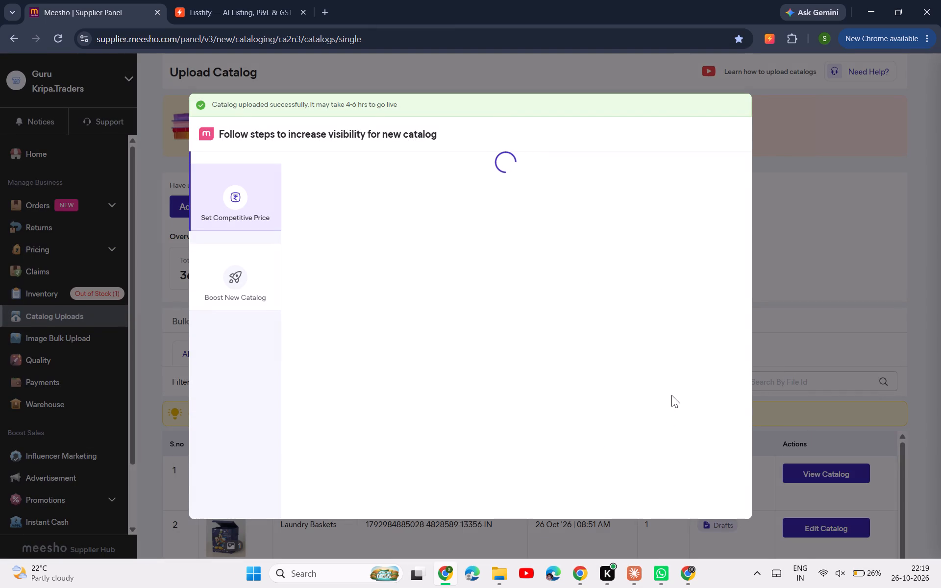
Skip the recommended competitive price and dismiss the booster ad campaign offer.
click(627, 491)
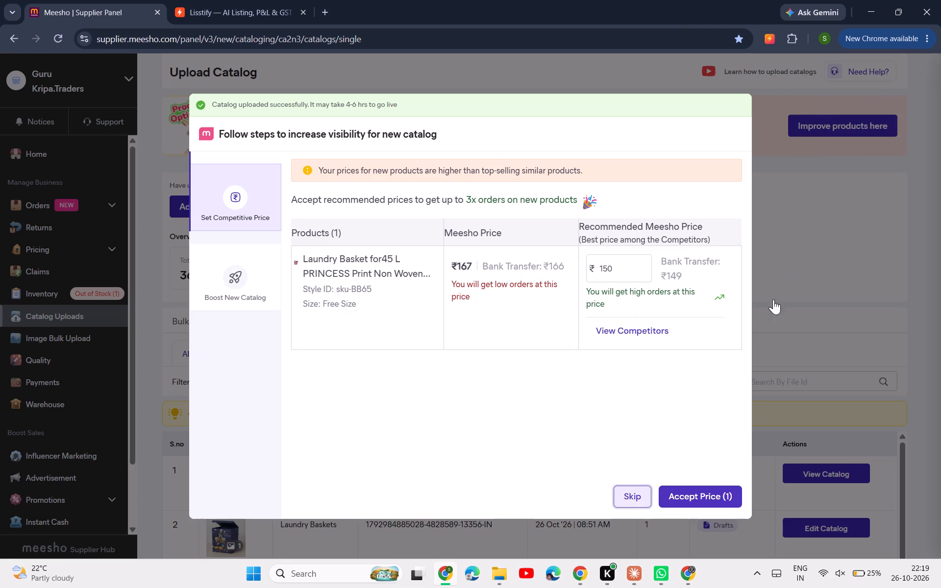
click(803, 326)
click(638, 500)
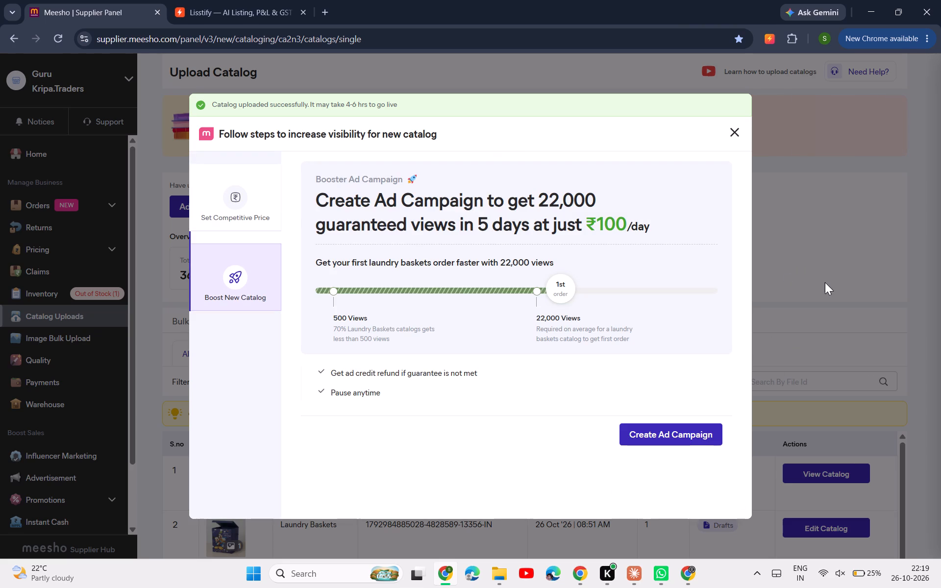
click(825, 282)
click(743, 135)
click(737, 131)
scroll(673, 197, down, 4)
scroll(547, 371, down, 2)
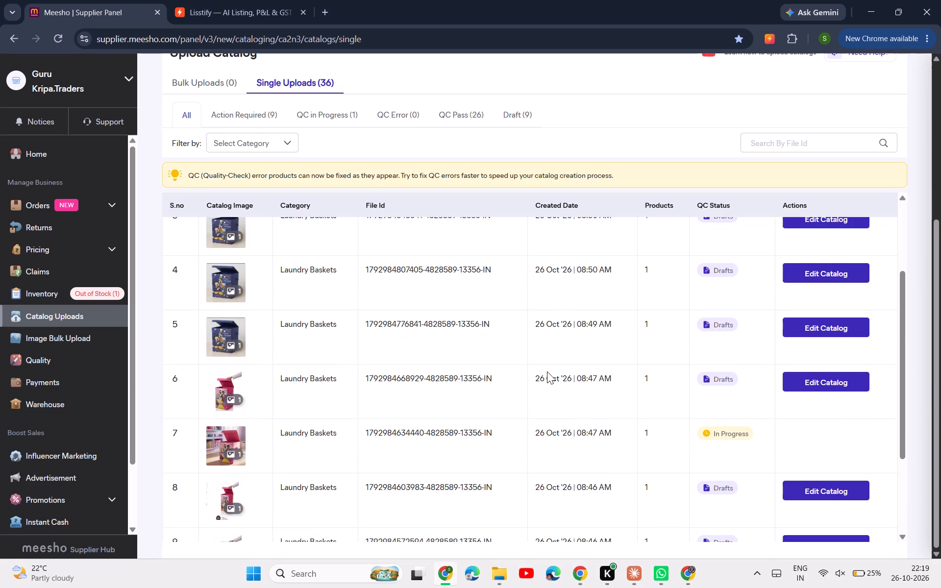
scroll(547, 371, down, 1)
scroll(547, 371, up, 1)
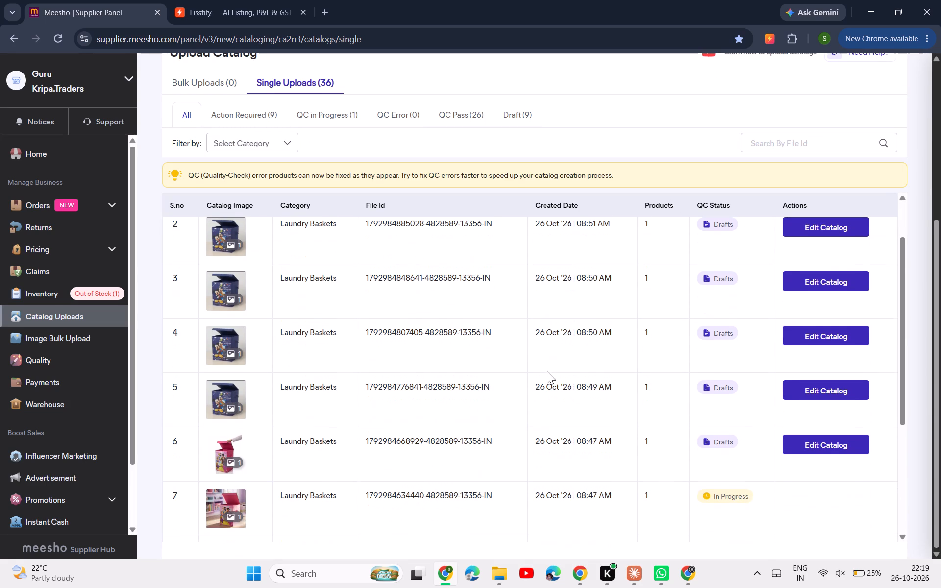
scroll(586, 297, up, 1)
scroll(502, 298, up, 1)
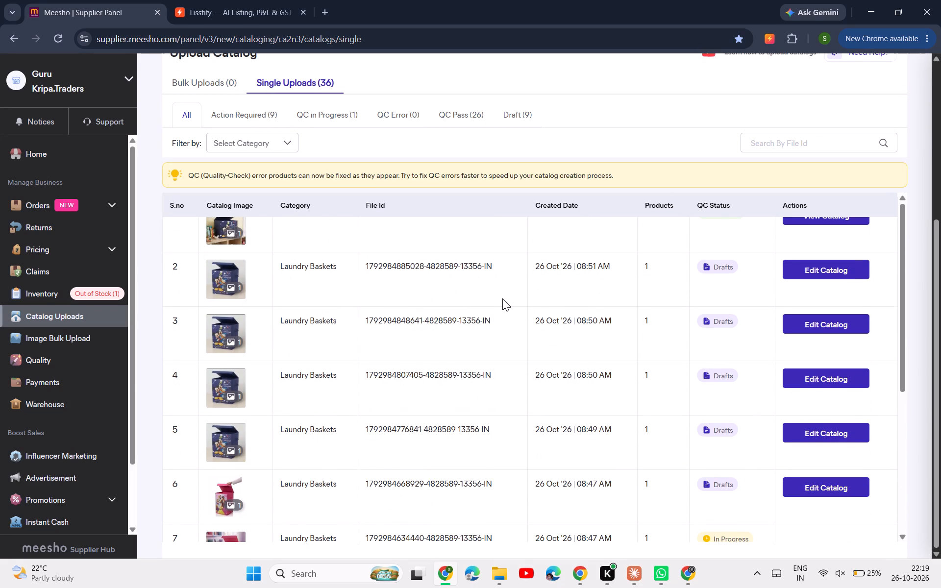
scroll(502, 298, up, 1)
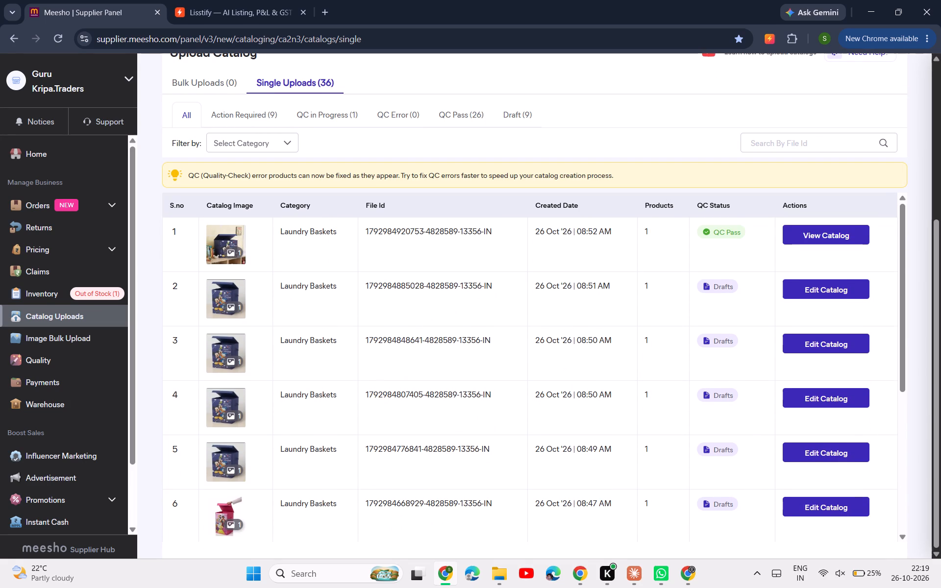
scroll(552, 499, down, 3)
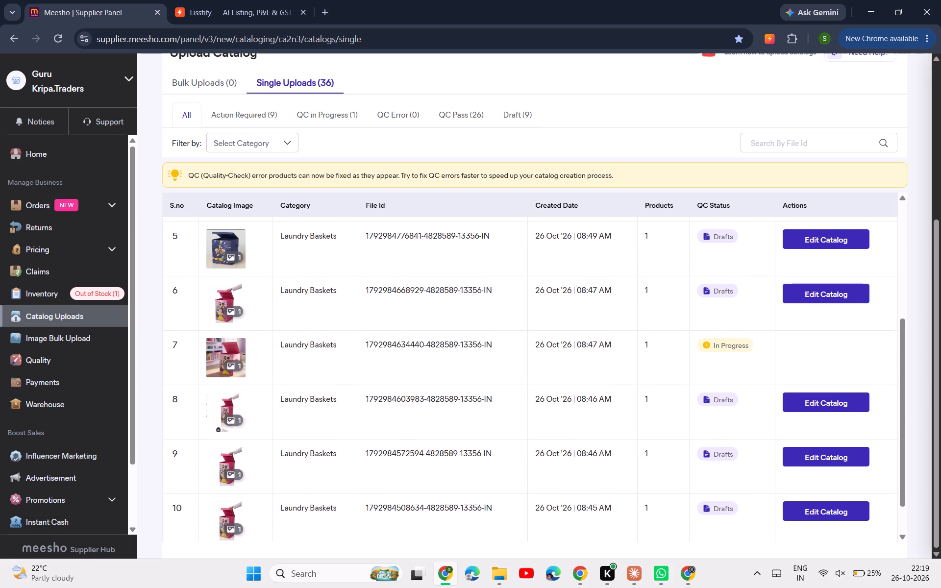
scroll(608, 421, down, 2)
scroll(730, 415, down, 2)
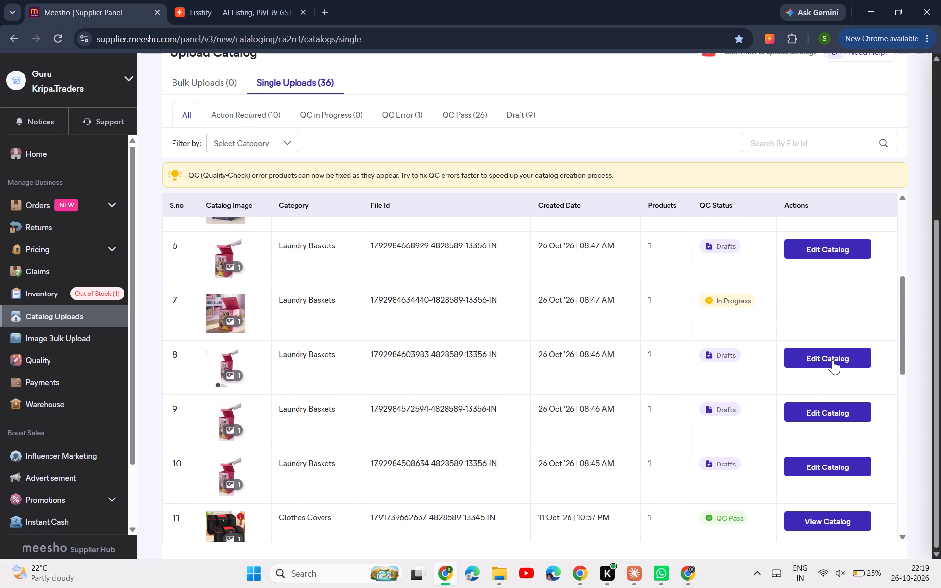
click(834, 246)
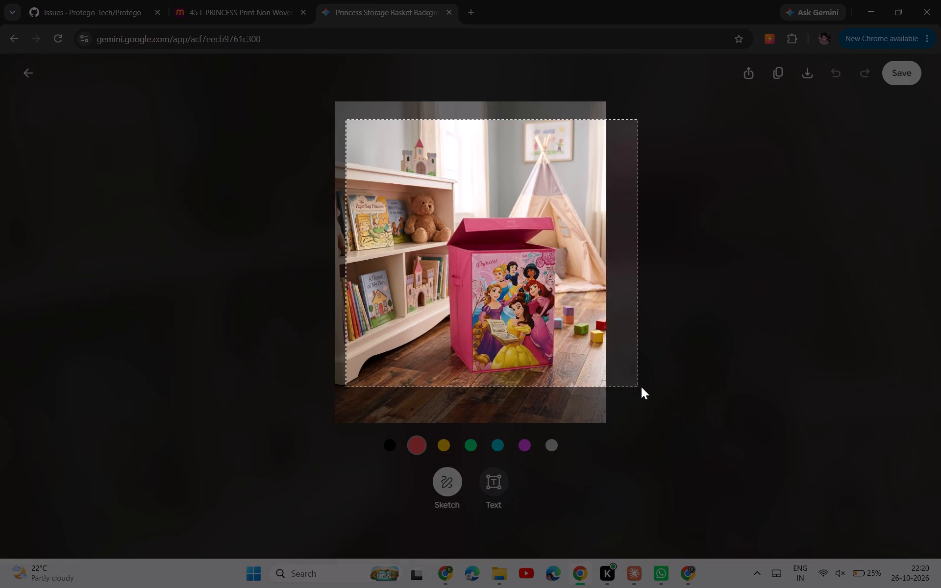
drag(641, 387, 604, 384)
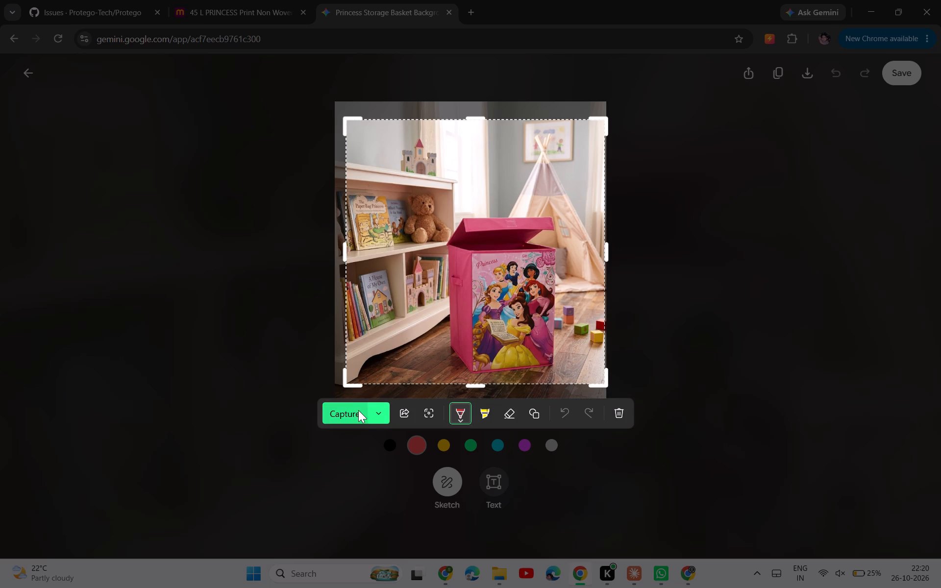
click(358, 410)
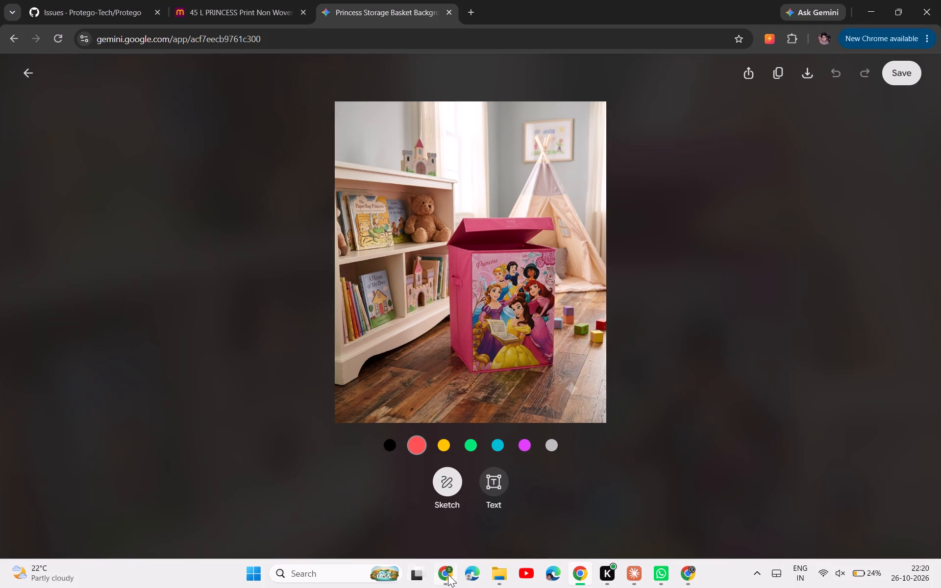
click(449, 575)
scroll(520, 362, down, 1)
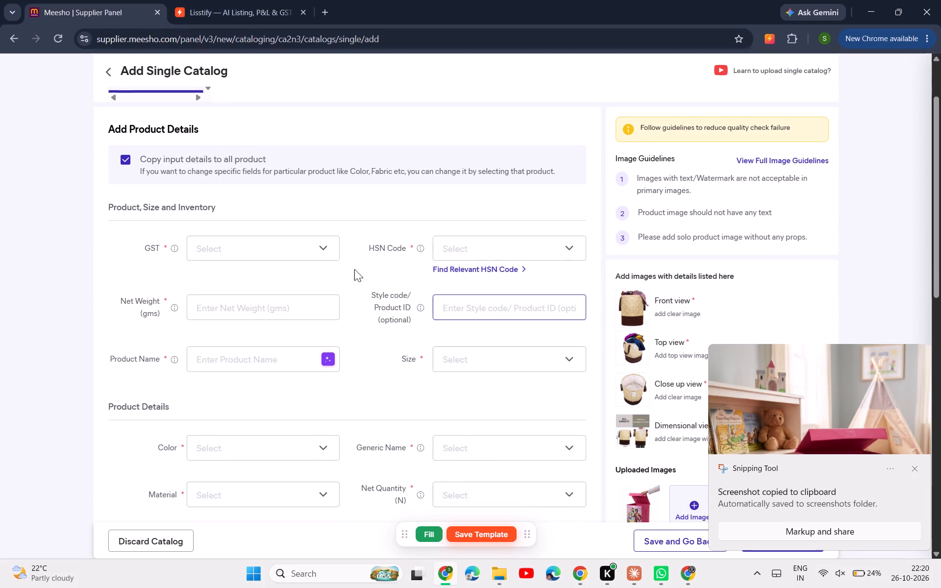
scroll(545, 420, down, 2)
click(647, 355)
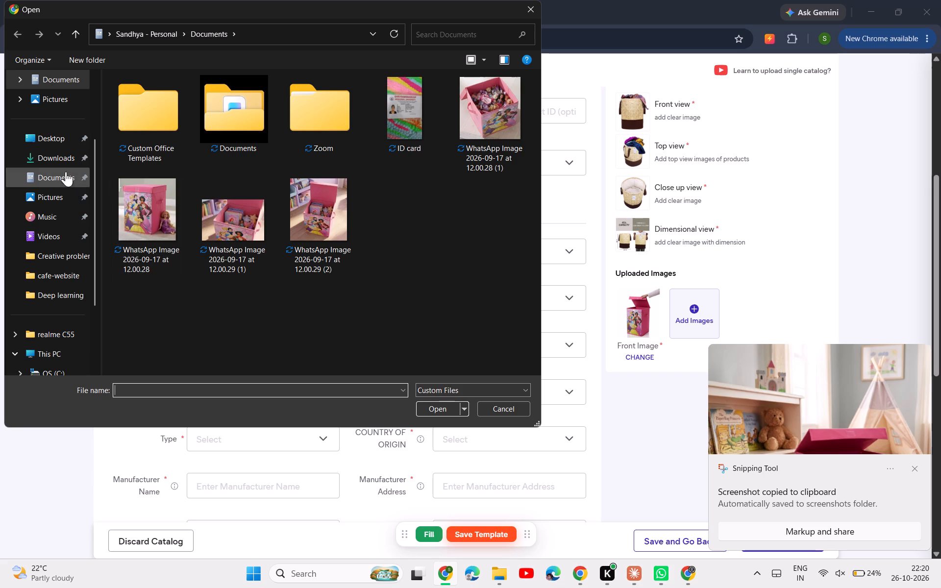
double_click(71, 90)
double_click(134, 98)
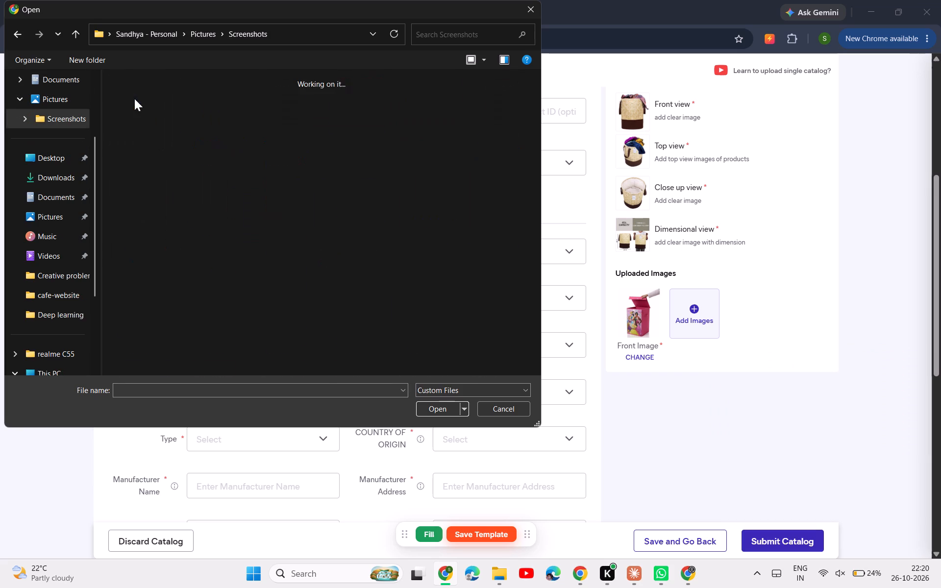
scroll(296, 201, down, 6)
drag(535, 98, 539, 239)
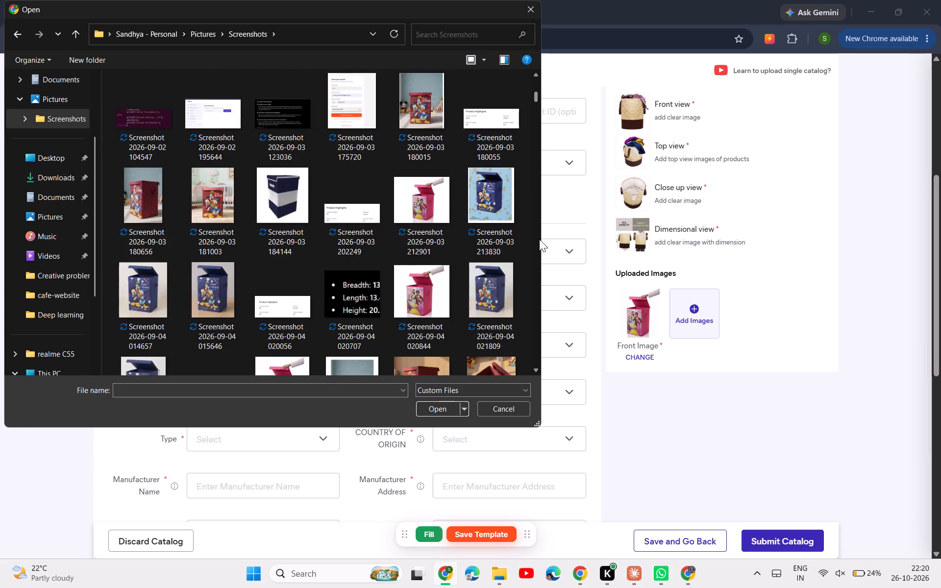
drag(539, 239, 524, 383)
scroll(464, 291, down, 18)
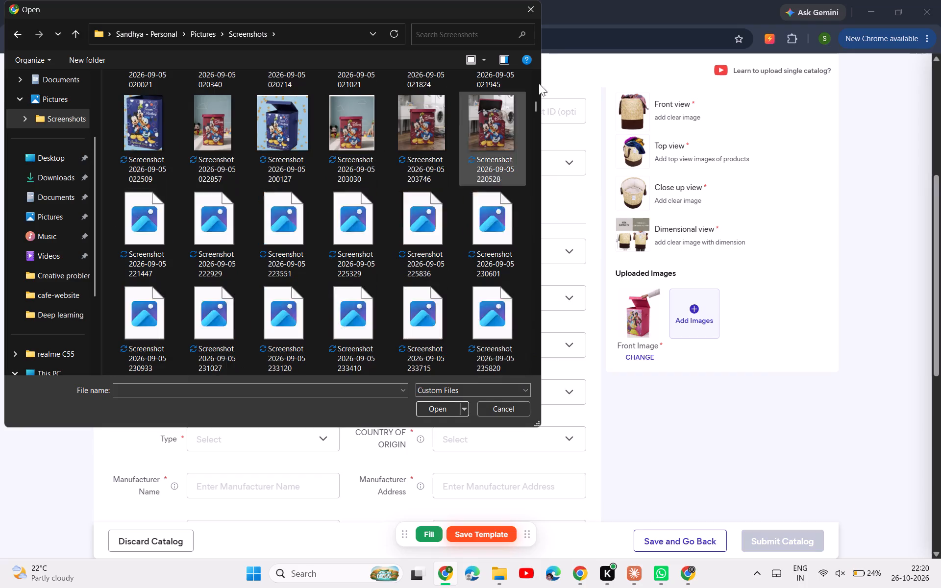
drag(539, 107, 548, 336)
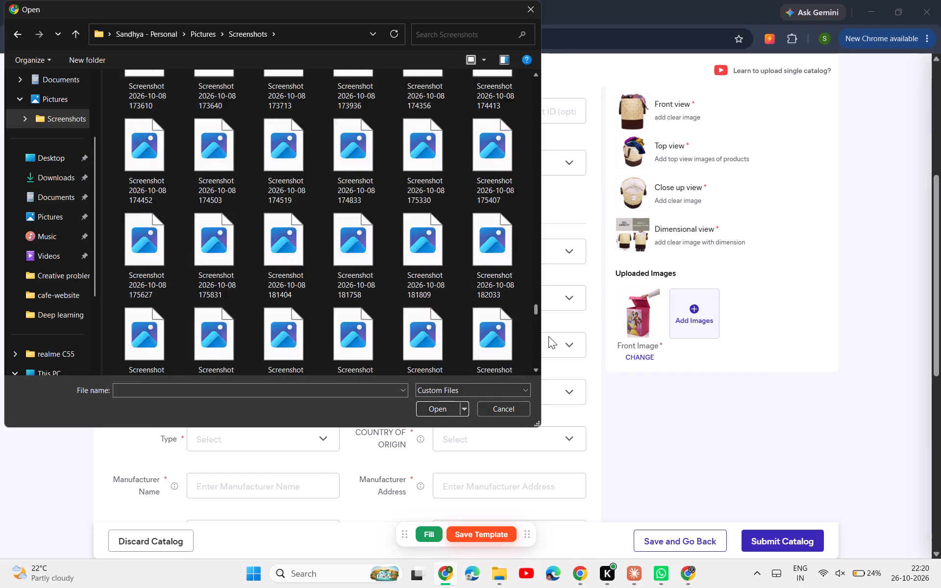
drag(548, 336, 542, 360)
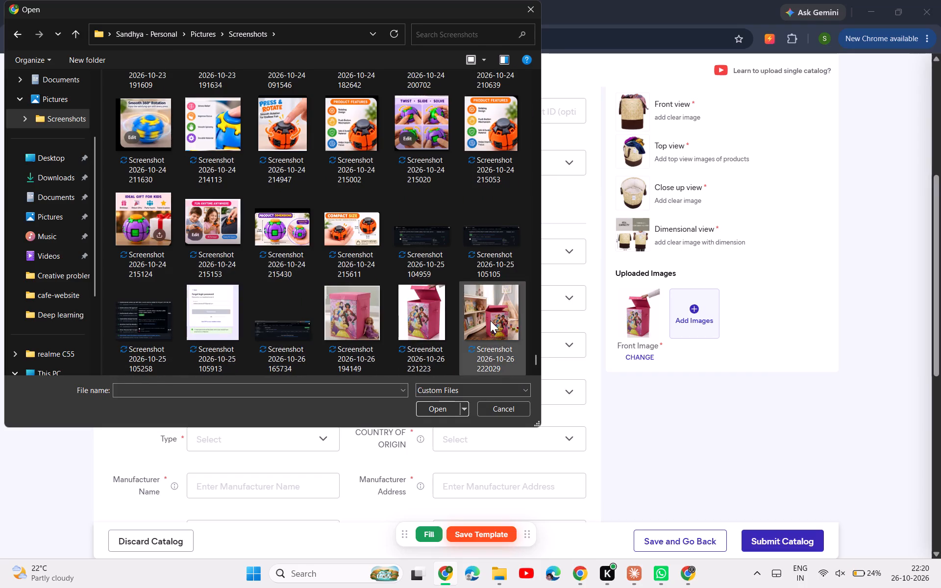
click(490, 320)
click(445, 413)
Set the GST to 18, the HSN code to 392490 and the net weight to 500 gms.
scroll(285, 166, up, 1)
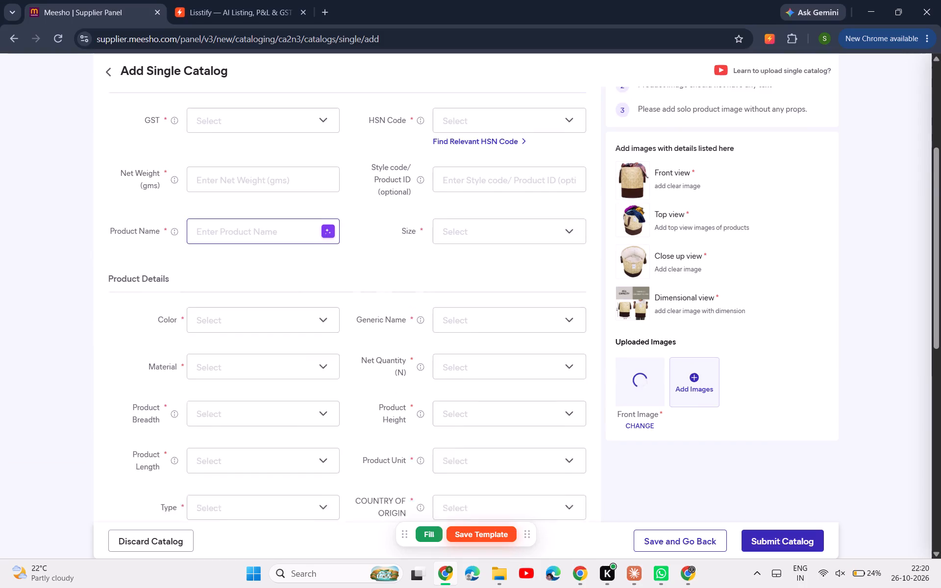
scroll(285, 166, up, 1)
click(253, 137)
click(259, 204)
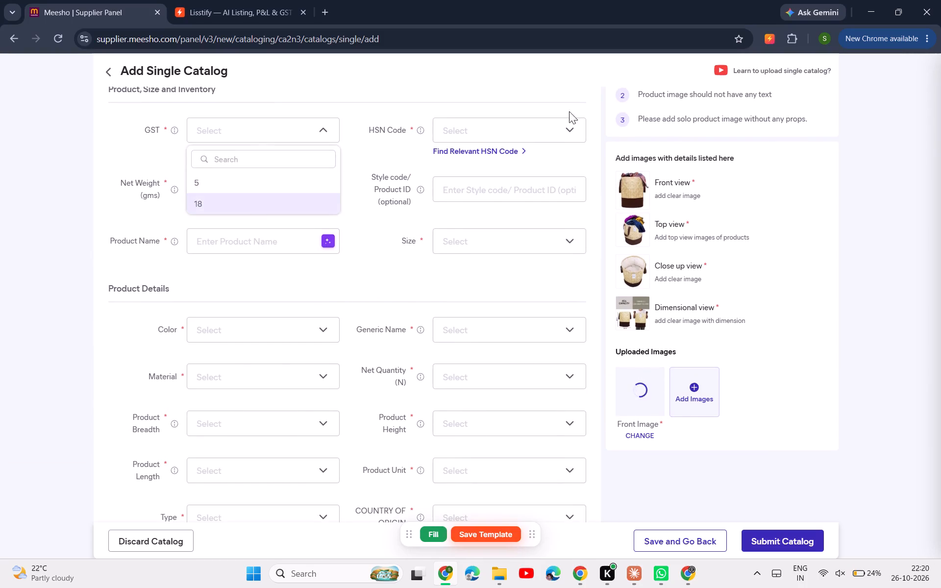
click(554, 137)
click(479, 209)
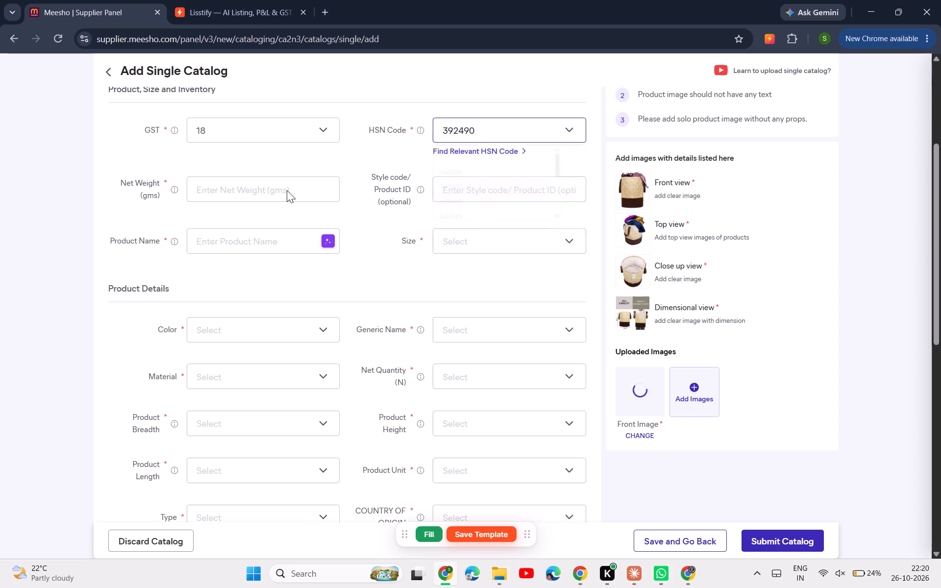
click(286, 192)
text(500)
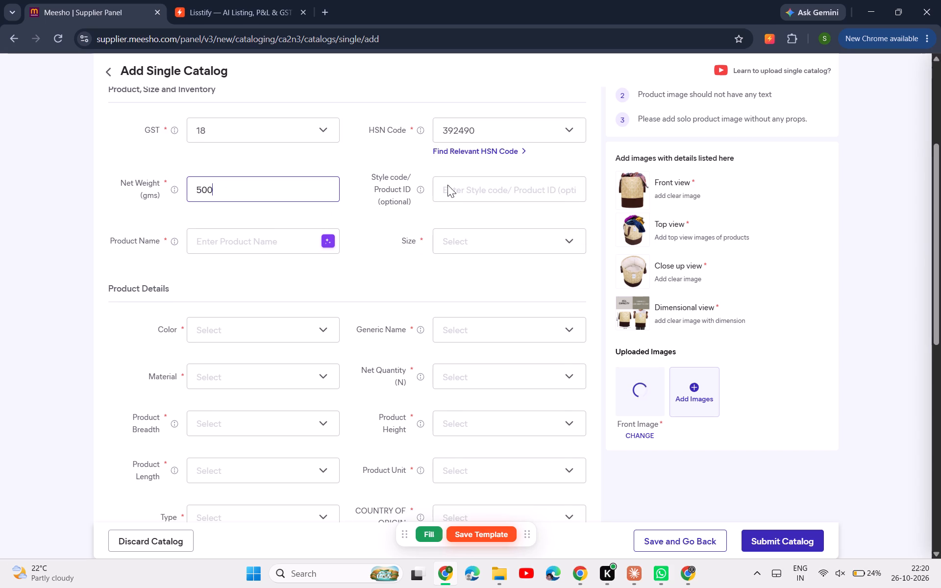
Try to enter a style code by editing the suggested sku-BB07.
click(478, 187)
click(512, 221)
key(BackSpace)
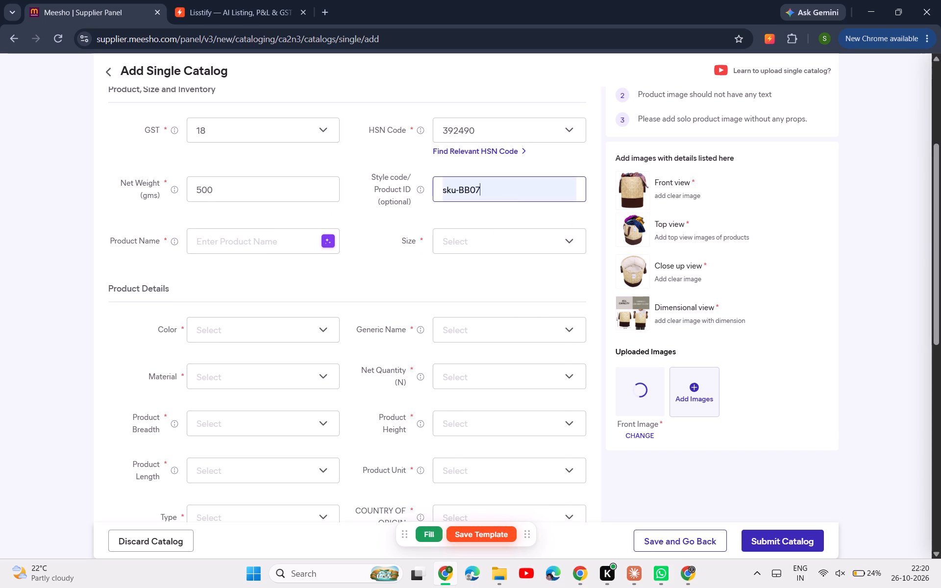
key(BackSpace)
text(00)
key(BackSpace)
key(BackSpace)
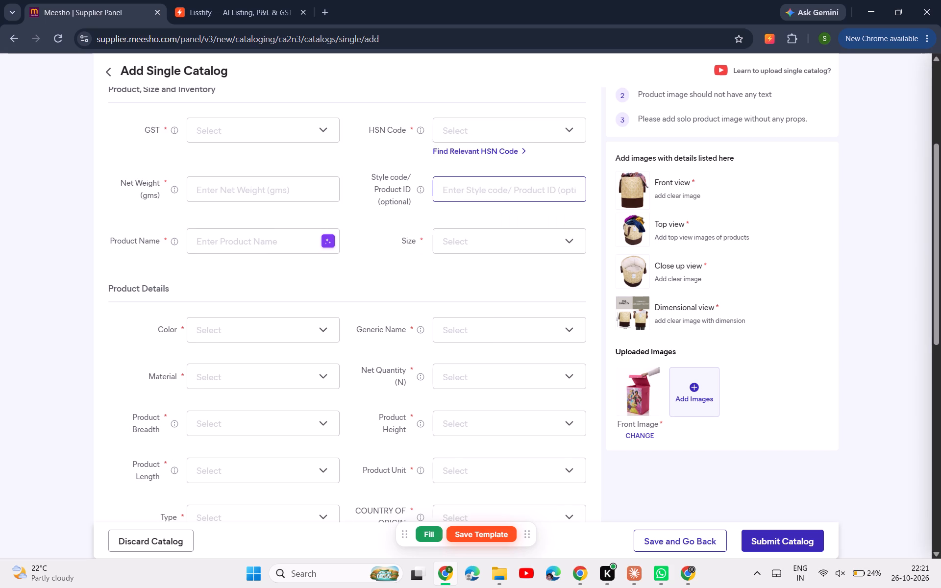
Set the style code/product ID to sku-BB007.
click(518, 191)
click(531, 218)
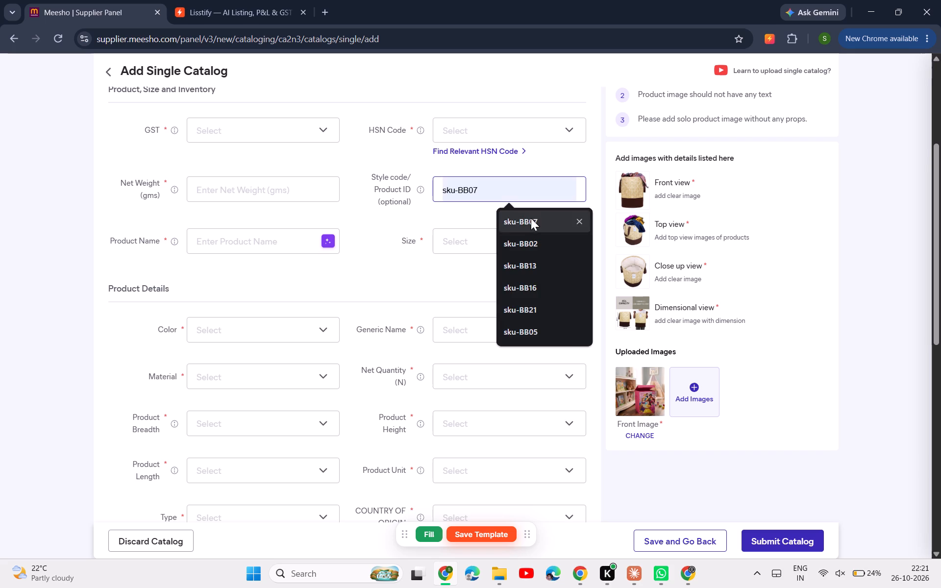
key(BackSpace)
key(0)
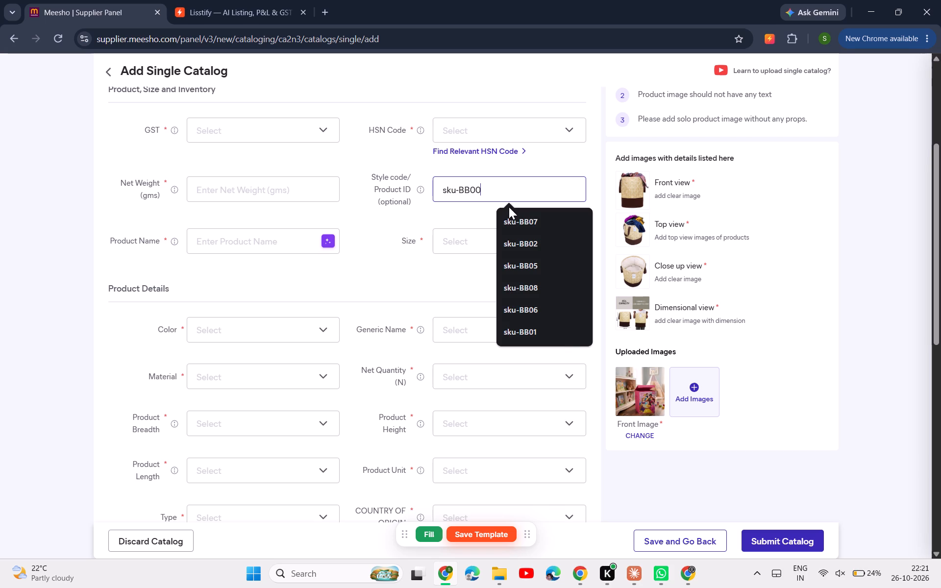
key(7)
Set the product size to Free Size and apply it.
click(499, 239)
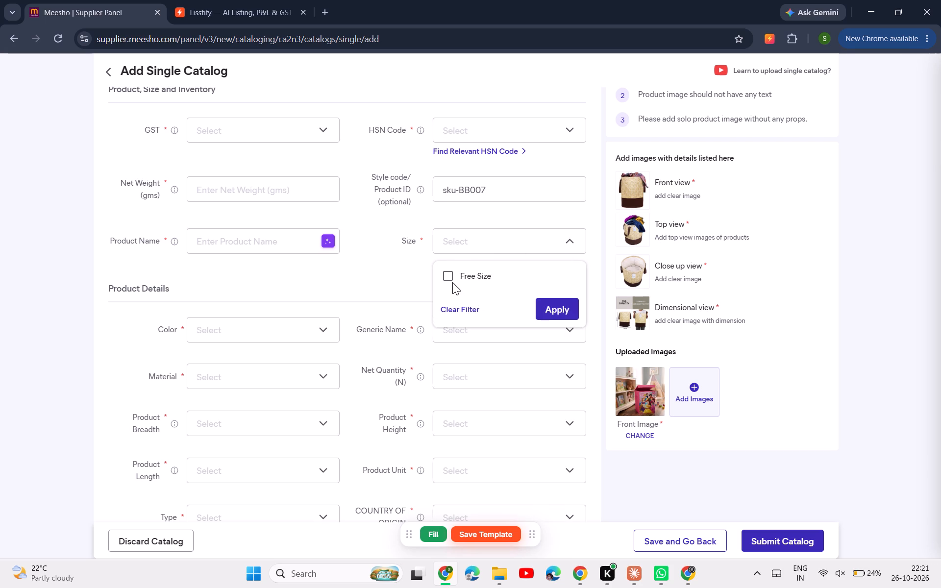
drag(452, 280, 443, 275)
click(443, 275)
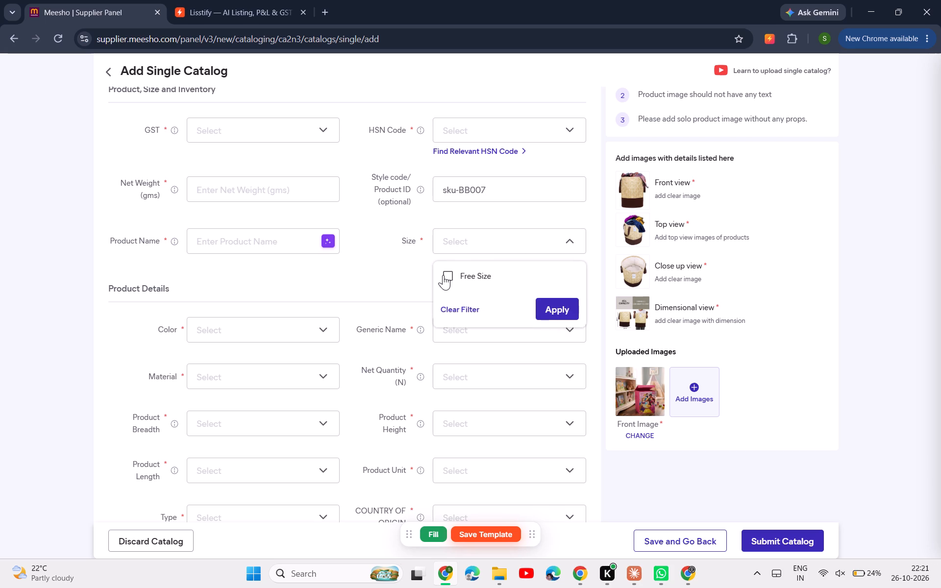
click(442, 276)
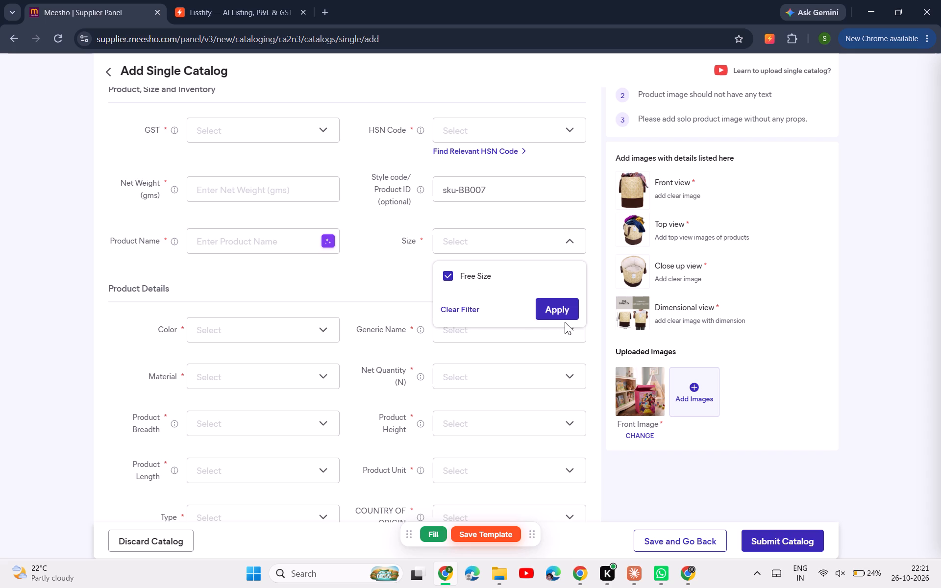
click(563, 319)
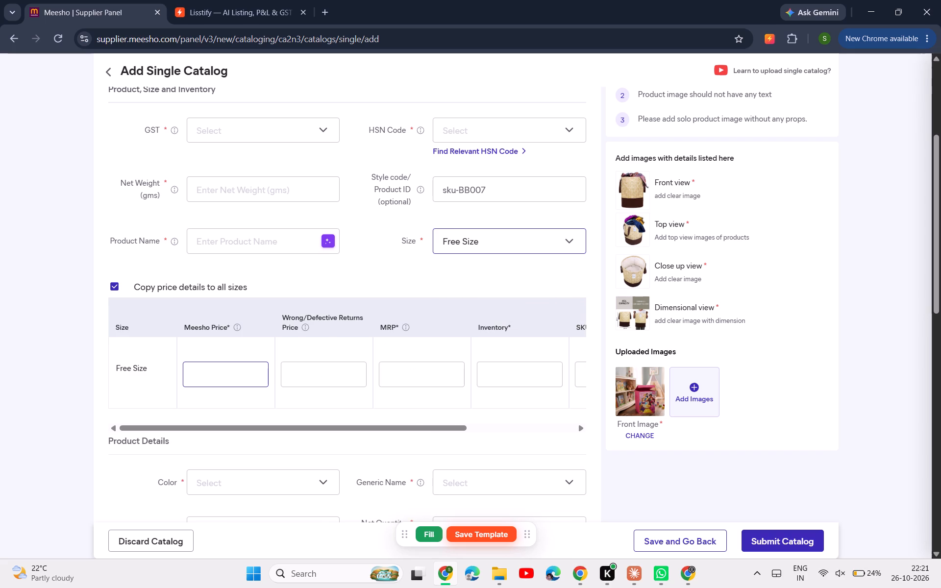
For Free Size, enter a Meesho price of 160, an MRP of 999 and an inventory of 999.
click(245, 379)
text(160)
click(315, 383)
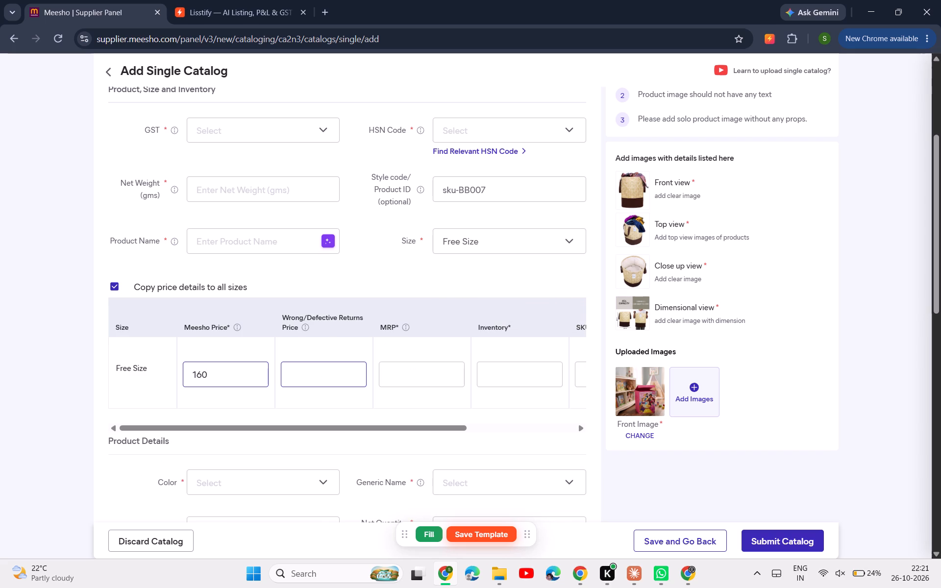
click(432, 371)
text(999)
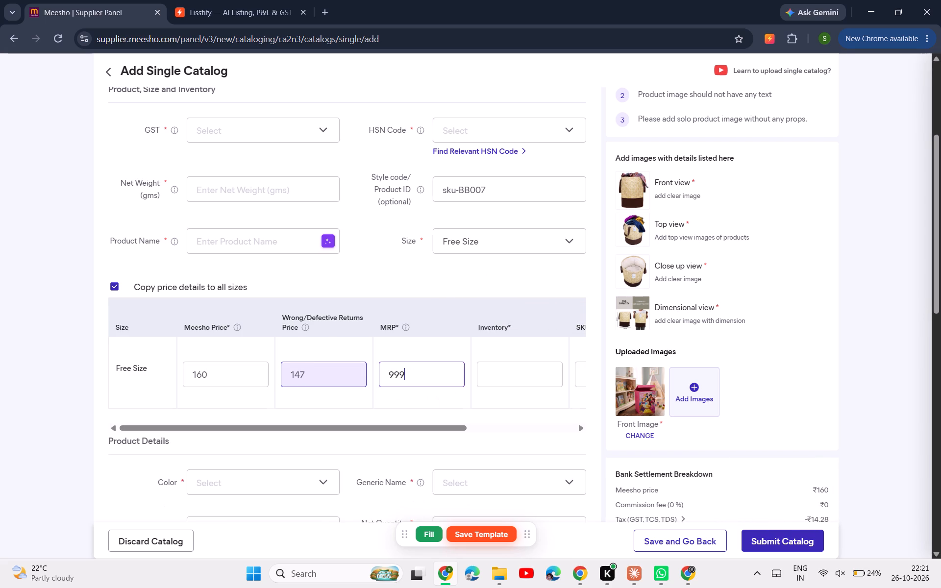
click(480, 374)
text(999)
In the product details, set the color to Pink and the generic name to Laundry Baskets.
scroll(452, 442, down, 2)
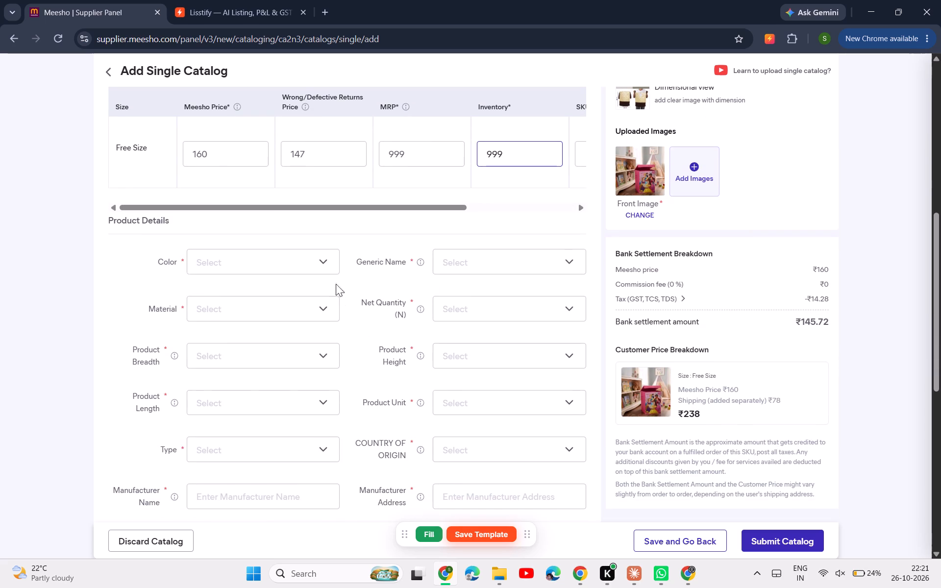
click(334, 271)
scroll(227, 346, down, 1)
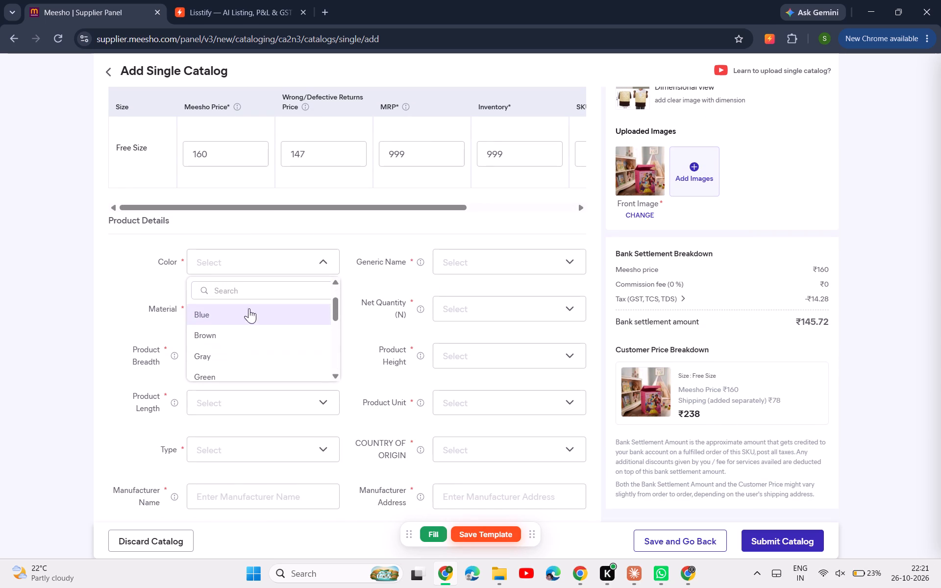
click(258, 299)
text(pink)
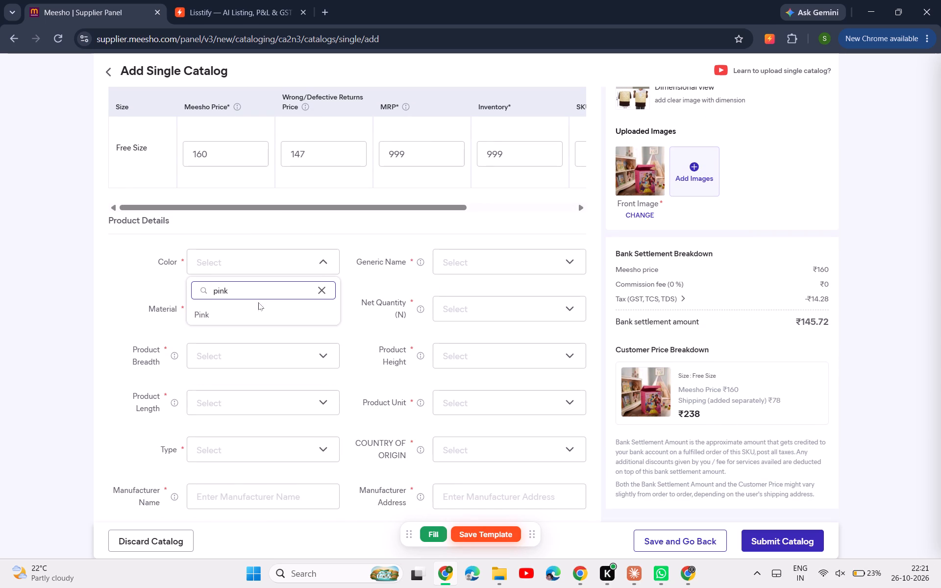
click(253, 307)
click(544, 255)
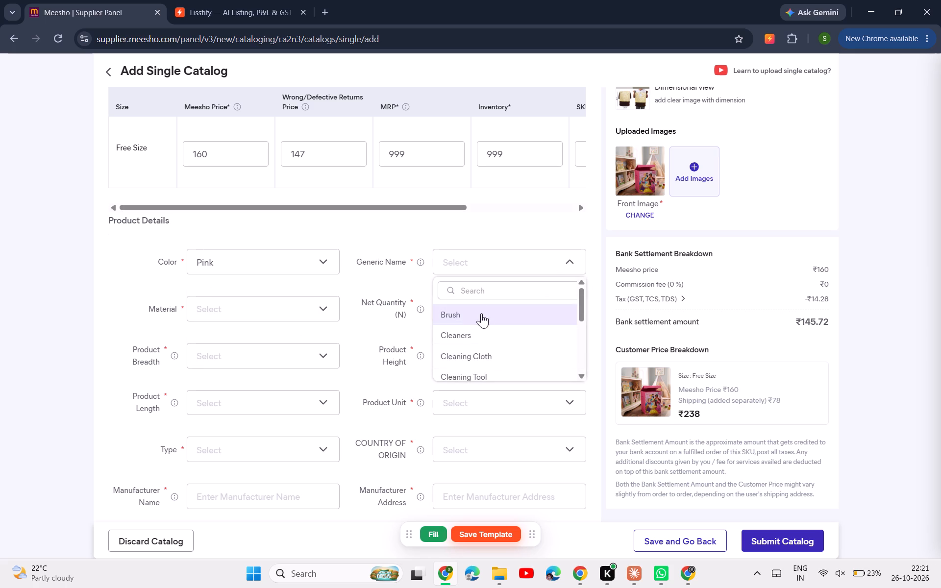
scroll(479, 350, down, 4)
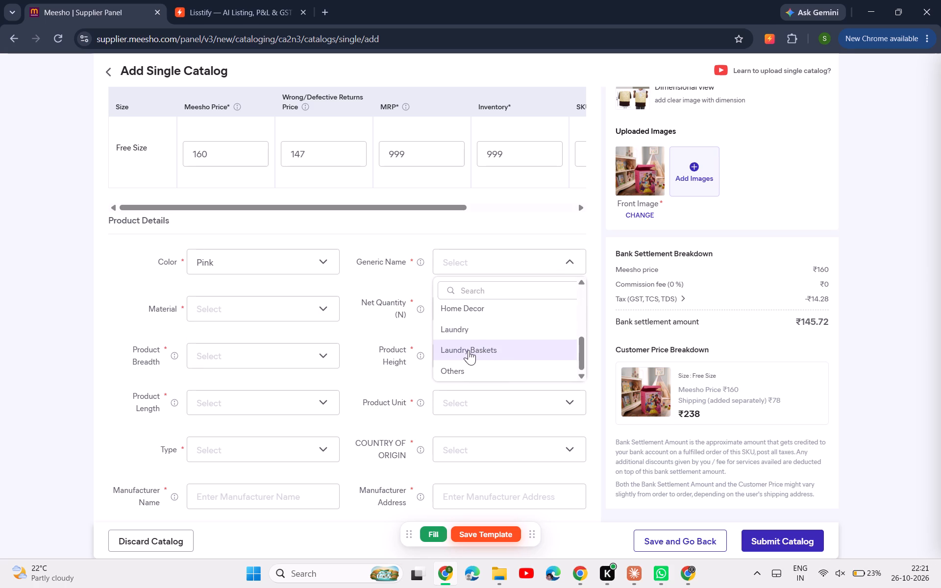
click(469, 350)
Set the material to Nylon, net quantity to 1, type to Basket and country of origin to India.
click(310, 305)
scroll(252, 390, down, 1)
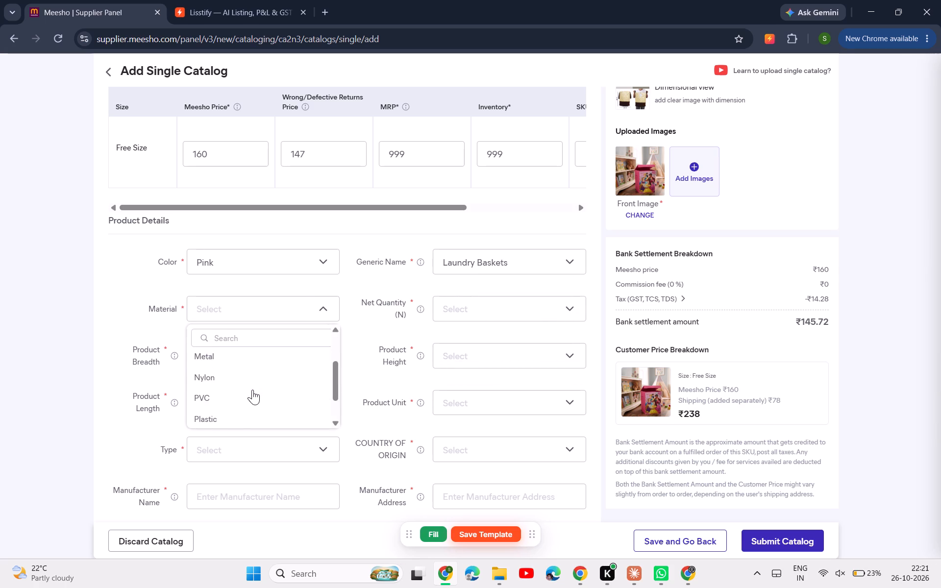
scroll(252, 390, up, 1)
click(238, 382)
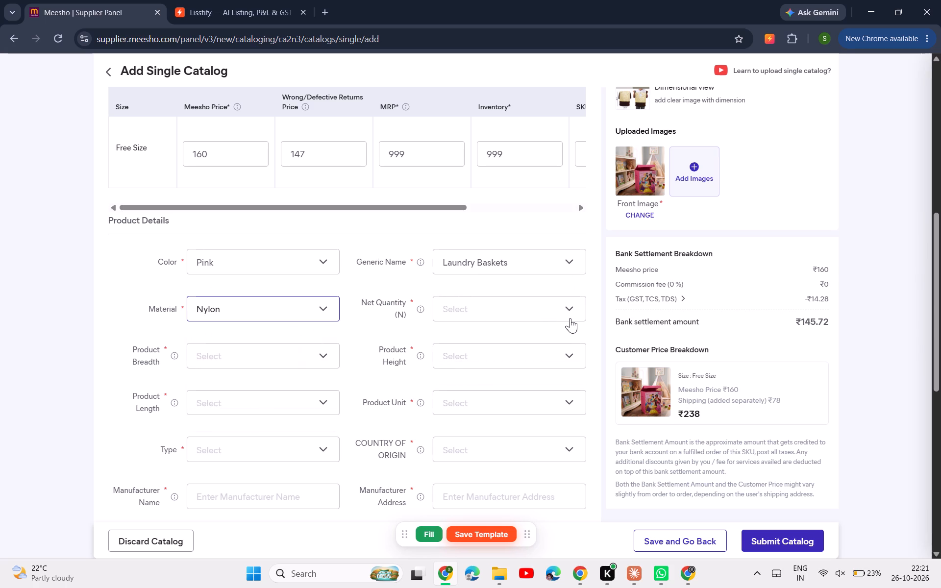
click(570, 318)
click(480, 362)
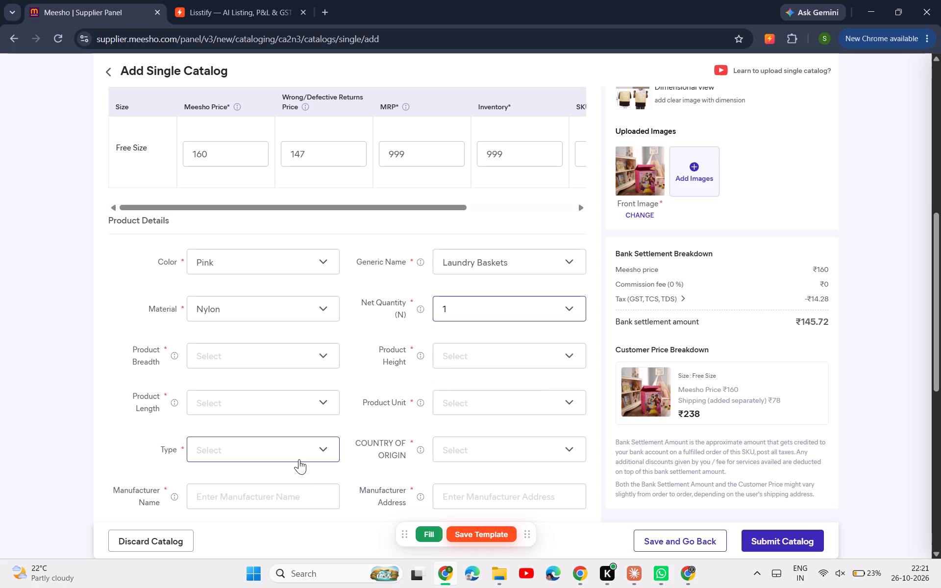
click(299, 459)
click(264, 518)
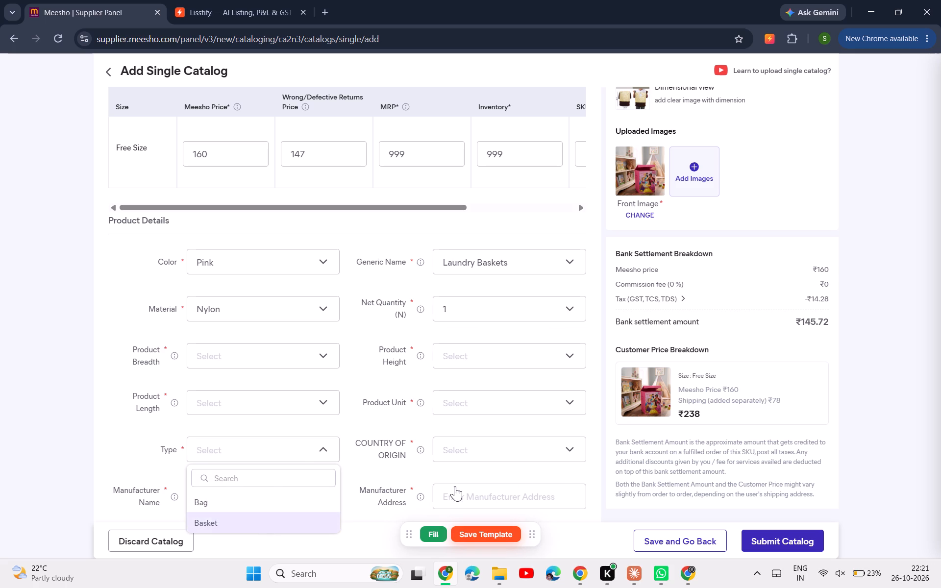
click(535, 442)
click(481, 483)
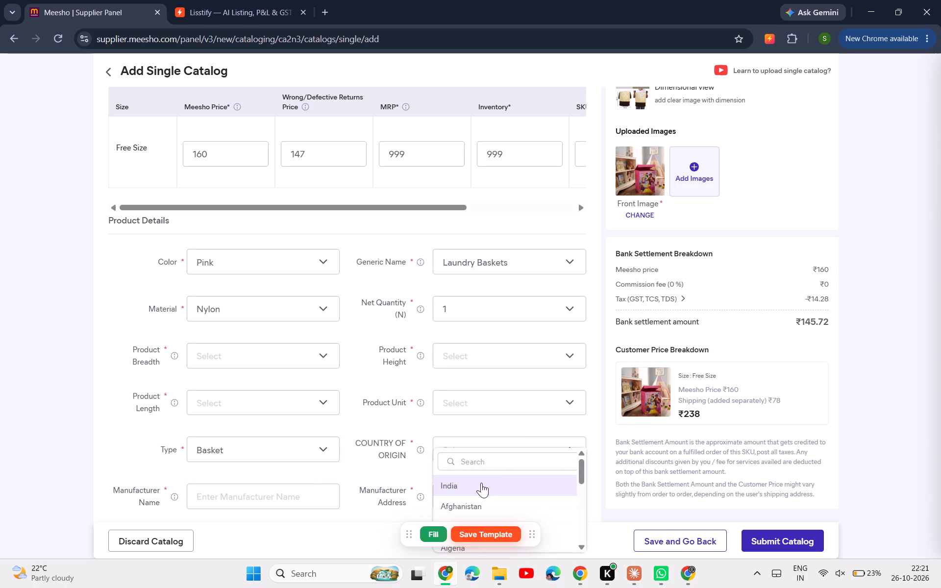
Set the product unit to Inch, the product height to 21 and the product breadth to 15.
click(515, 400)
click(473, 479)
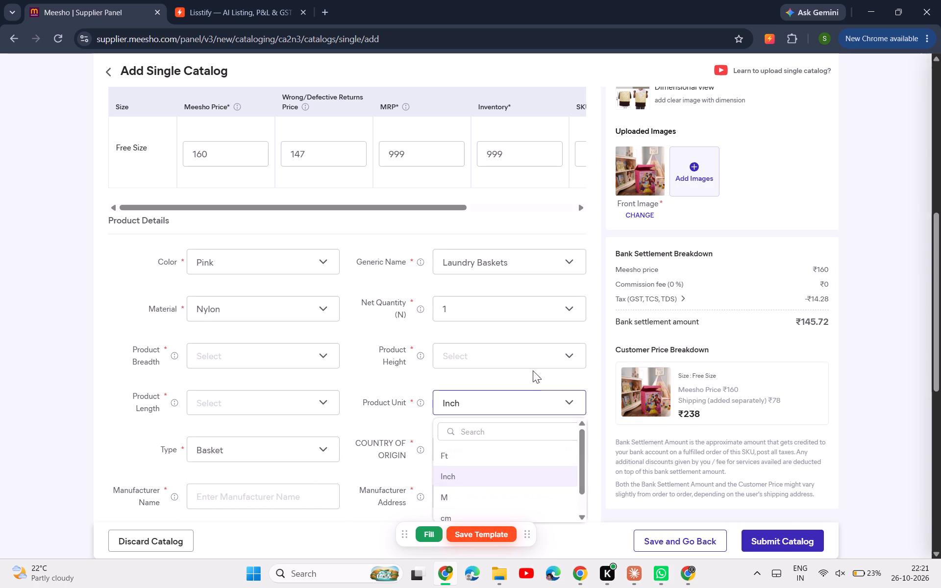
click(533, 364)
click(515, 384)
text(21)
click(490, 399)
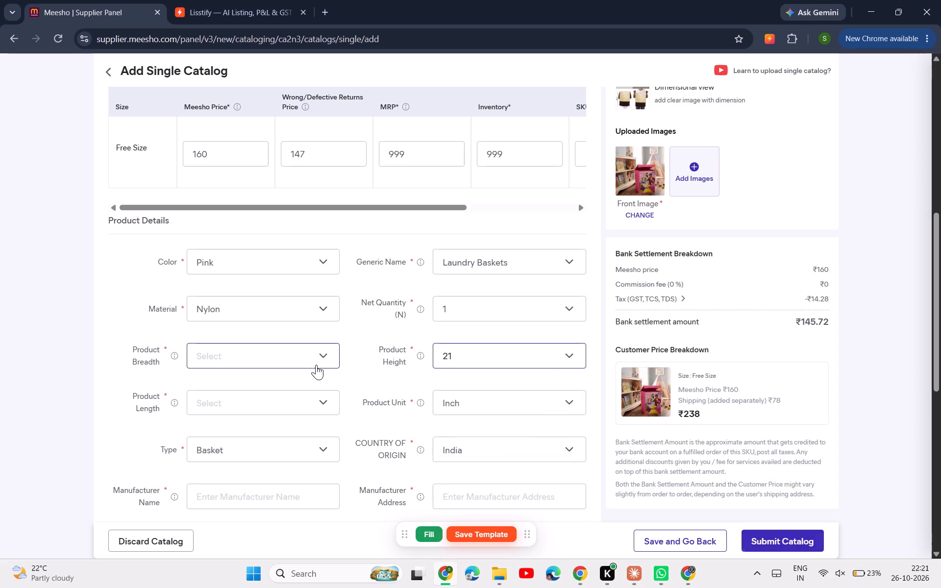
click(316, 365)
click(284, 392)
text(15)
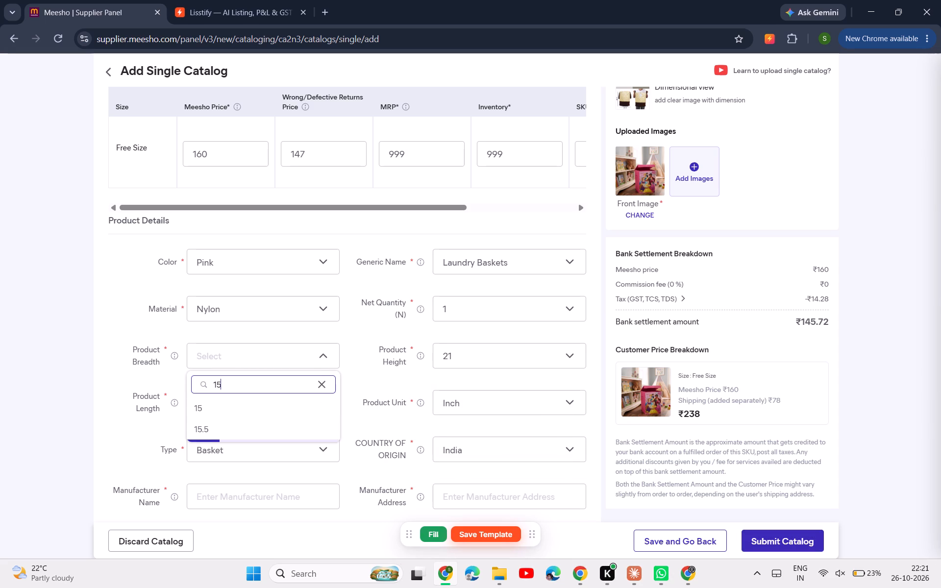
click(263, 411)
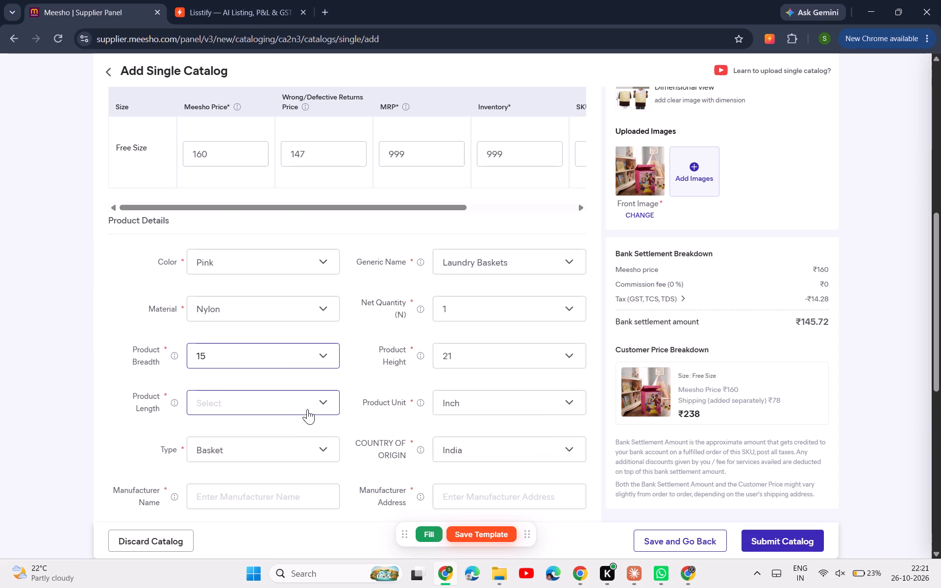
Set the product length to 17.
click(307, 409)
click(260, 437)
text(17)
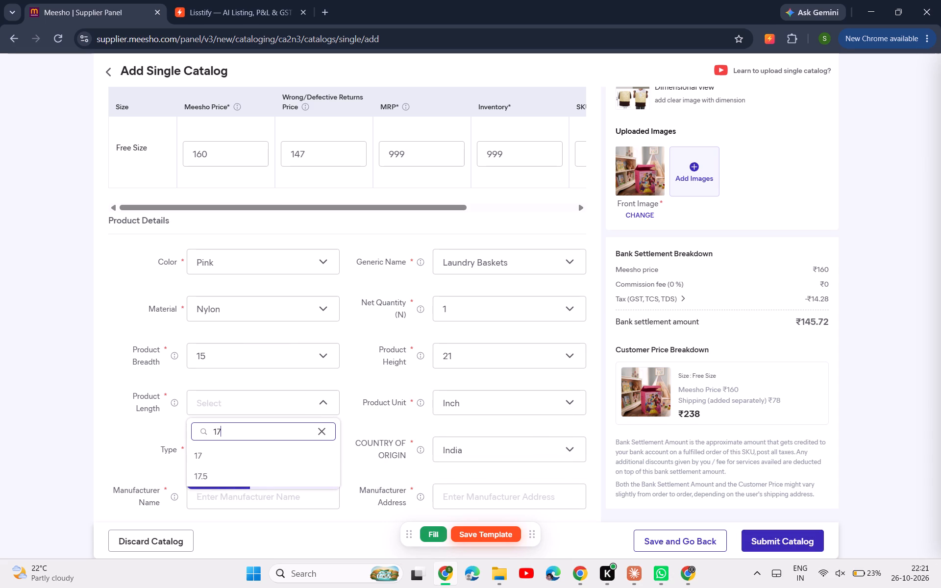
click(232, 451)
Enter Guru Kripa as the manufacturer name and 452001 as the manufacturer pincode.
scroll(336, 433, down, 2)
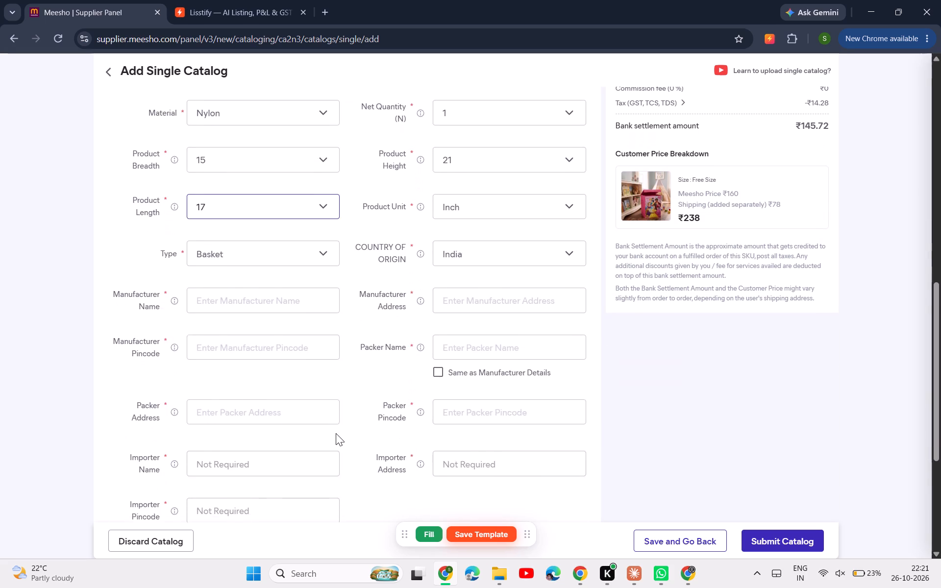
scroll(336, 433, down, 1)
drag(293, 230, 297, 280)
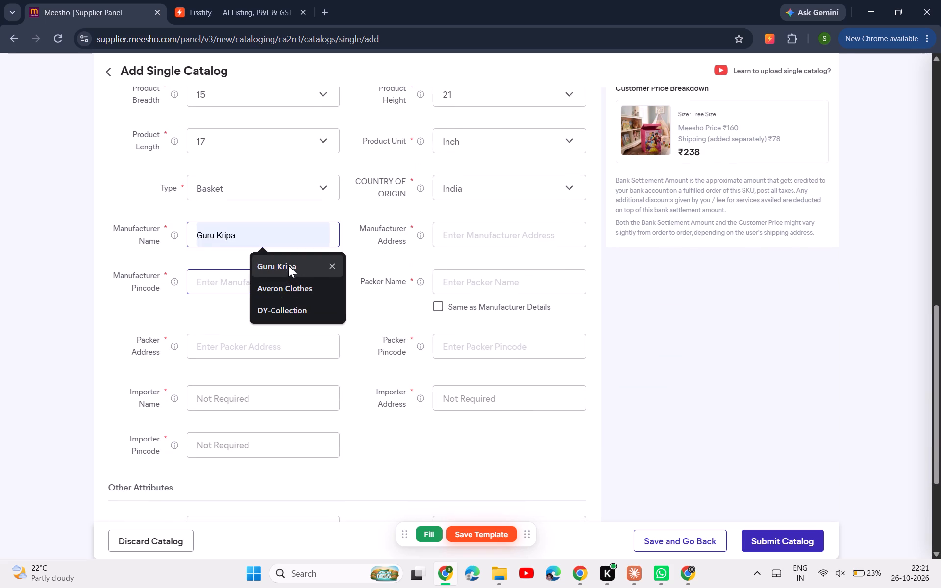
click(288, 265)
click(239, 288)
text(45201)
key(BackSpace)
text(01)
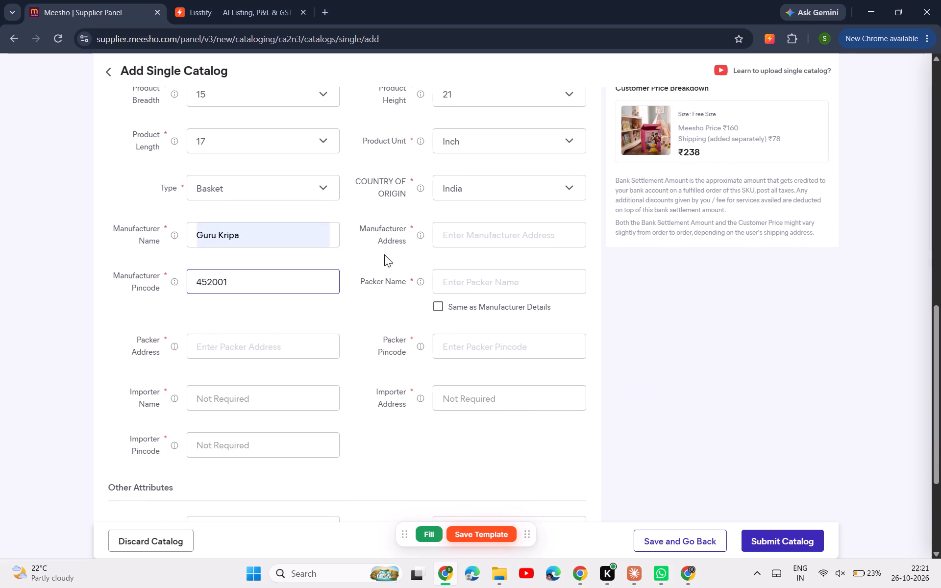
Enter Guru Kripa as packer name and Indore as manufacturer address, and mark the packer details as same as the manufacturer's.
click(478, 238)
drag(509, 262, 460, 293)
click(460, 293)
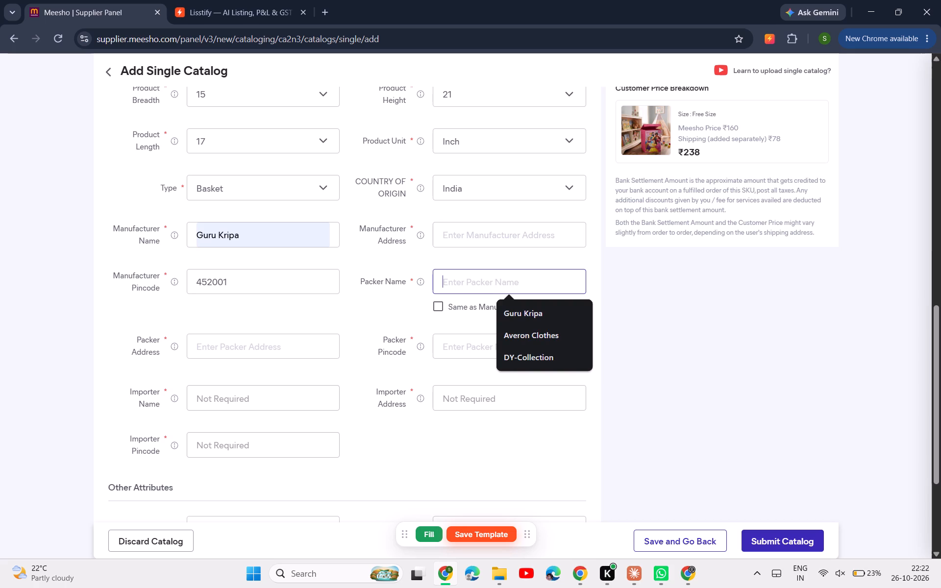
click(515, 305)
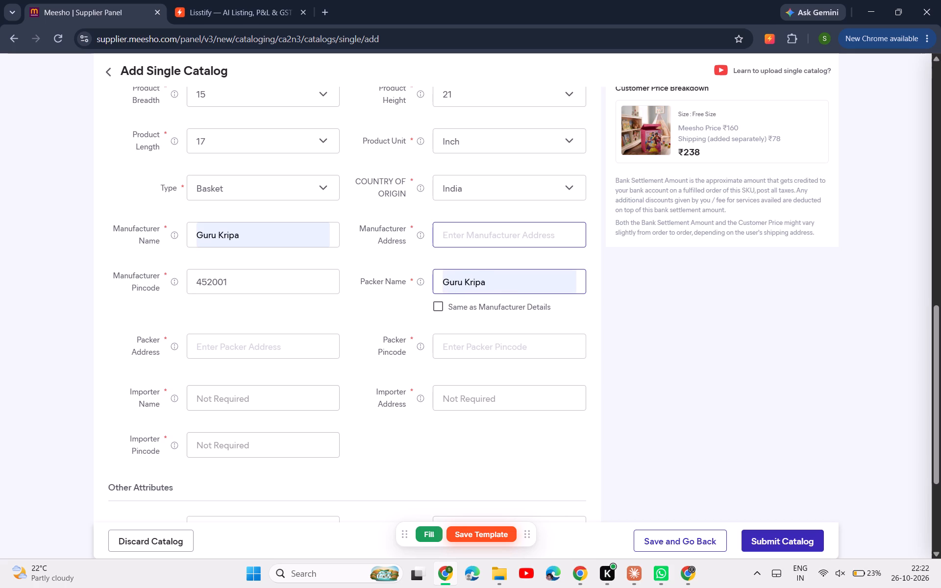
click(481, 223)
click(513, 269)
click(441, 303)
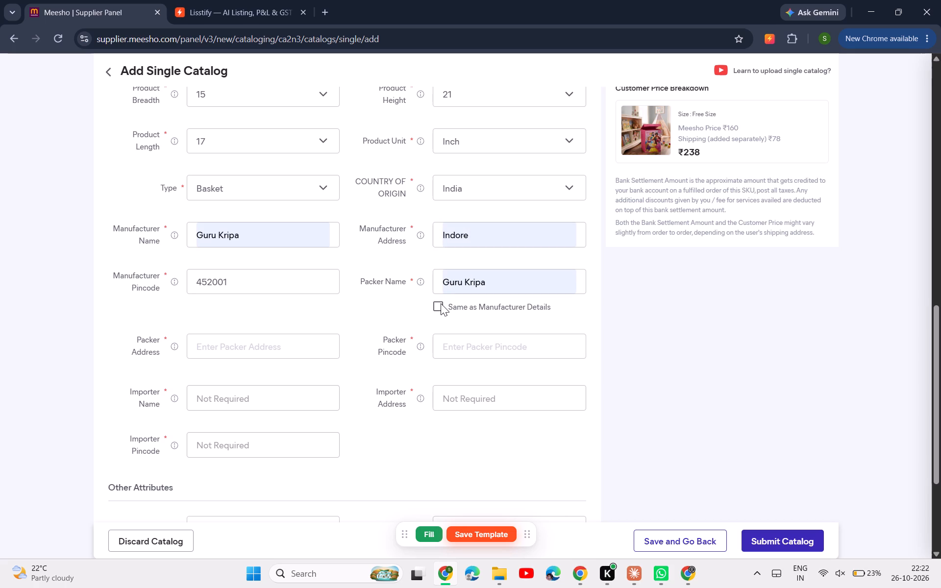
Switch to the other Chrome window, where the Princess storage basket image is open in Gemini.
scroll(495, 332, down, 1)
key(alt+Tab)
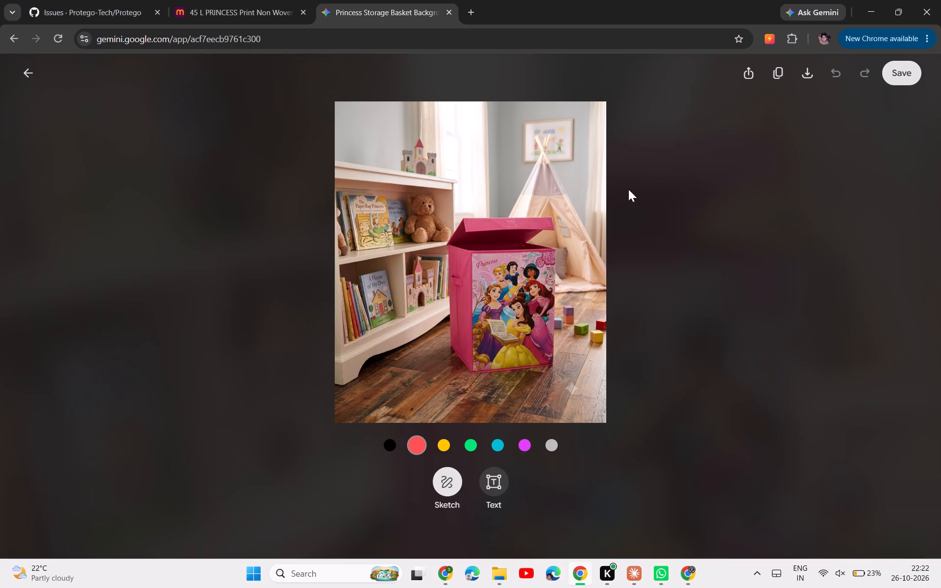
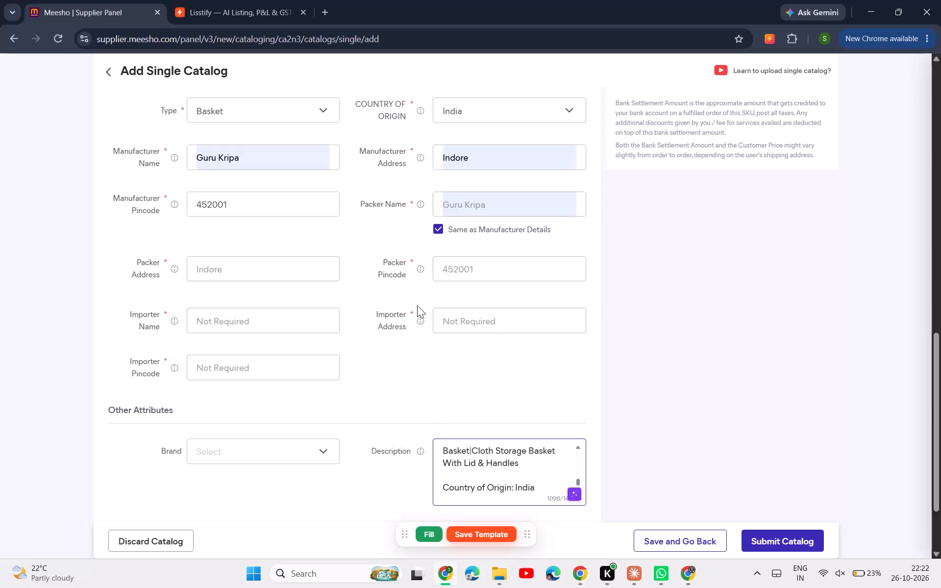
In the catalog description, change the product breadth line to 15 Inch.
scroll(502, 444, up, 1)
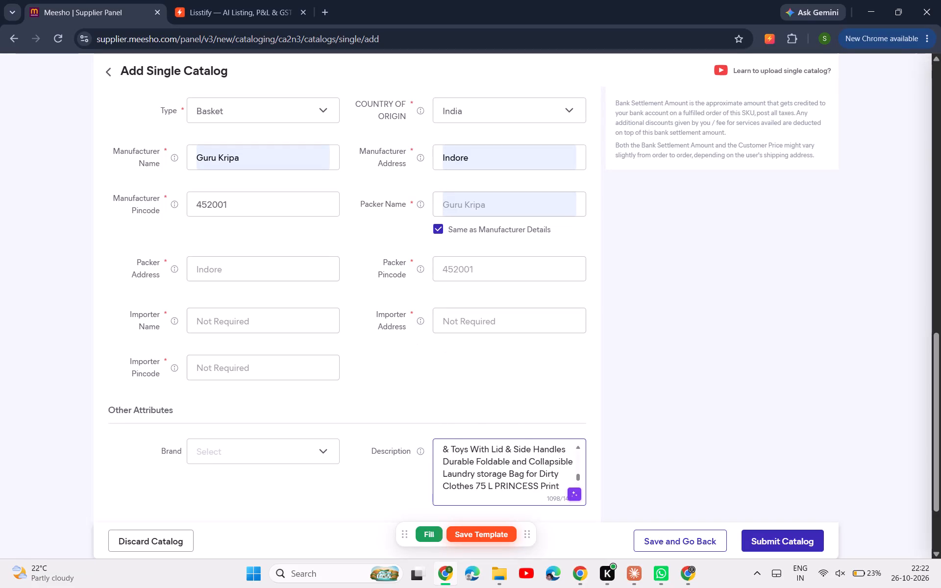
scroll(553, 480, up, 1)
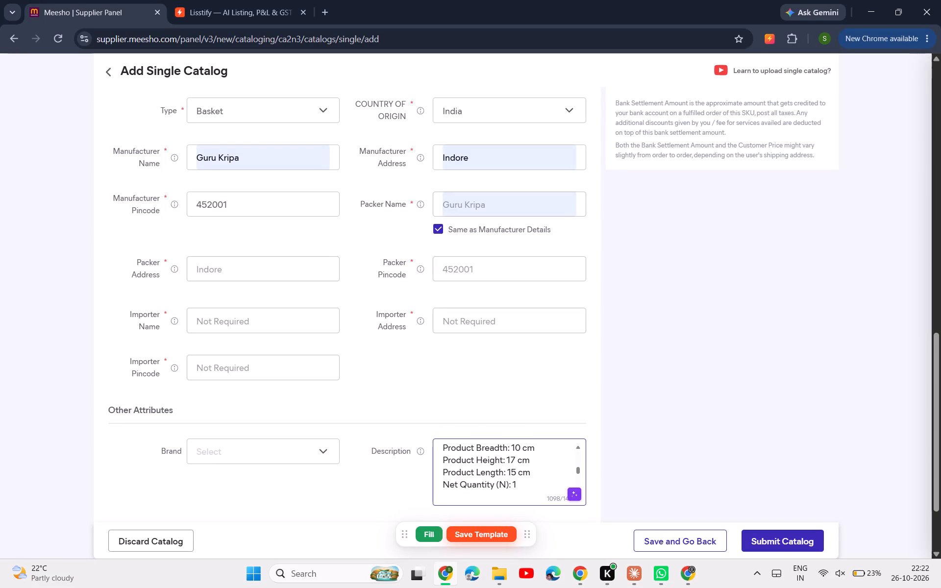
click(520, 448)
key(BackSpace)
key(5)
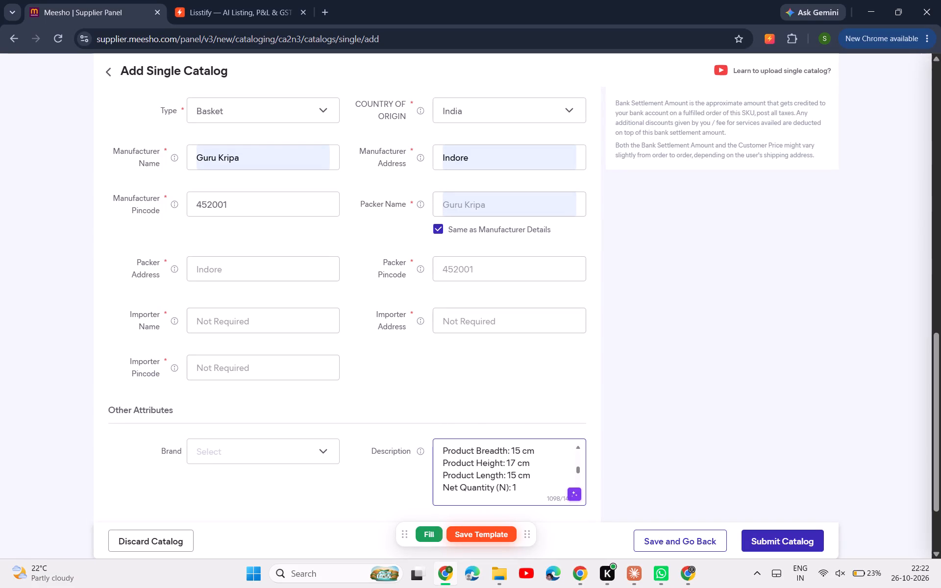
click(544, 449)
key(BackSpace)
key(BackSpace)
Change the product height line in the description to 21 Inch.
click(530, 463)
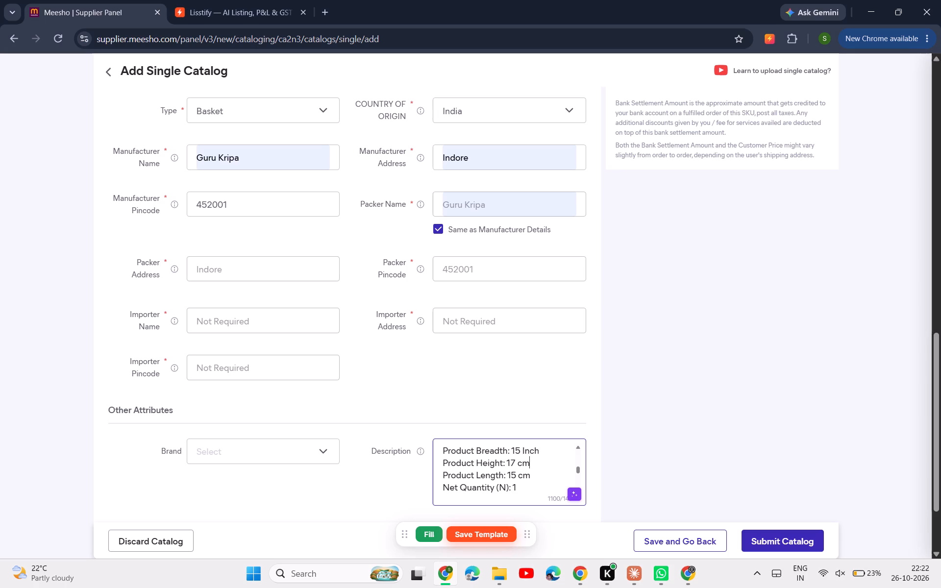
key(BackSpace)
key(BackSpace)
key(BackSpace)
key(BackSpace)
key(BackSpace)
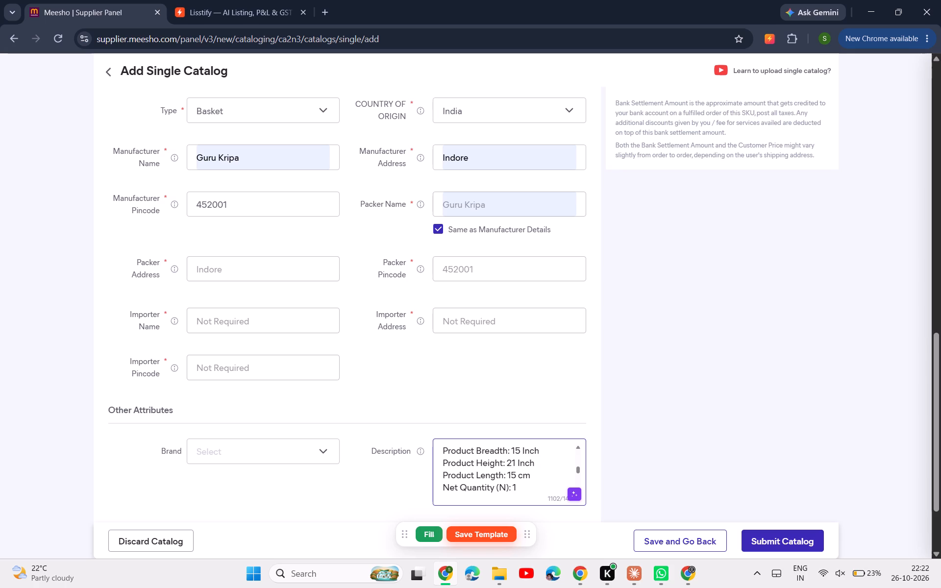
Change the product length line in the description to 17 inches.
click(530, 474)
key(BackSpace)
key(BackSpace)
key(BackSpace)
key(BackSpace)
text(7 i)
scroll(555, 333, up, 4)
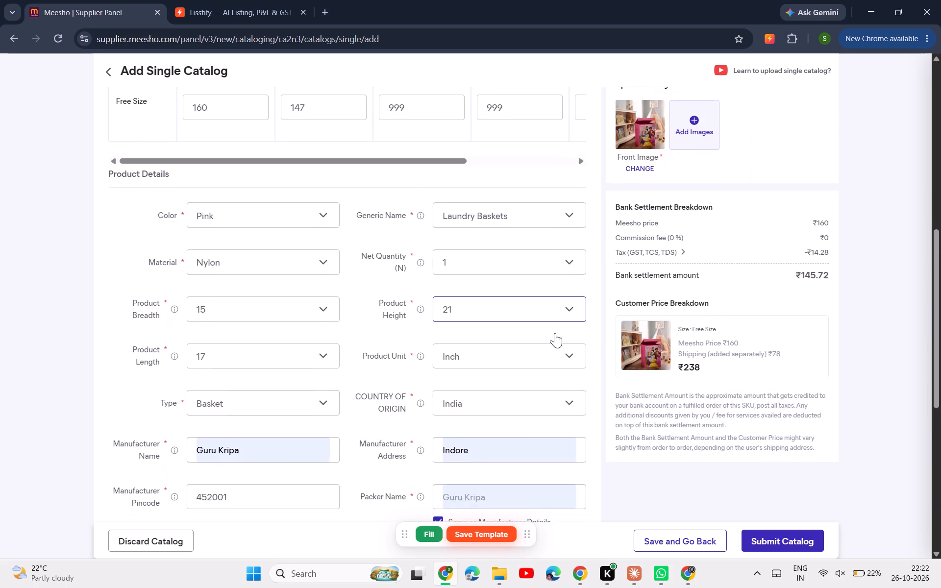
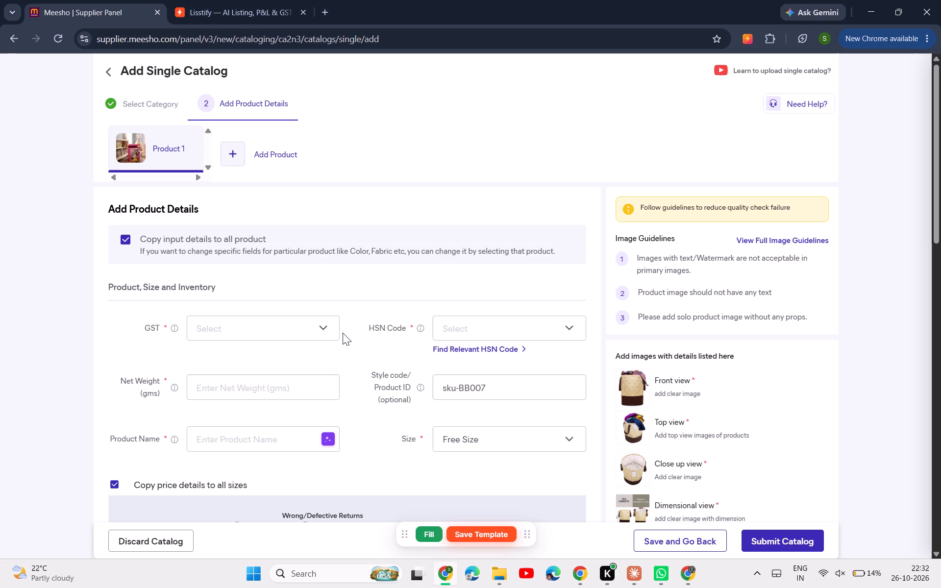
Fill in GST 18, net weight 500 gms, the previously used product name starting "Laundry Basket for45 L PRINCESS", and an HSN code.
scroll(481, 359, down, 2)
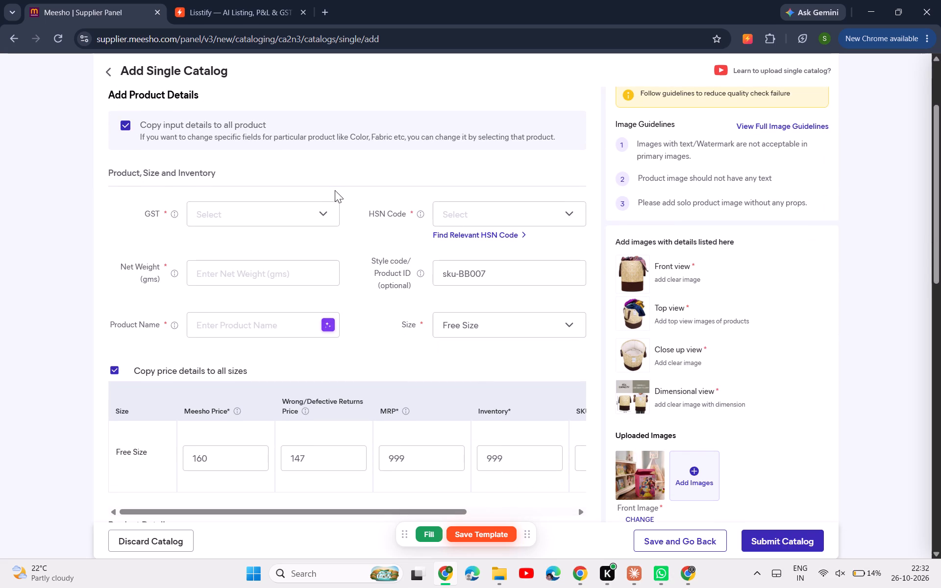
scroll(367, 293, down, 1)
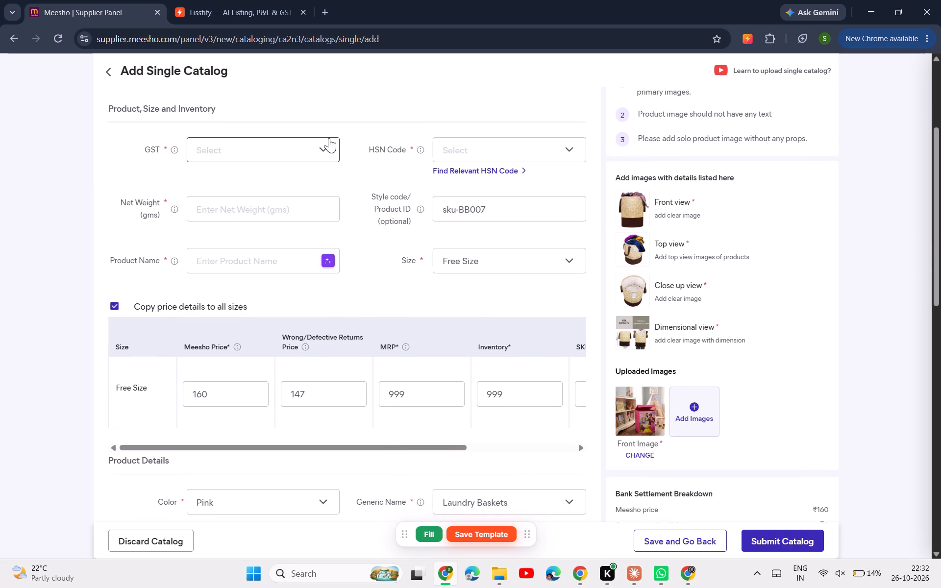
click(329, 138)
click(245, 231)
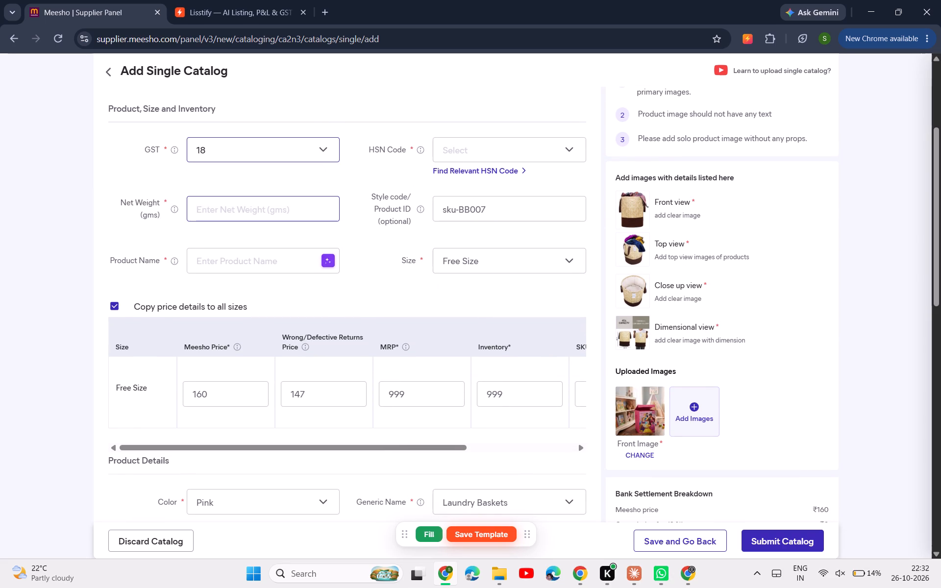
click(280, 215)
text(500)
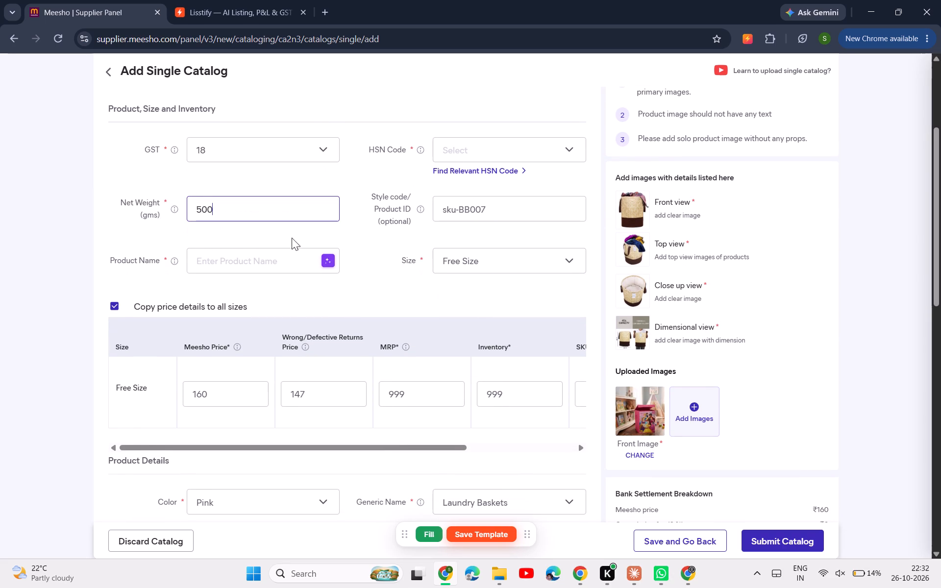
click(292, 250)
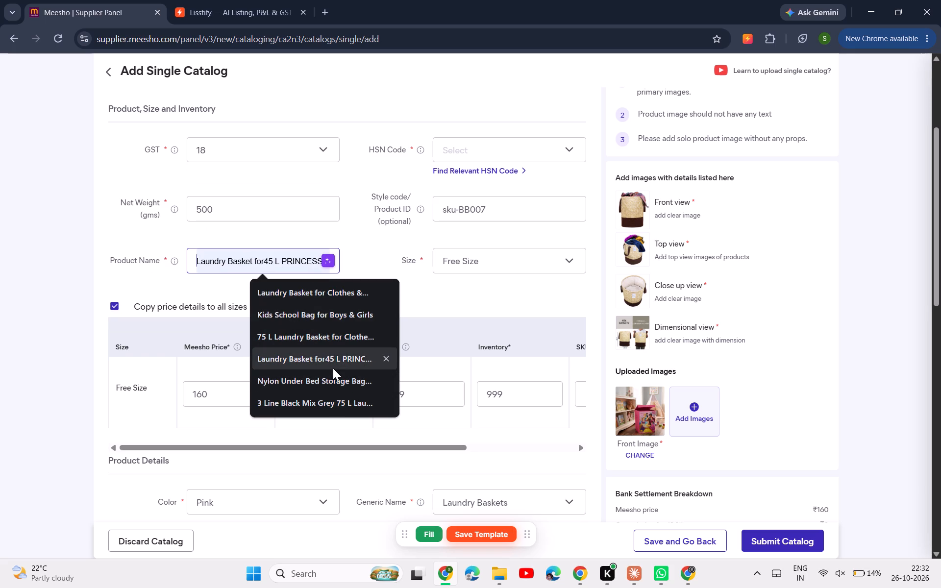
click(342, 360)
click(545, 152)
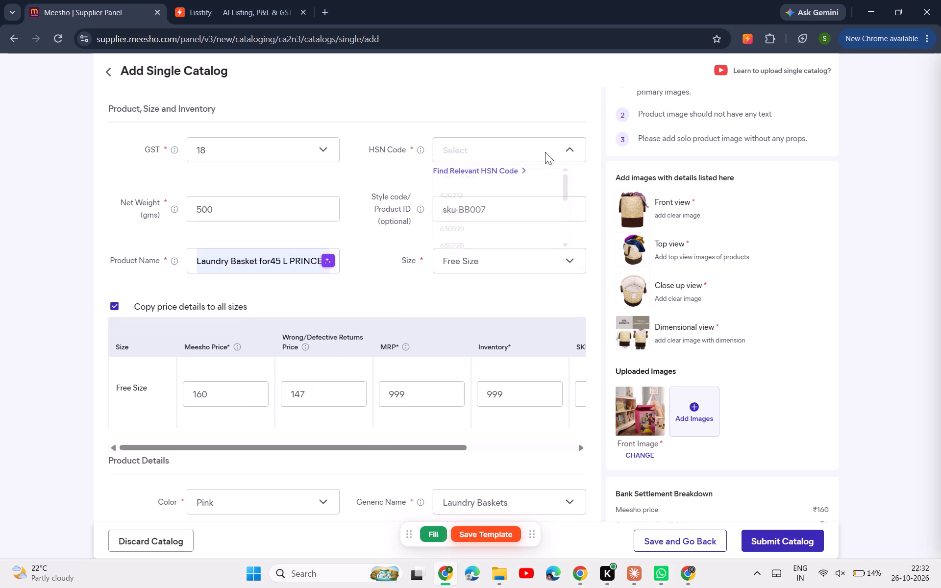
click(484, 220)
scroll(462, 268, down, 1)
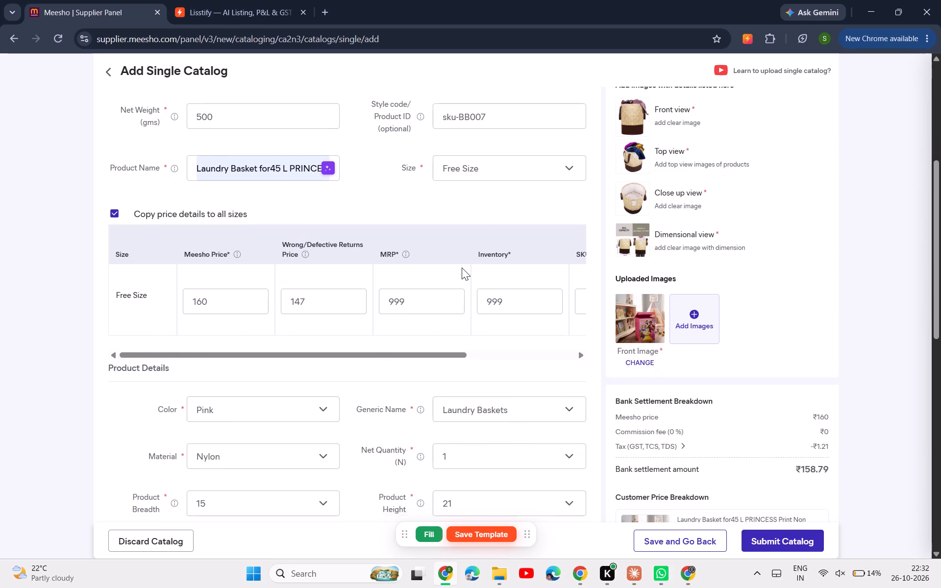
scroll(465, 338, down, 1)
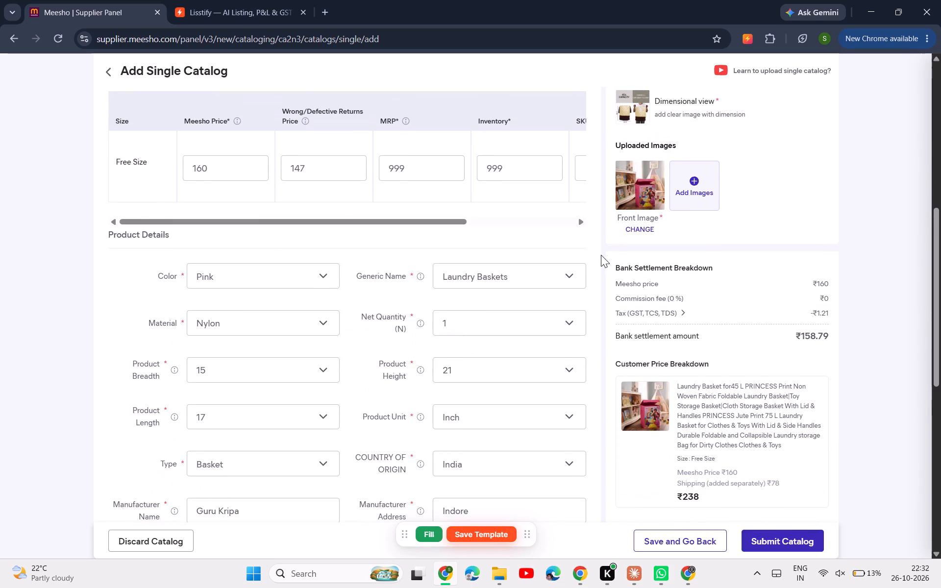
click(690, 184)
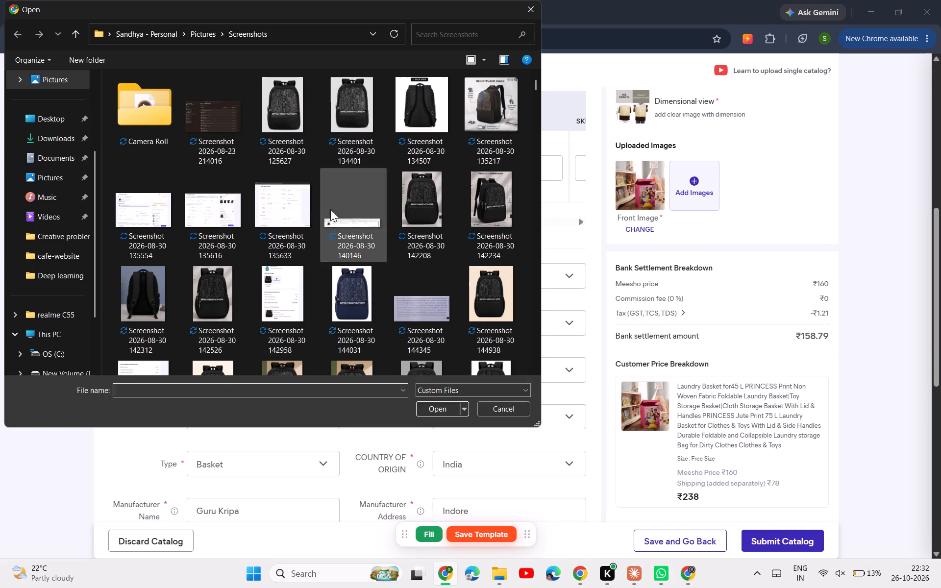
drag(538, 90, 541, 218)
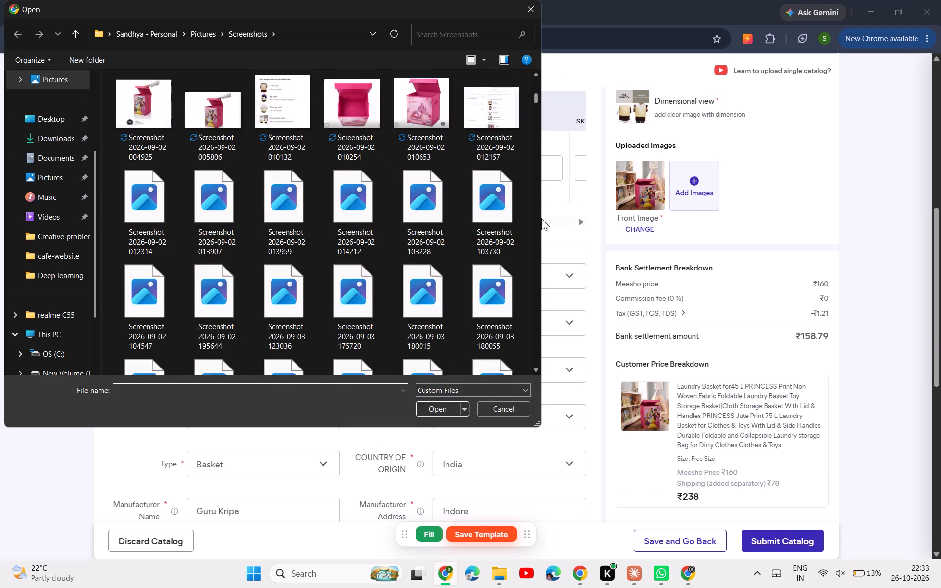
drag(541, 218, 546, 387)
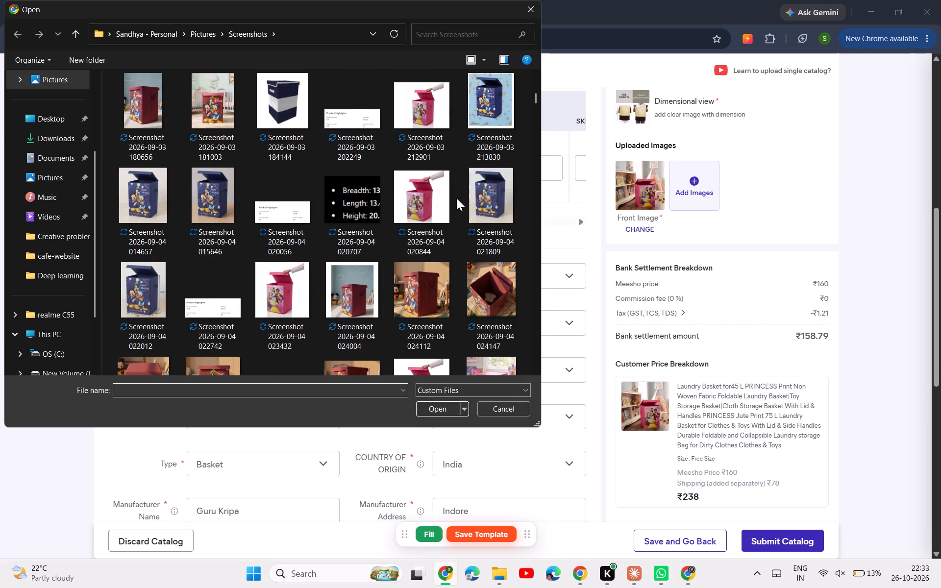
scroll(456, 198, down, 1)
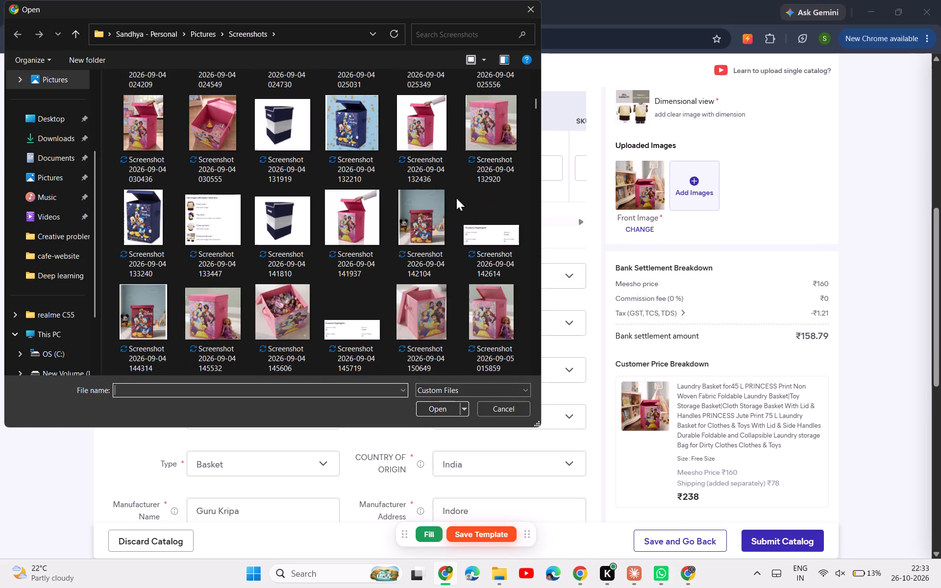
scroll(456, 198, down, 2)
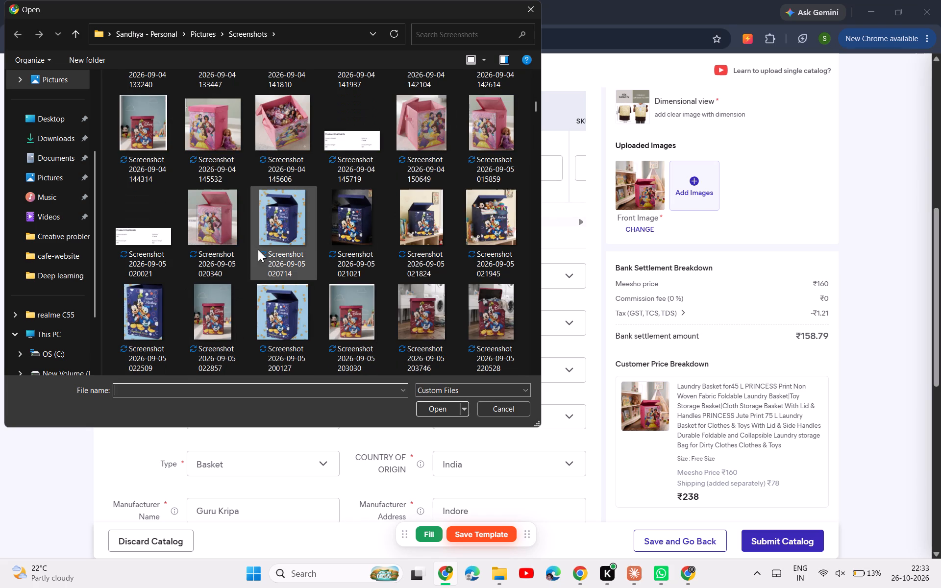
click(201, 108)
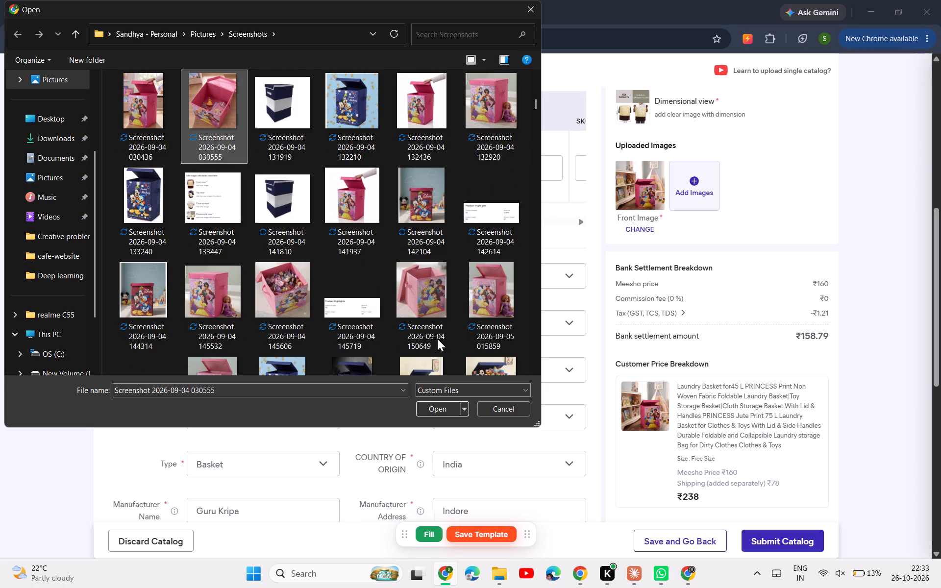
click(435, 405)
click(743, 194)
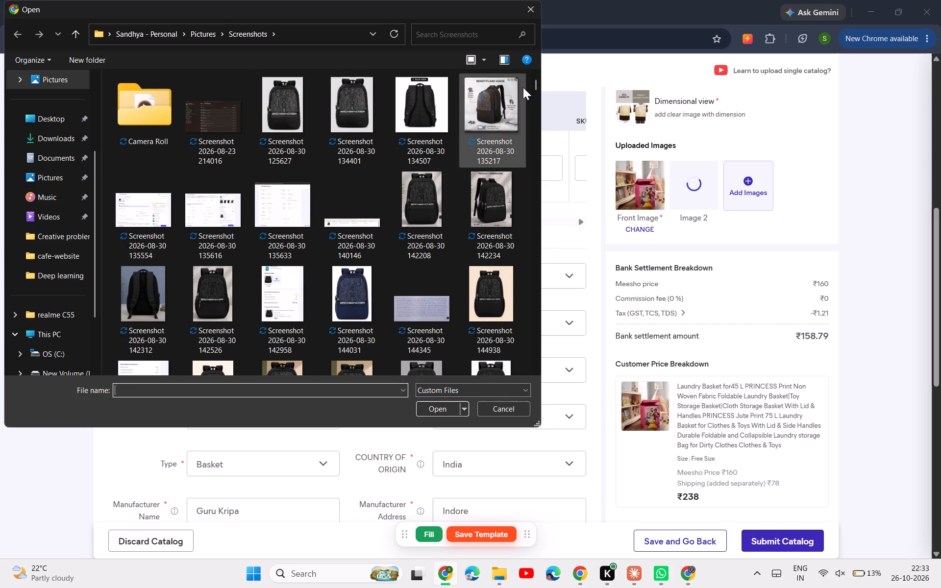
drag(537, 85, 546, 367)
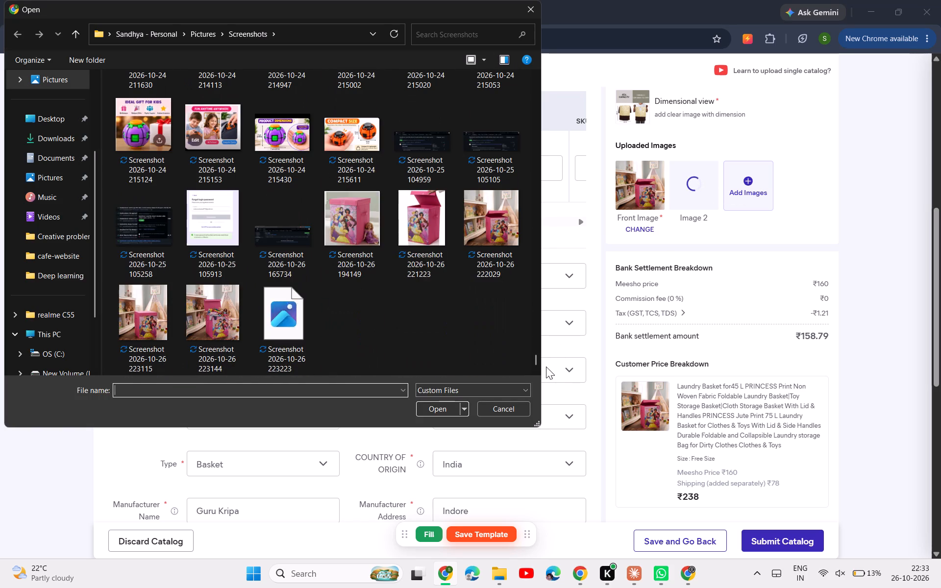
ctrl+click(145, 307)
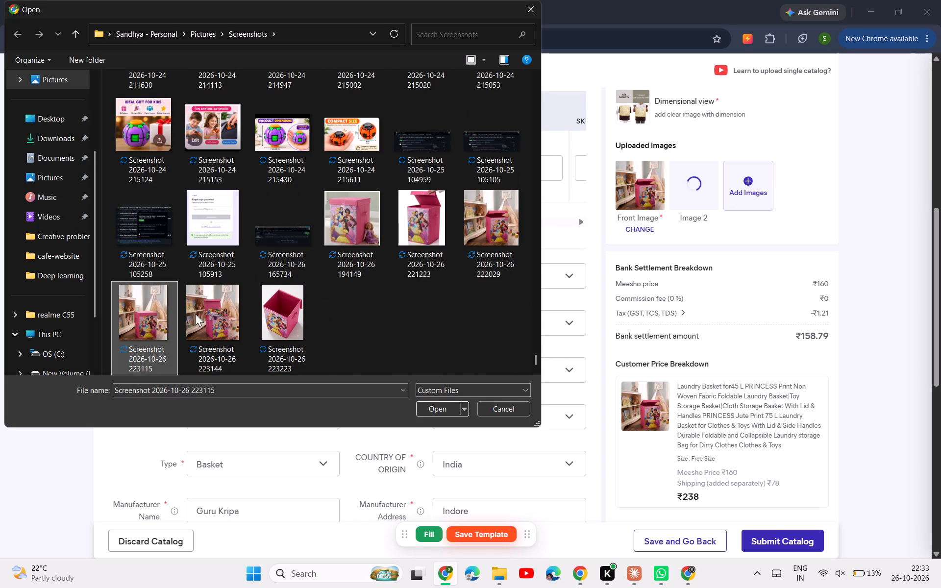
ctrl+click(205, 317)
click(440, 410)
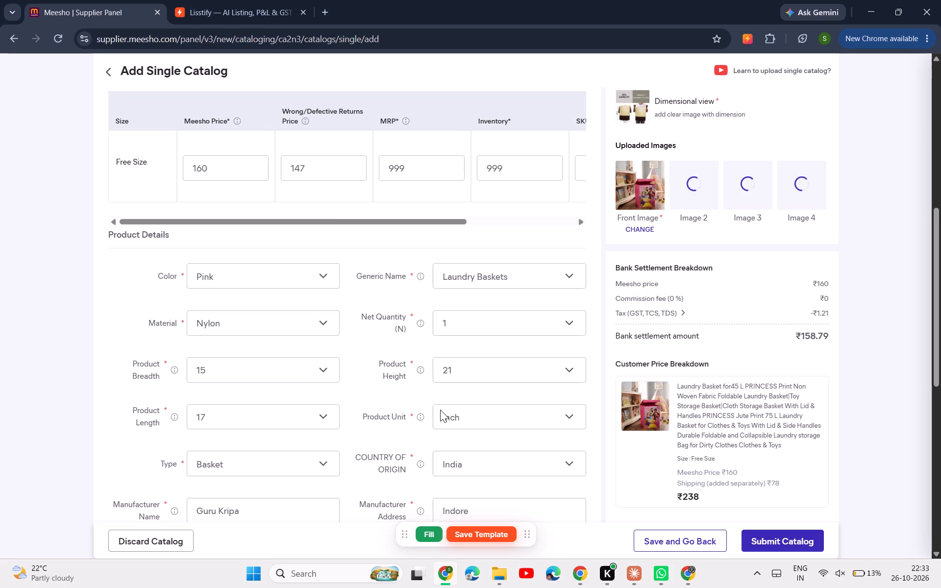
Shorten the product name so it ends at "Cloth Storage Basket With Lid & Handles", deleting the text from "PRINCESS Jute Print" onward.
scroll(325, 198, up, 4)
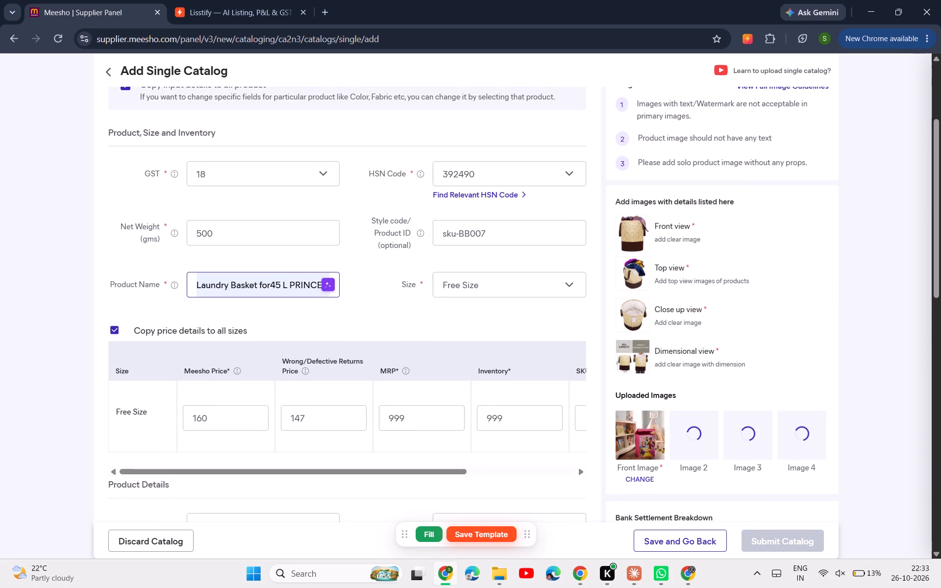
click(294, 282)
scroll(294, 282, left, 3)
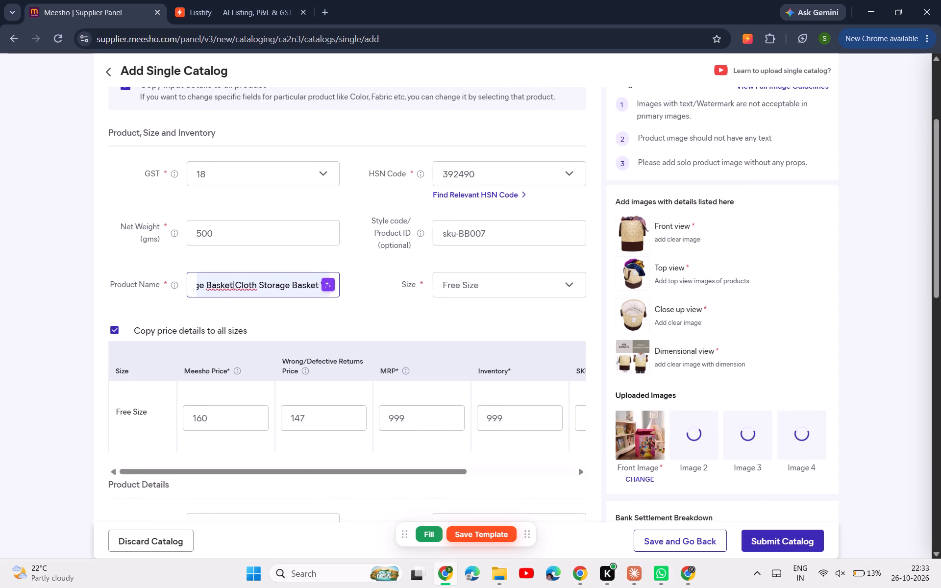
scroll(294, 282, left, 2)
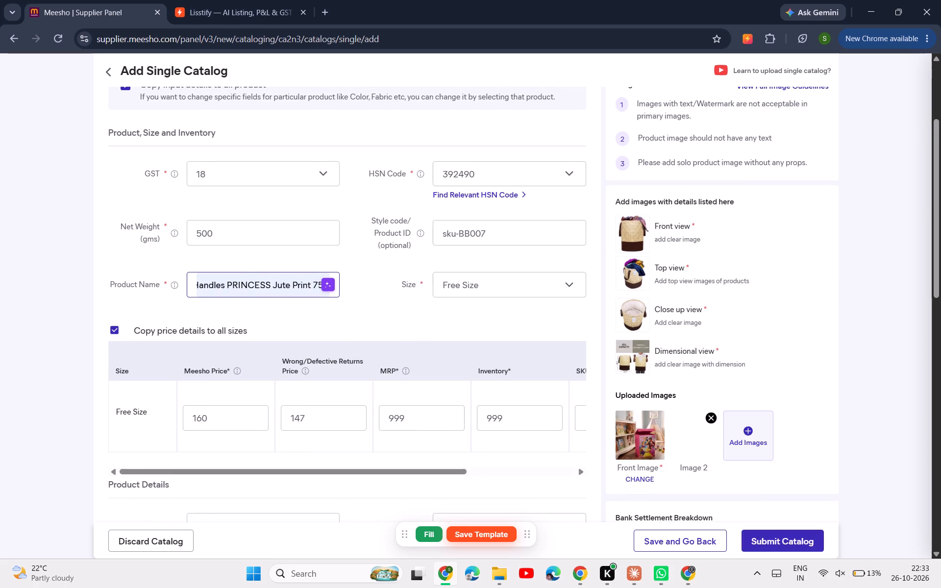
scroll(294, 282, left, 1)
drag(226, 283, 436, 294)
key(BackSpace)
click(460, 310)
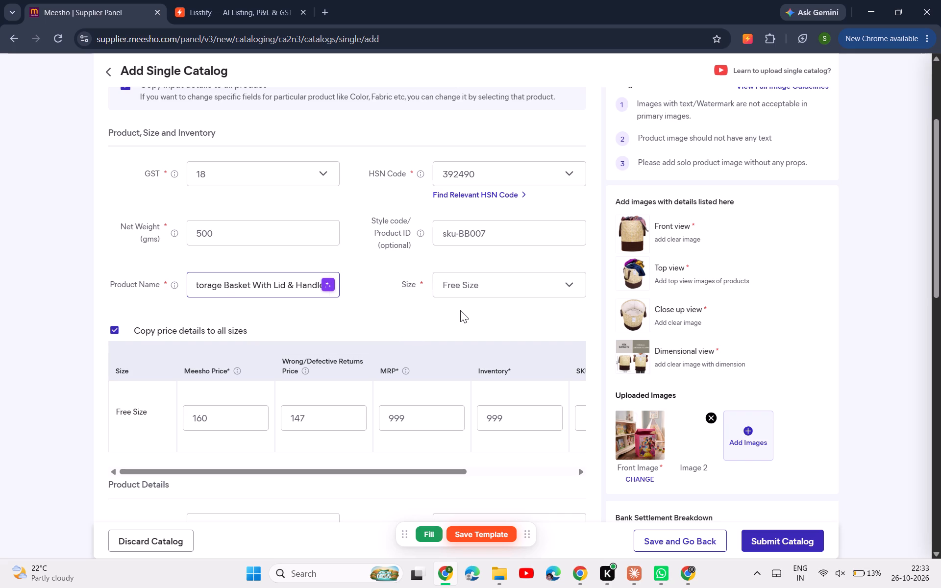
scroll(460, 310, down, 3)
scroll(547, 404, down, 1)
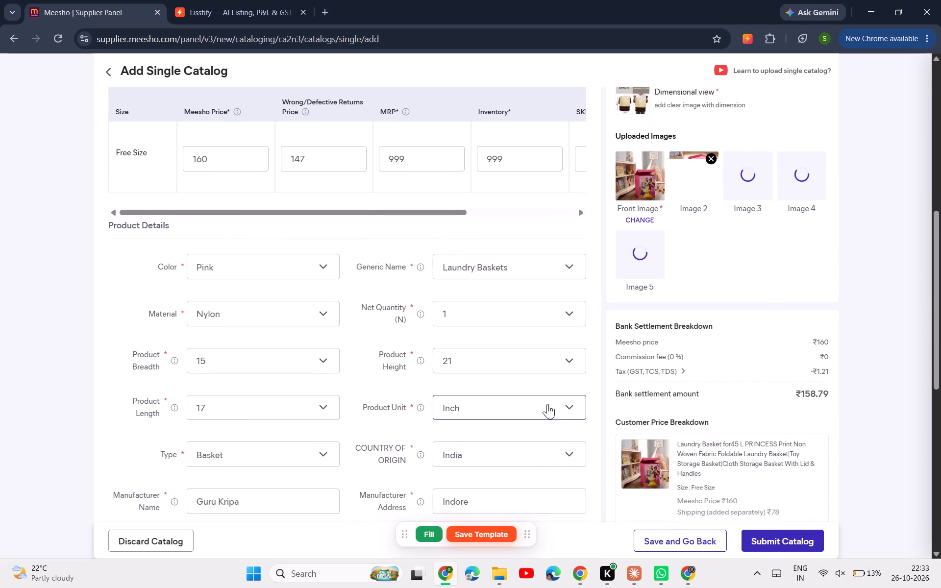
scroll(547, 404, down, 3)
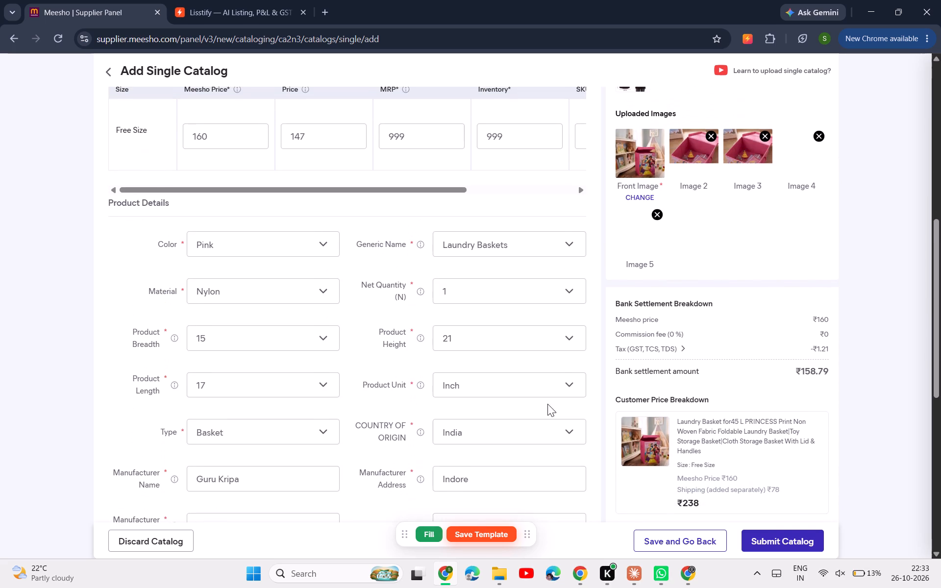
click(712, 134)
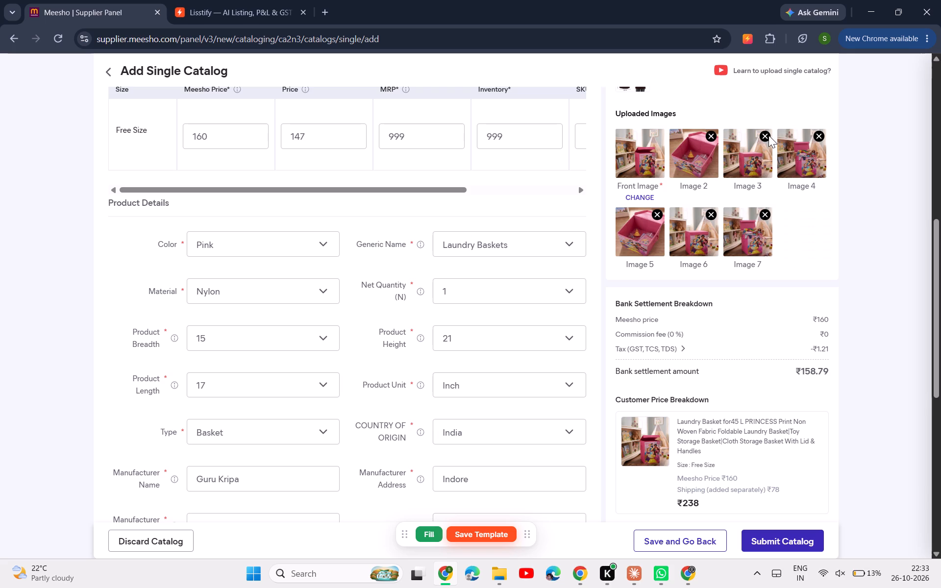